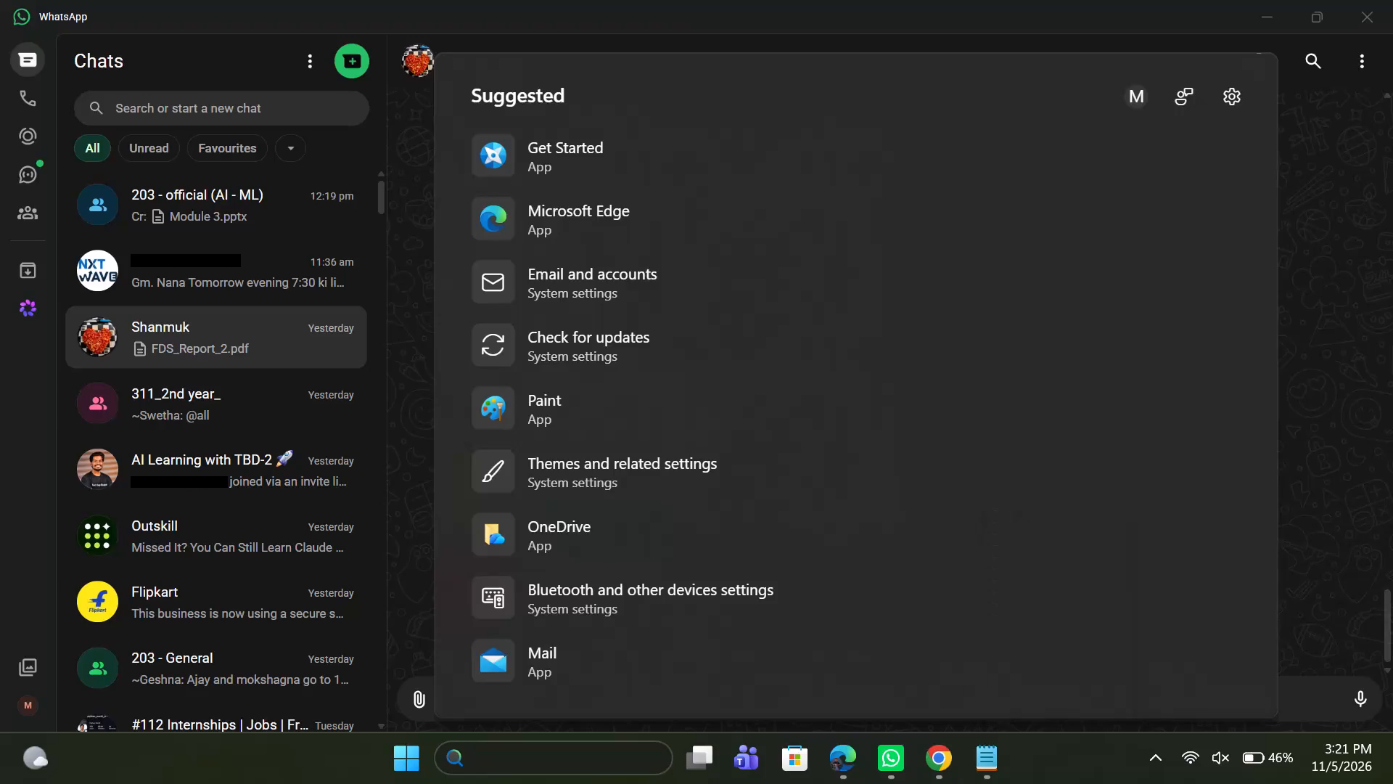
Search the web for ilovepdf from the Windows search, opening the results in Edge.
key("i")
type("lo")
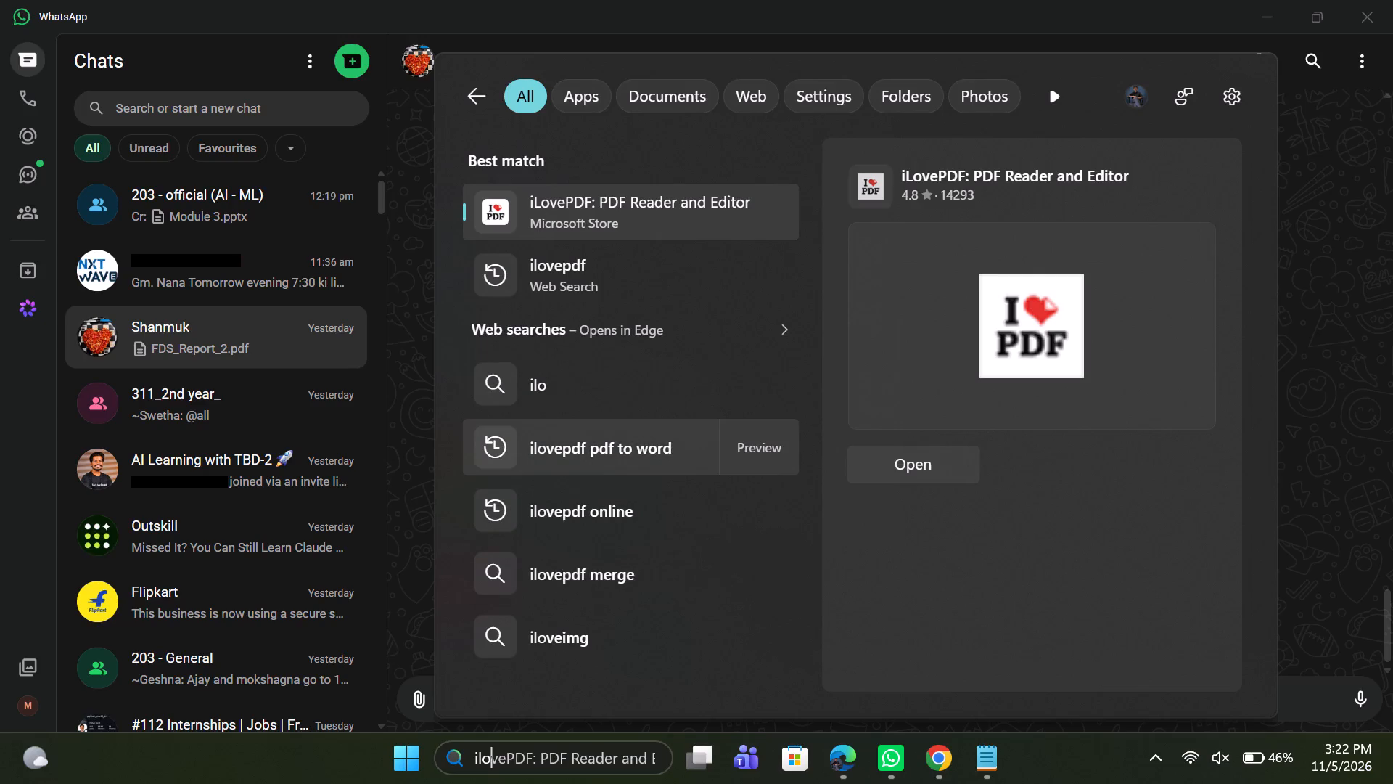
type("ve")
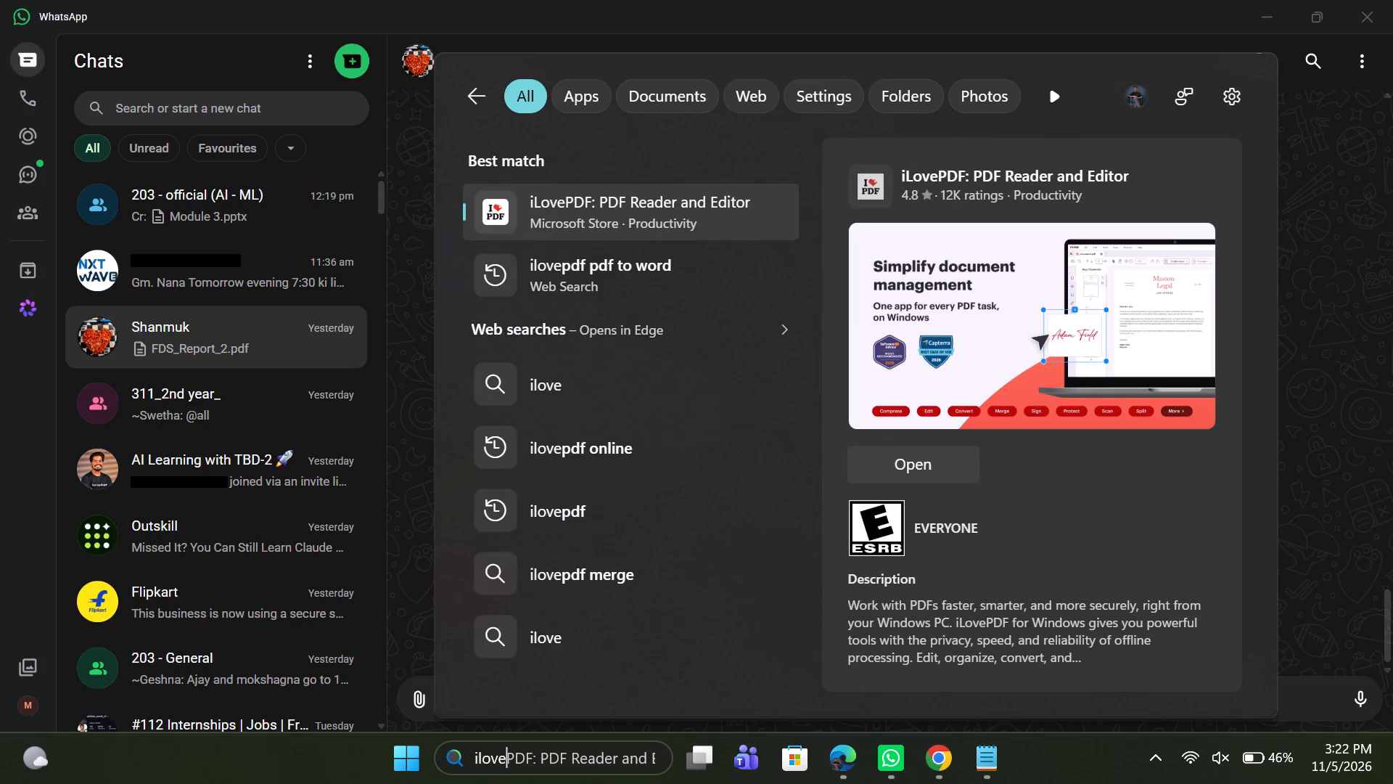
left_click(579, 511)
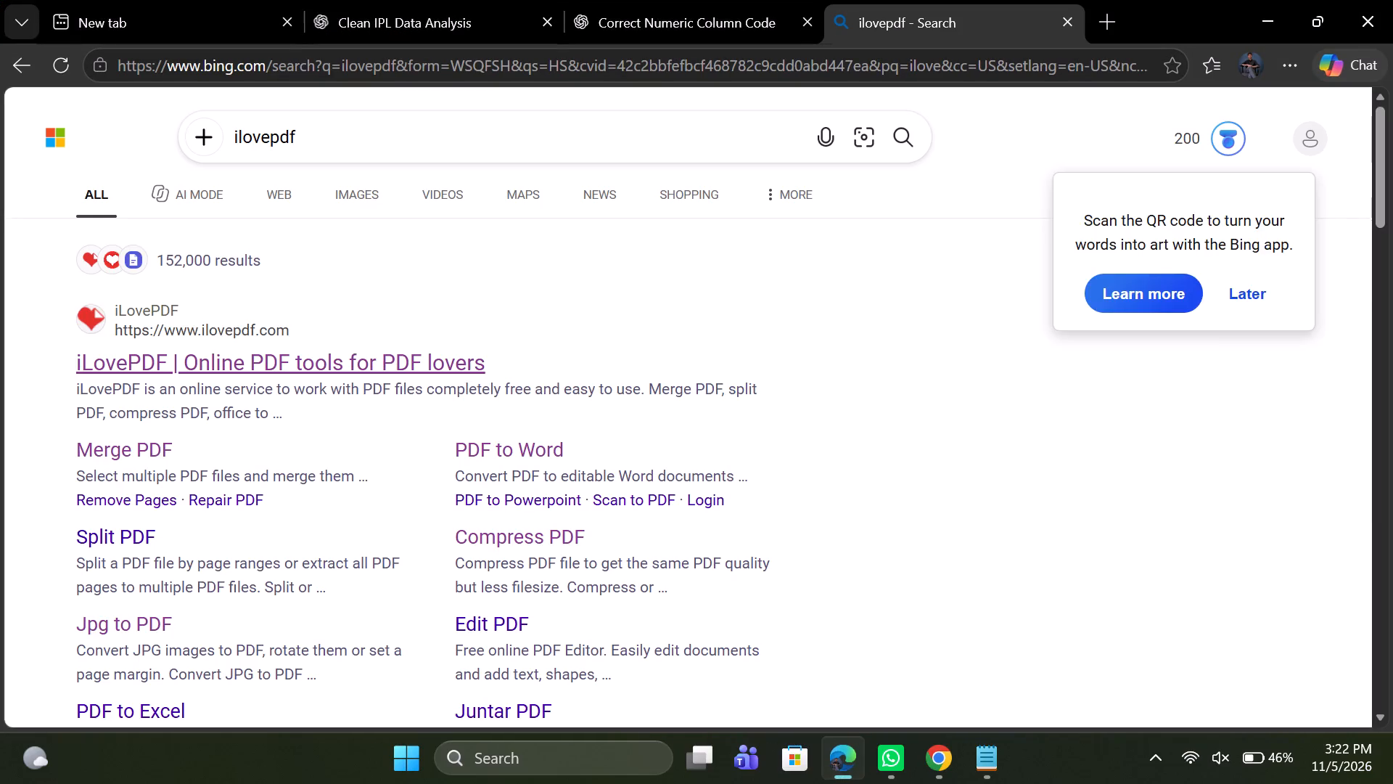
Open the iLovePDF website from the search results and go to its PDF to Word converter.
left_click(353, 352)
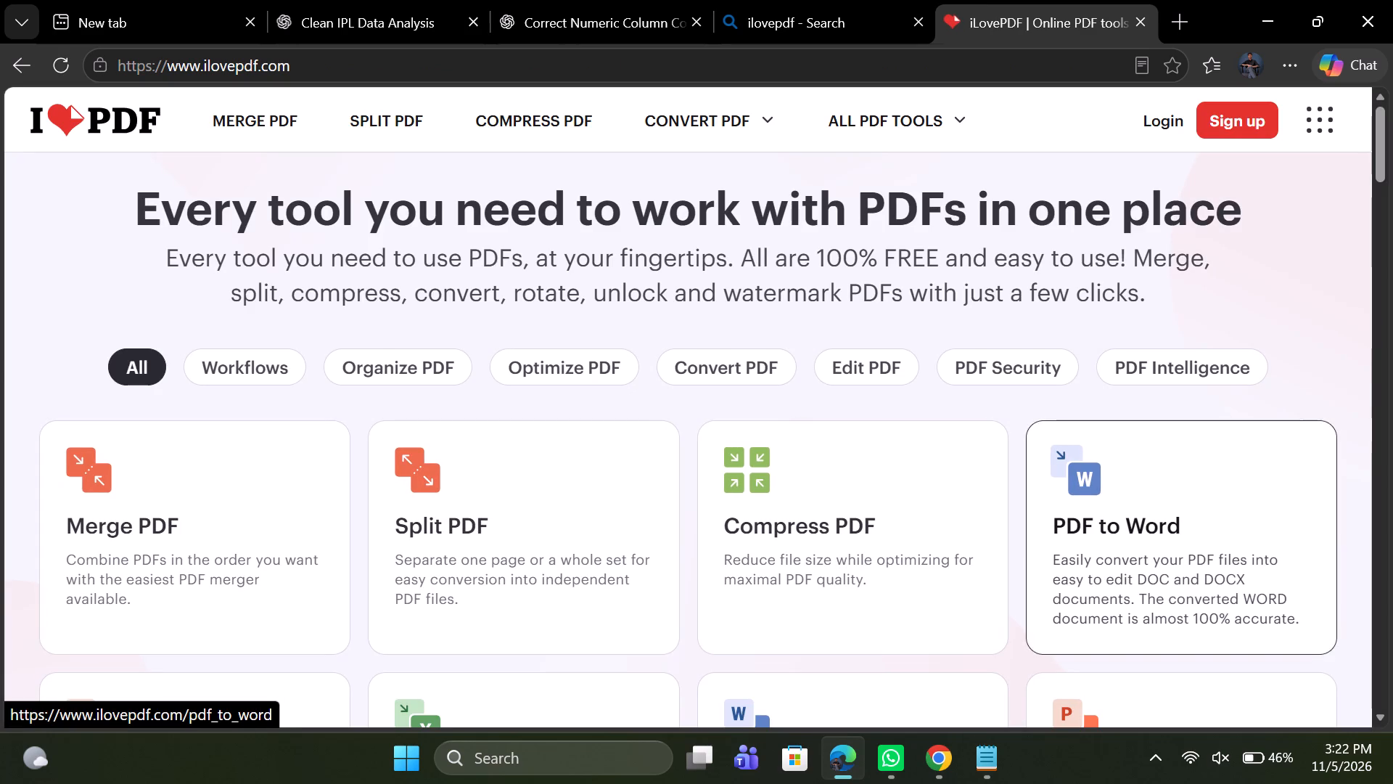
scroll(1015, 526, "down", 2)
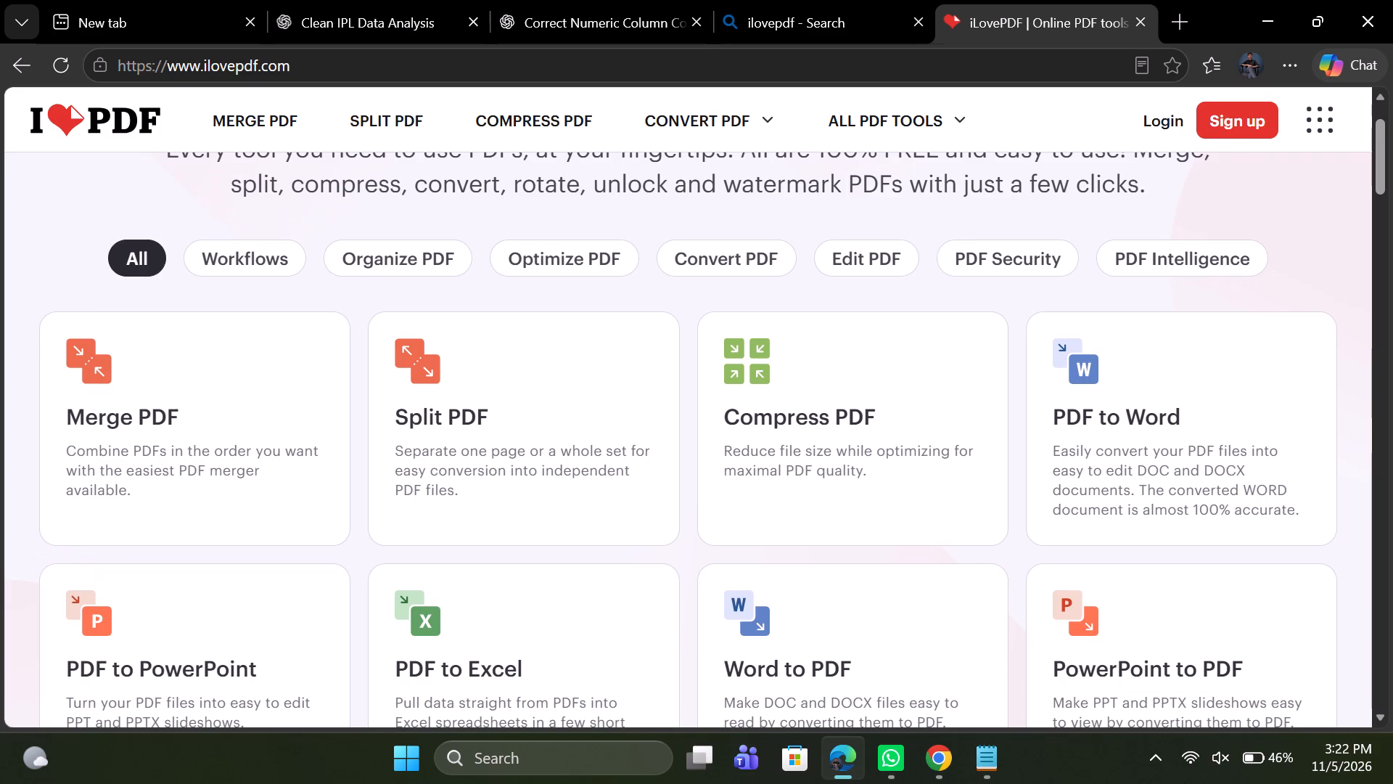
left_click(1161, 459)
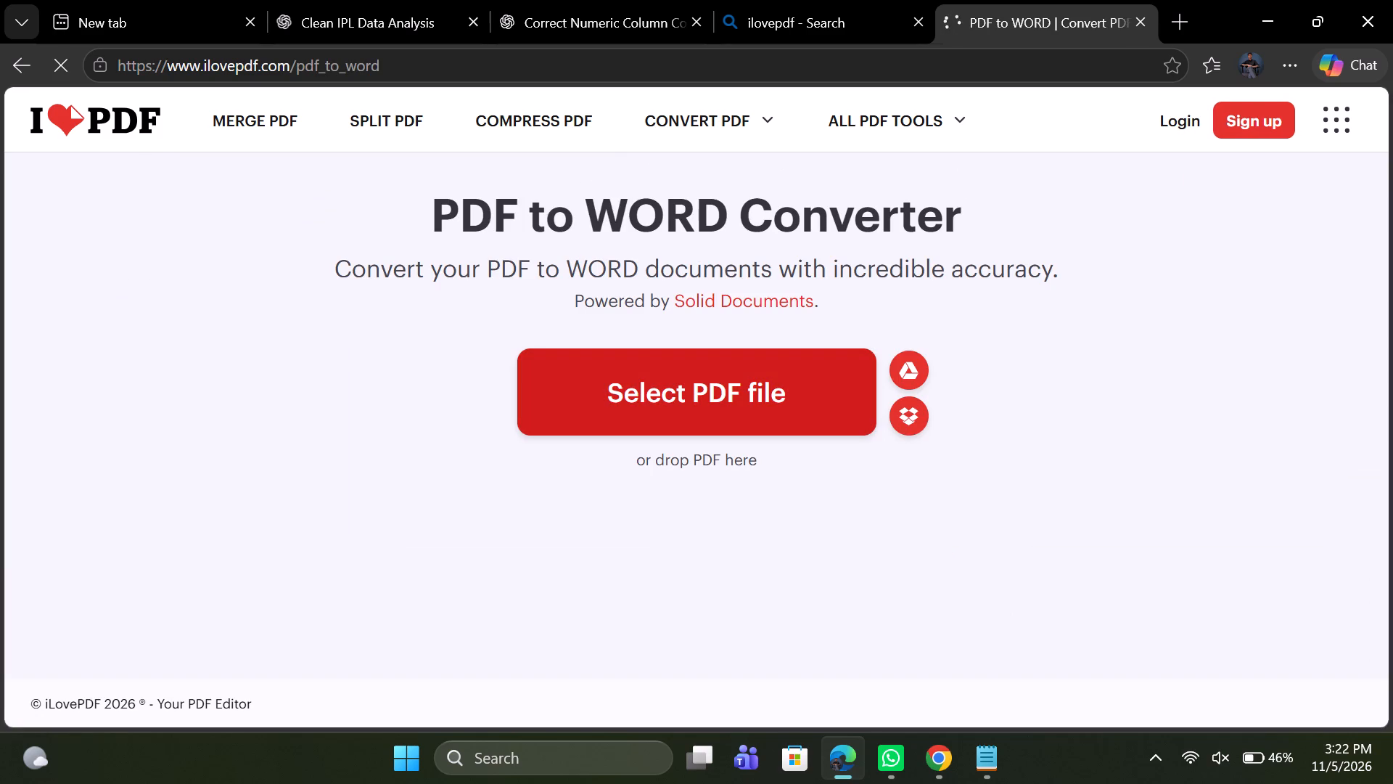
Start selecting a PDF file for conversion and browse the folder tree and New folder for the PDF to upload.
left_click(724, 407)
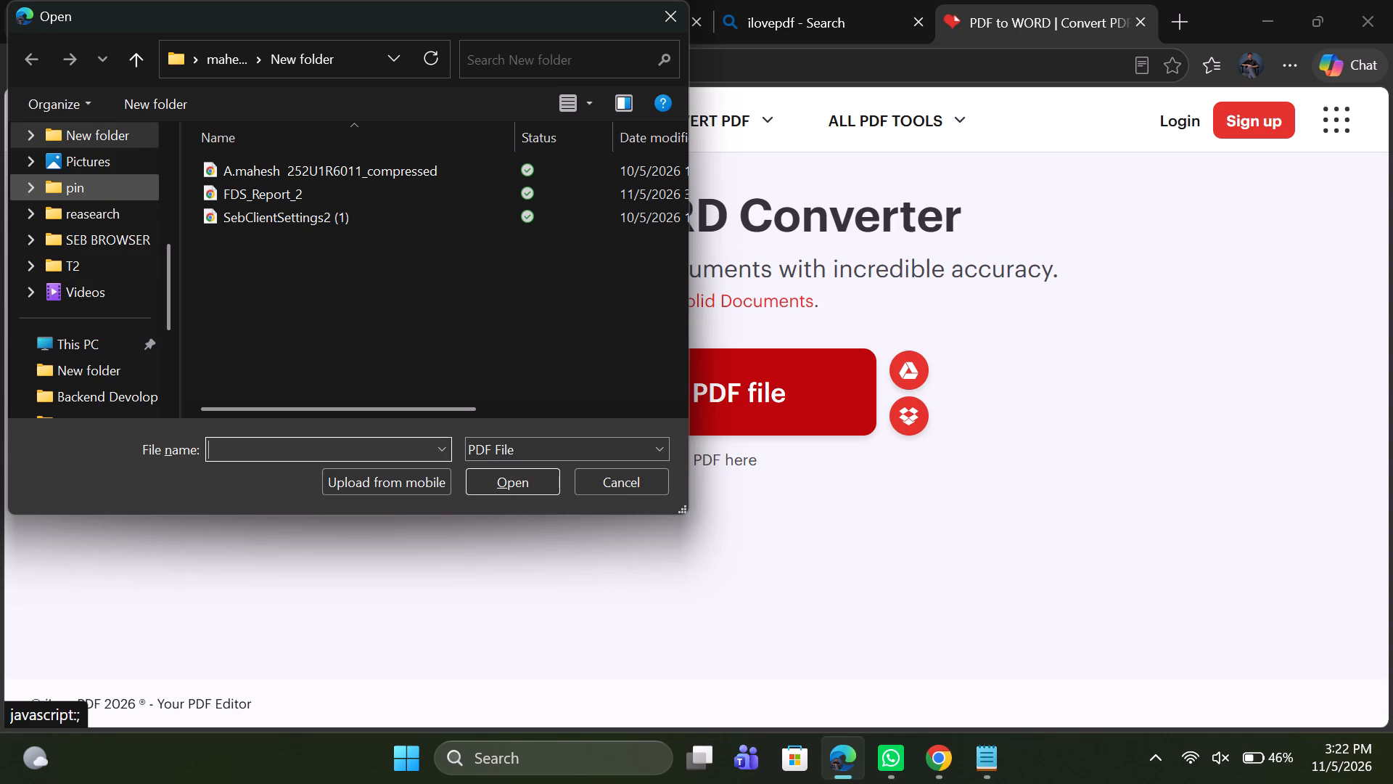
left_click(93, 128)
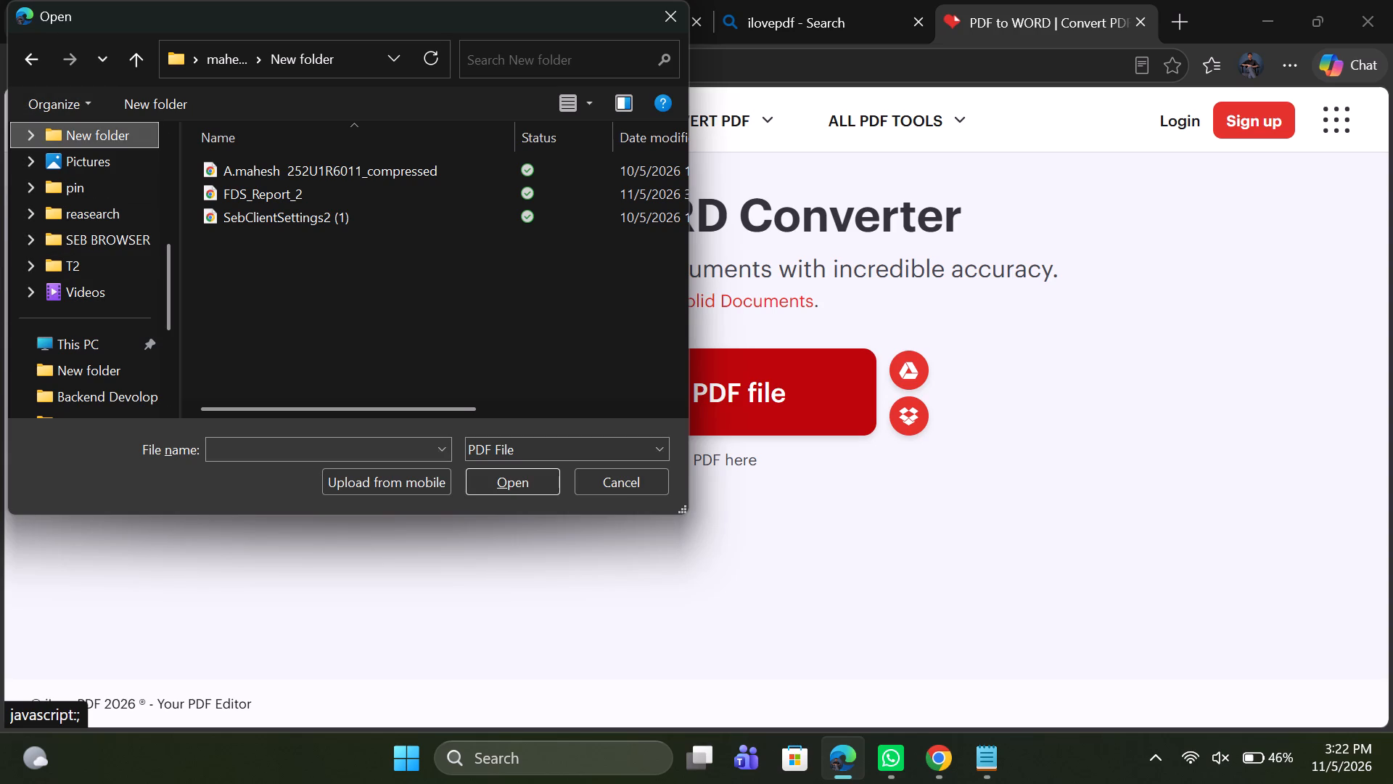
left_click(96, 362)
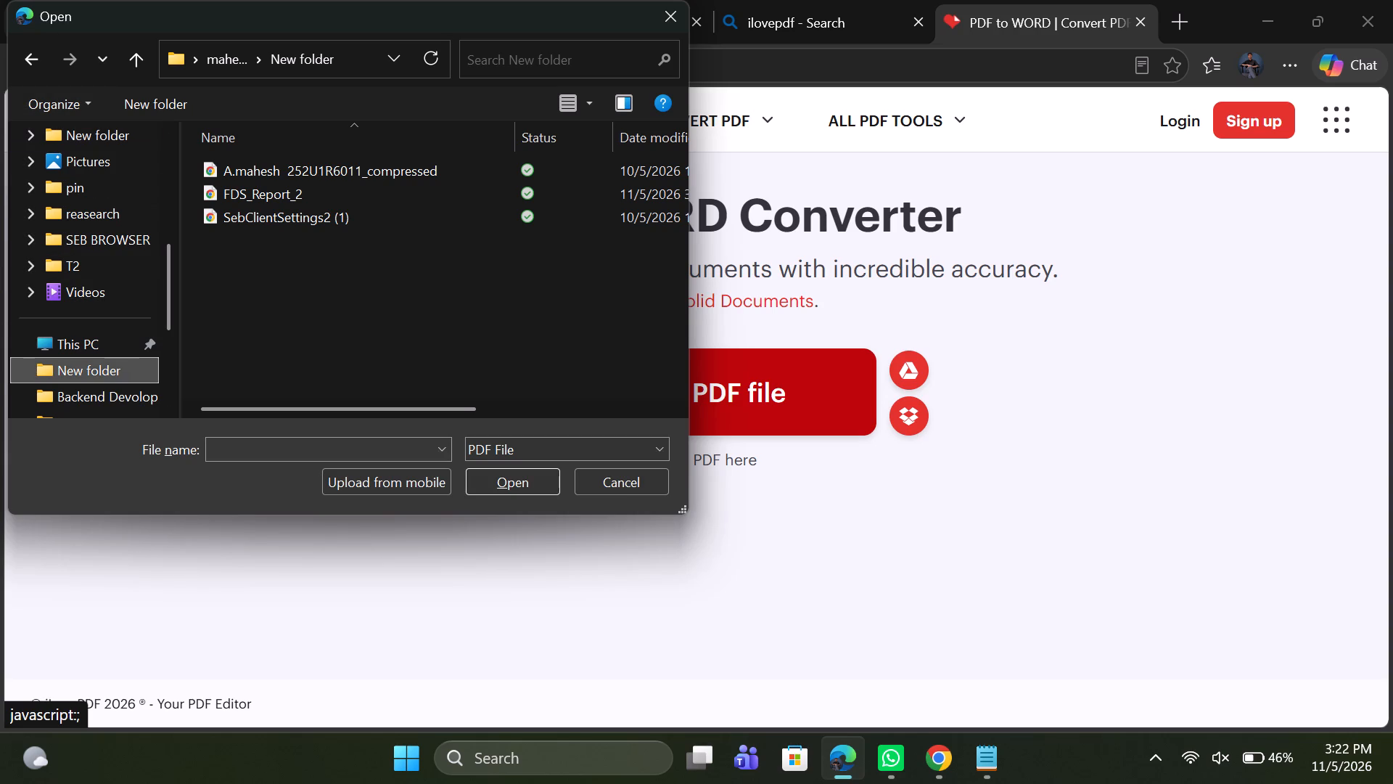
left_click(96, 362)
scroll(96, 362, "down", 1)
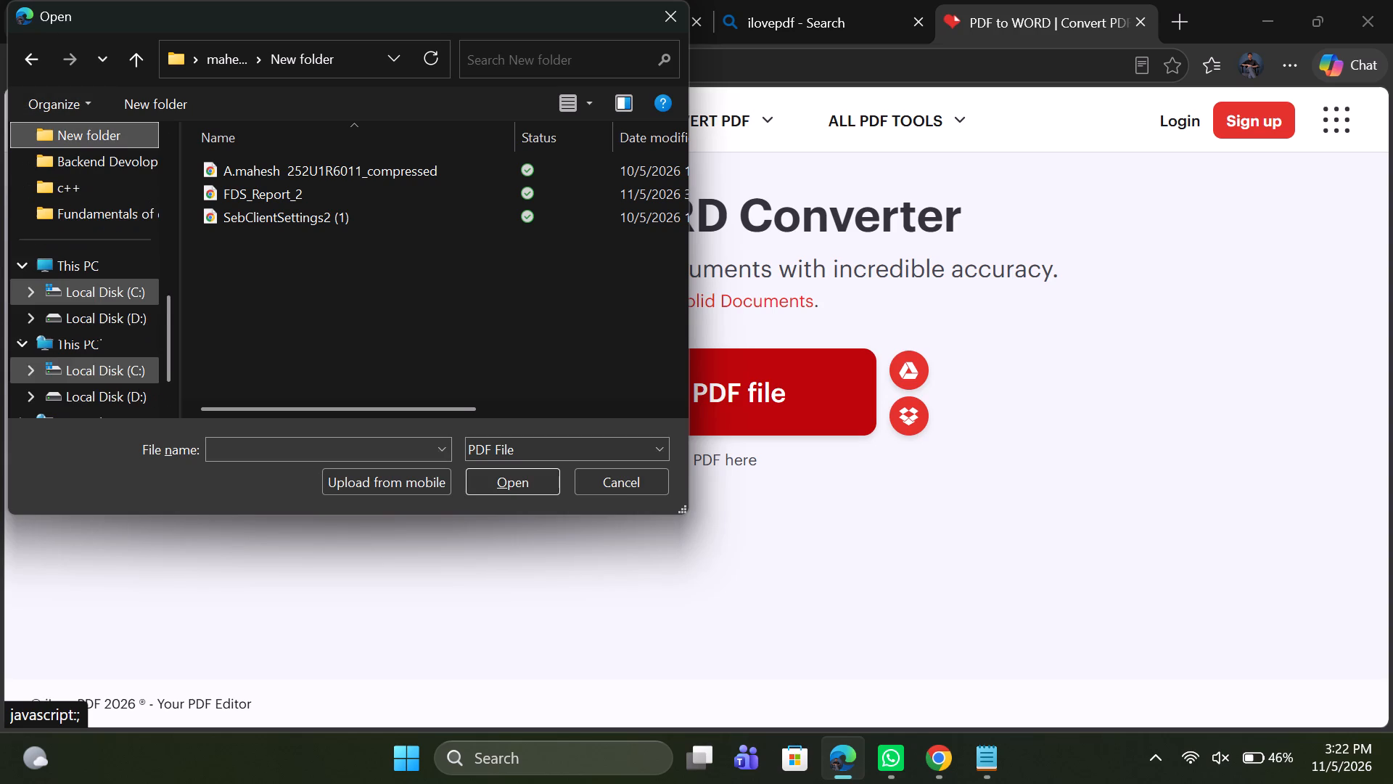
scroll(86, 211, "up", 1)
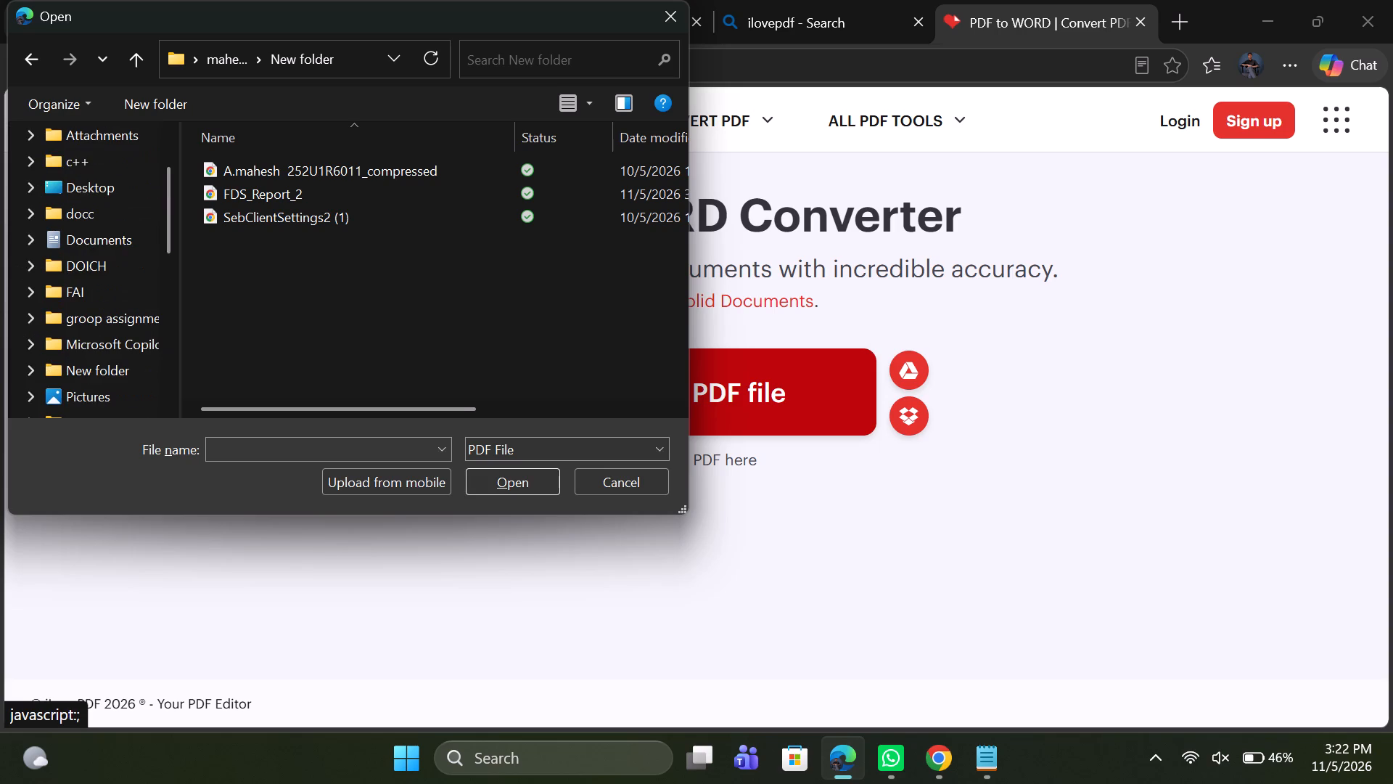
scroll(86, 211, "up", 2)
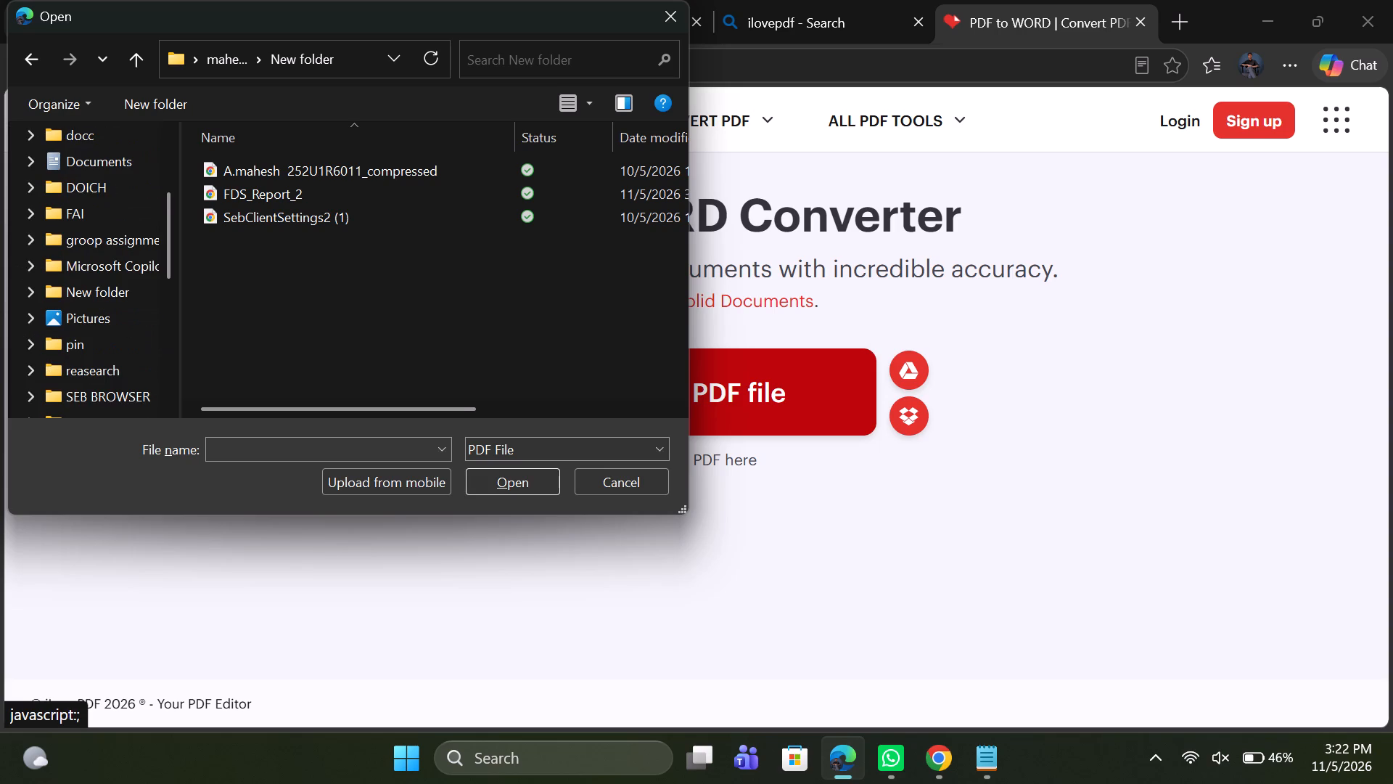
scroll(86, 211, "up", 1)
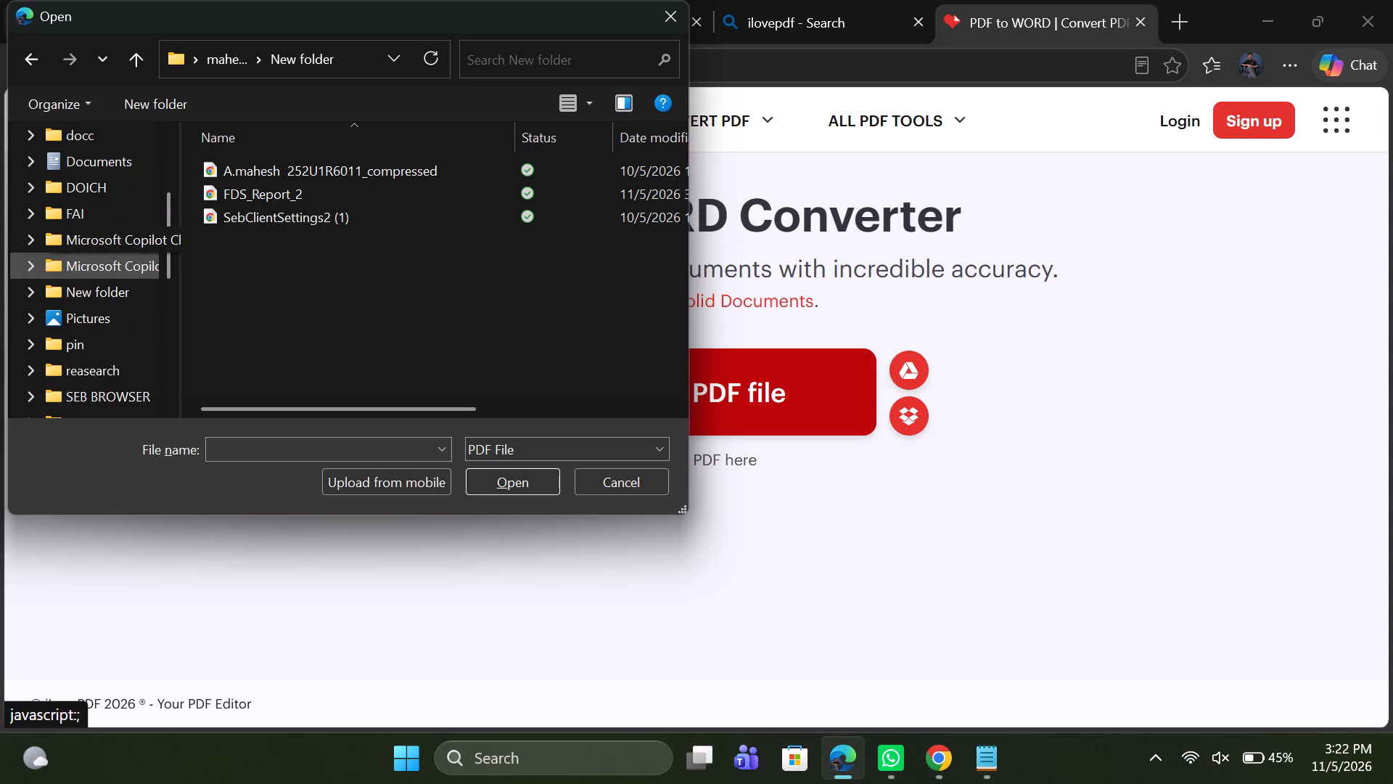
left_click(87, 290)
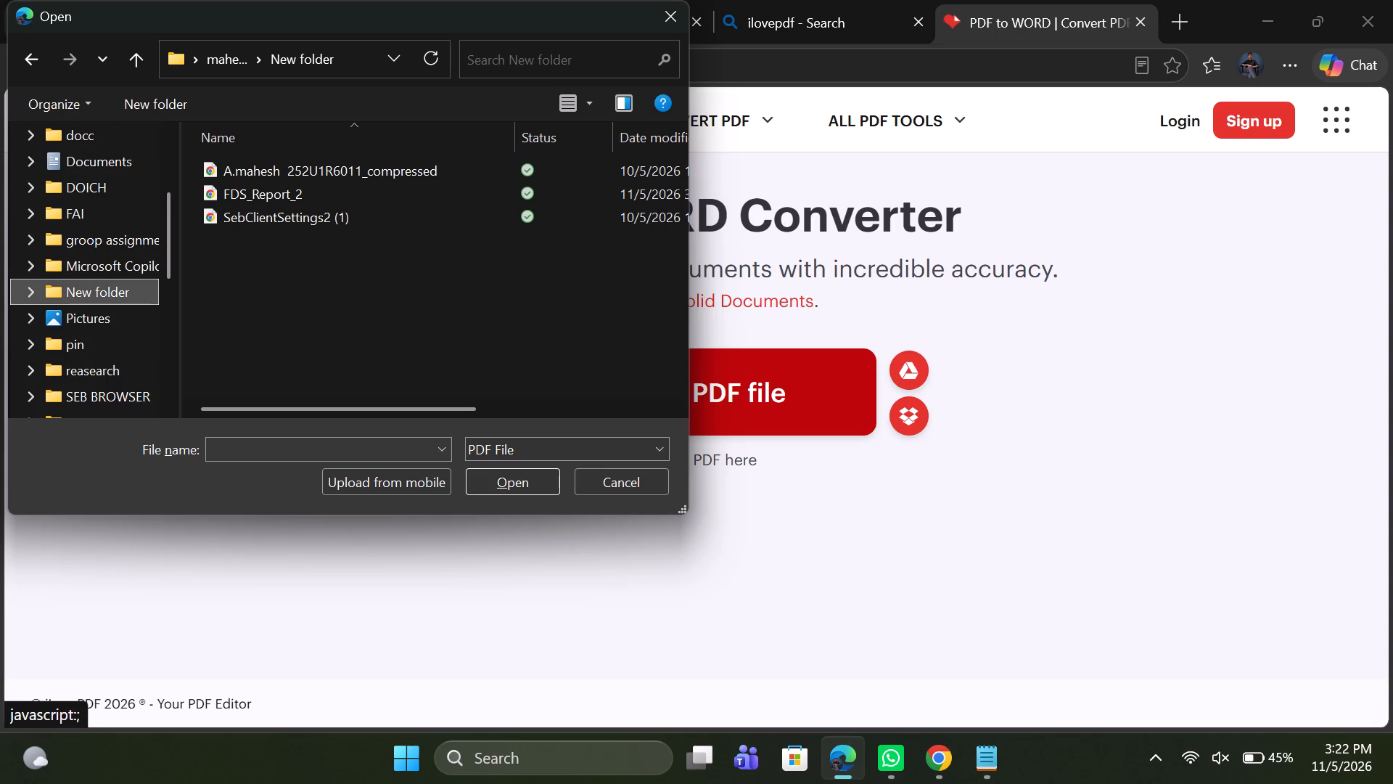
left_click(87, 290)
left_click(87, 290)
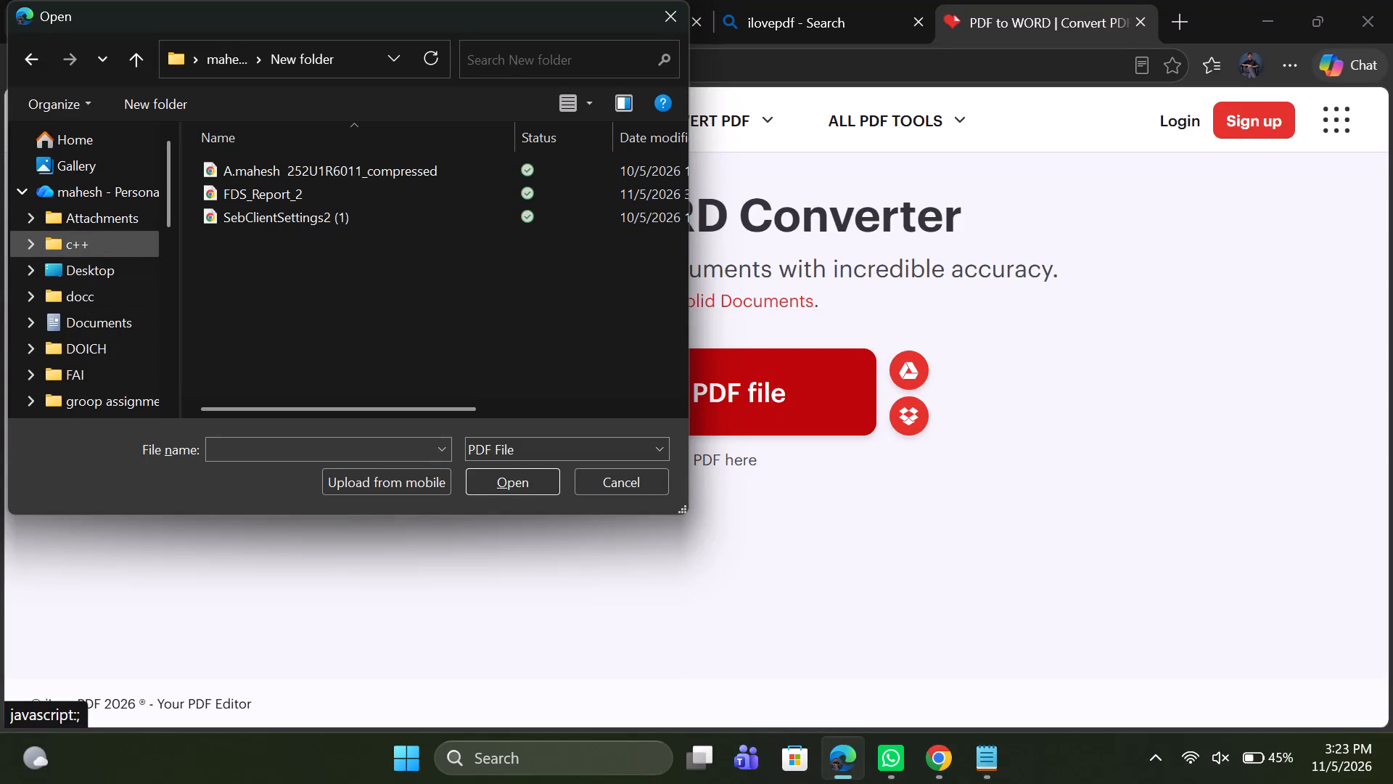
scroll(103, 234, "down", 1)
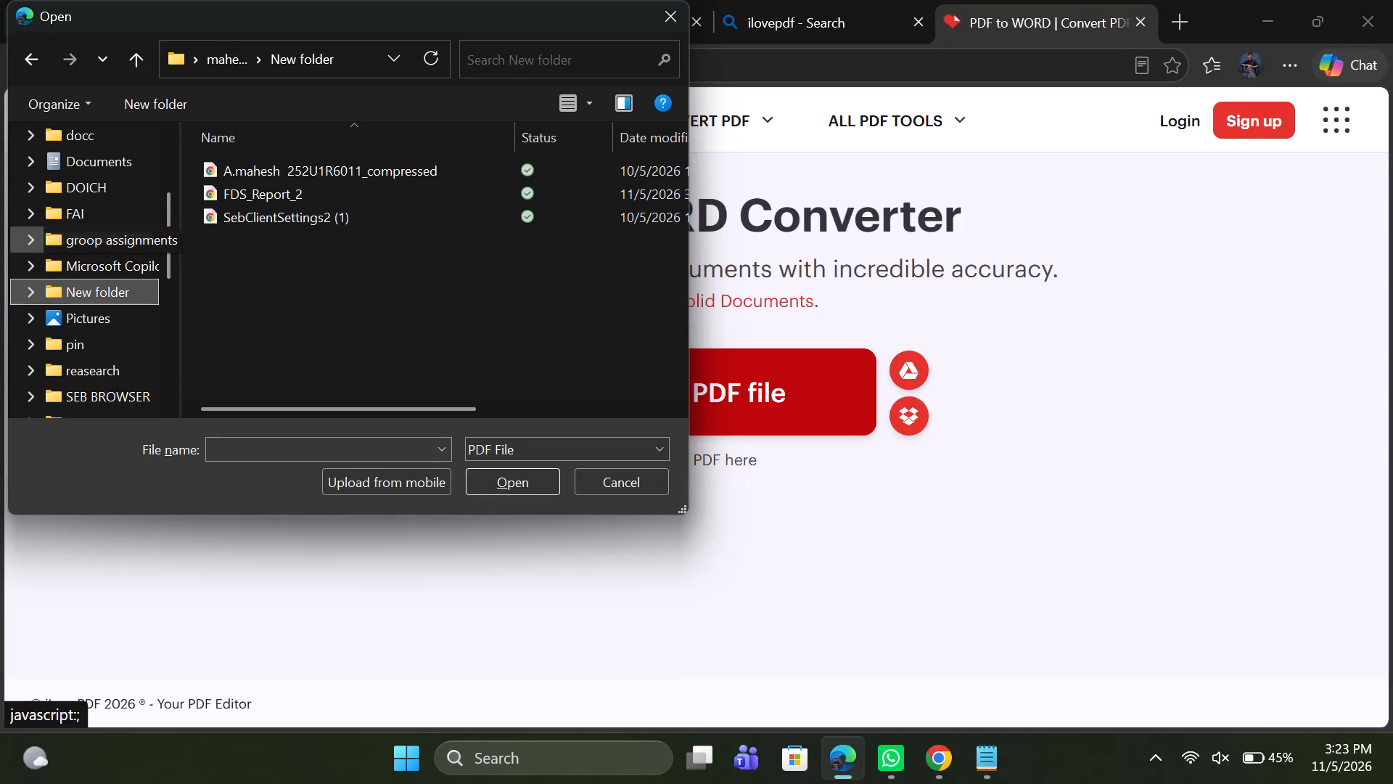
scroll(103, 234, "down", 1)
scroll(94, 345, "down", 1)
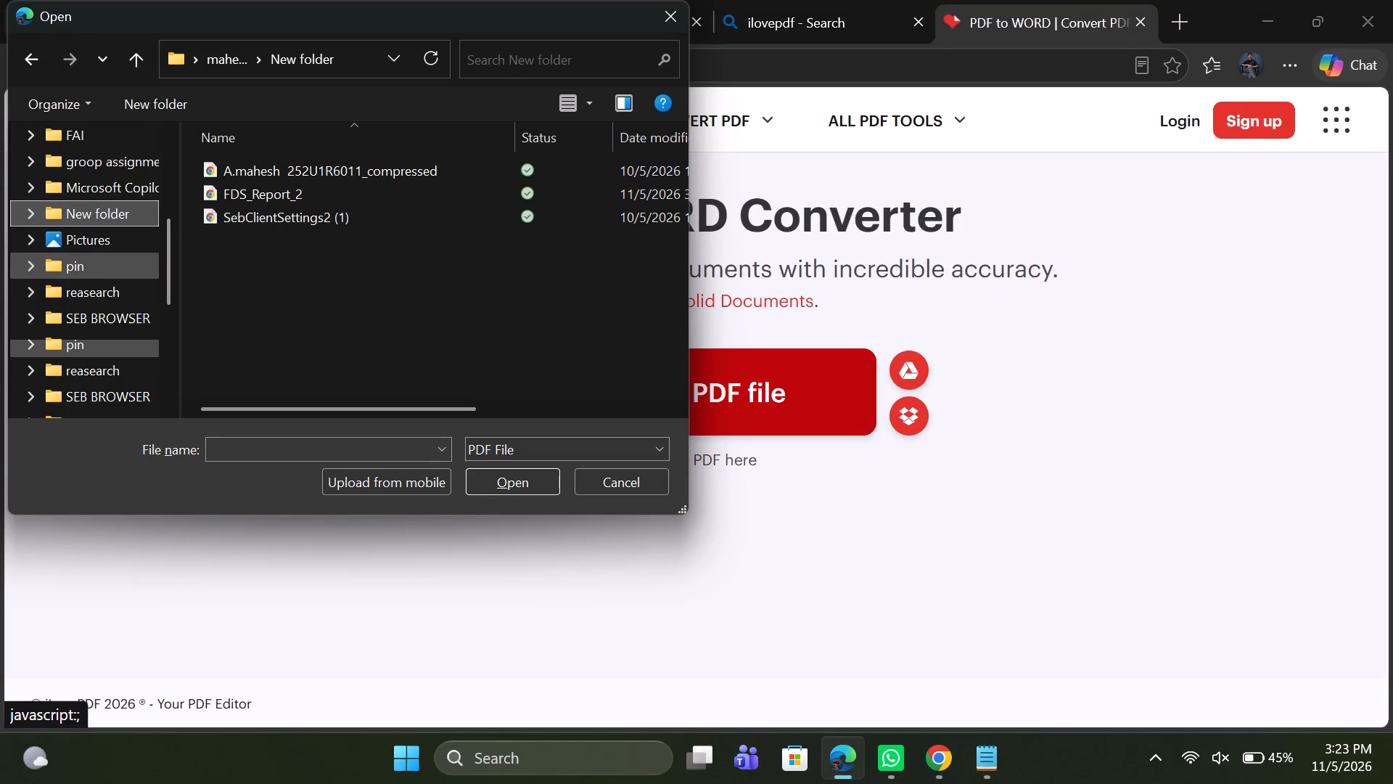
scroll(94, 345, "down", 1)
left_click(89, 292)
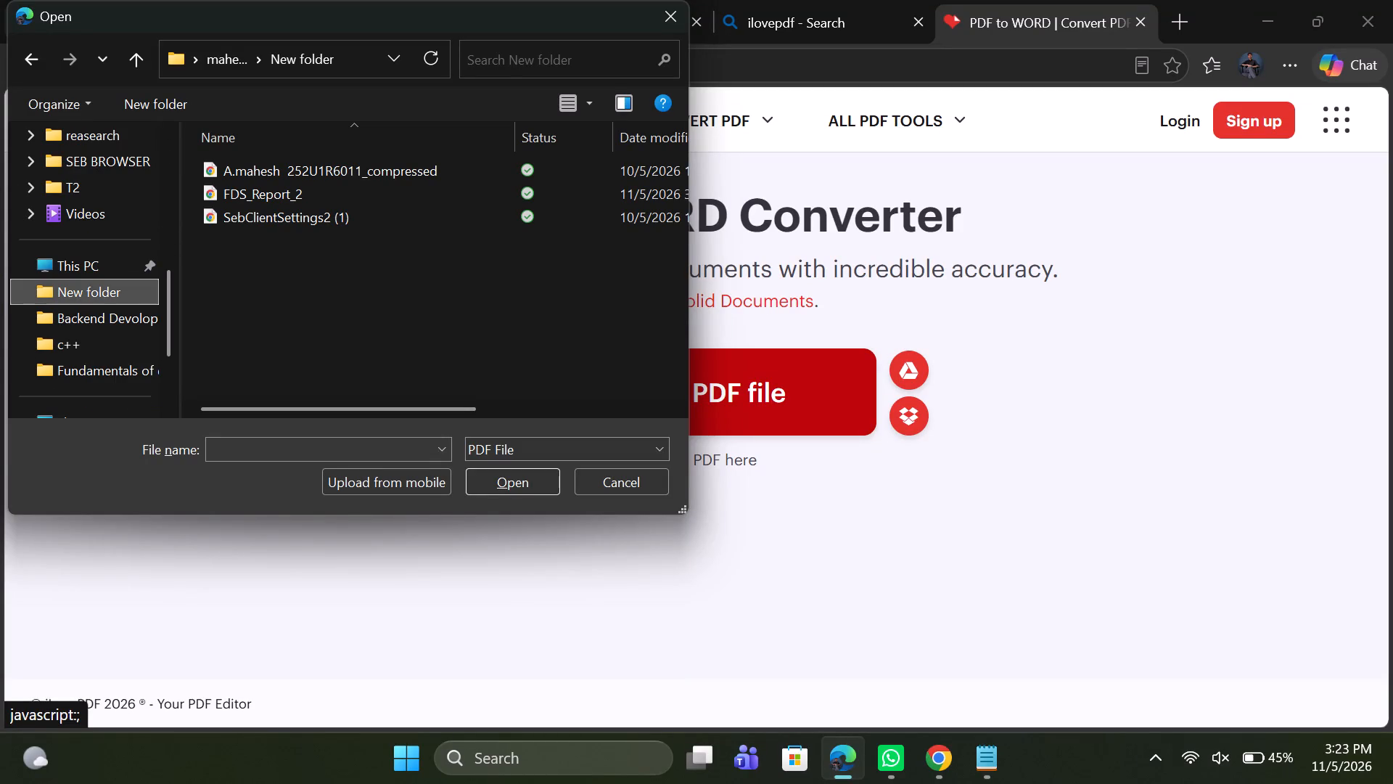
left_click(89, 292)
left_click(89, 292)
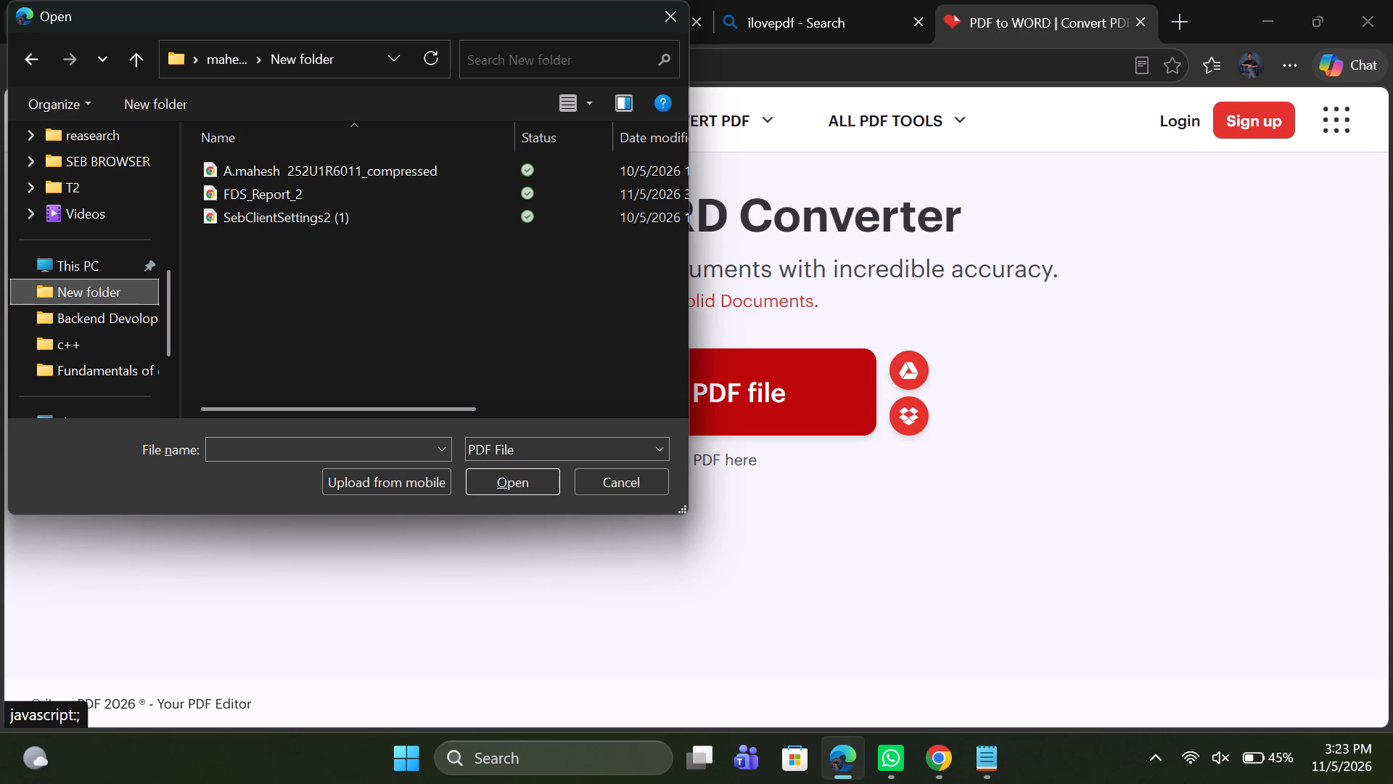
scroll(89, 292, "up", 1)
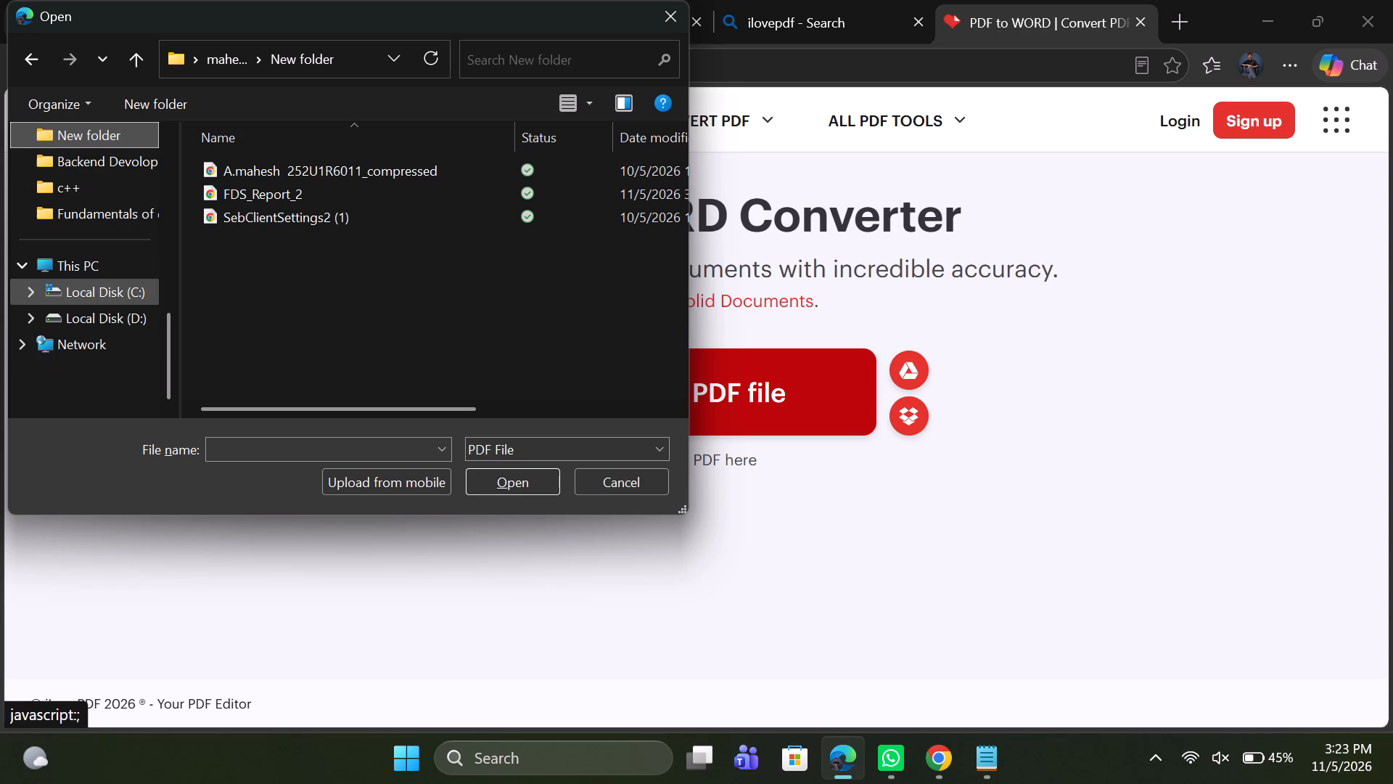
scroll(89, 292, "up", 1)
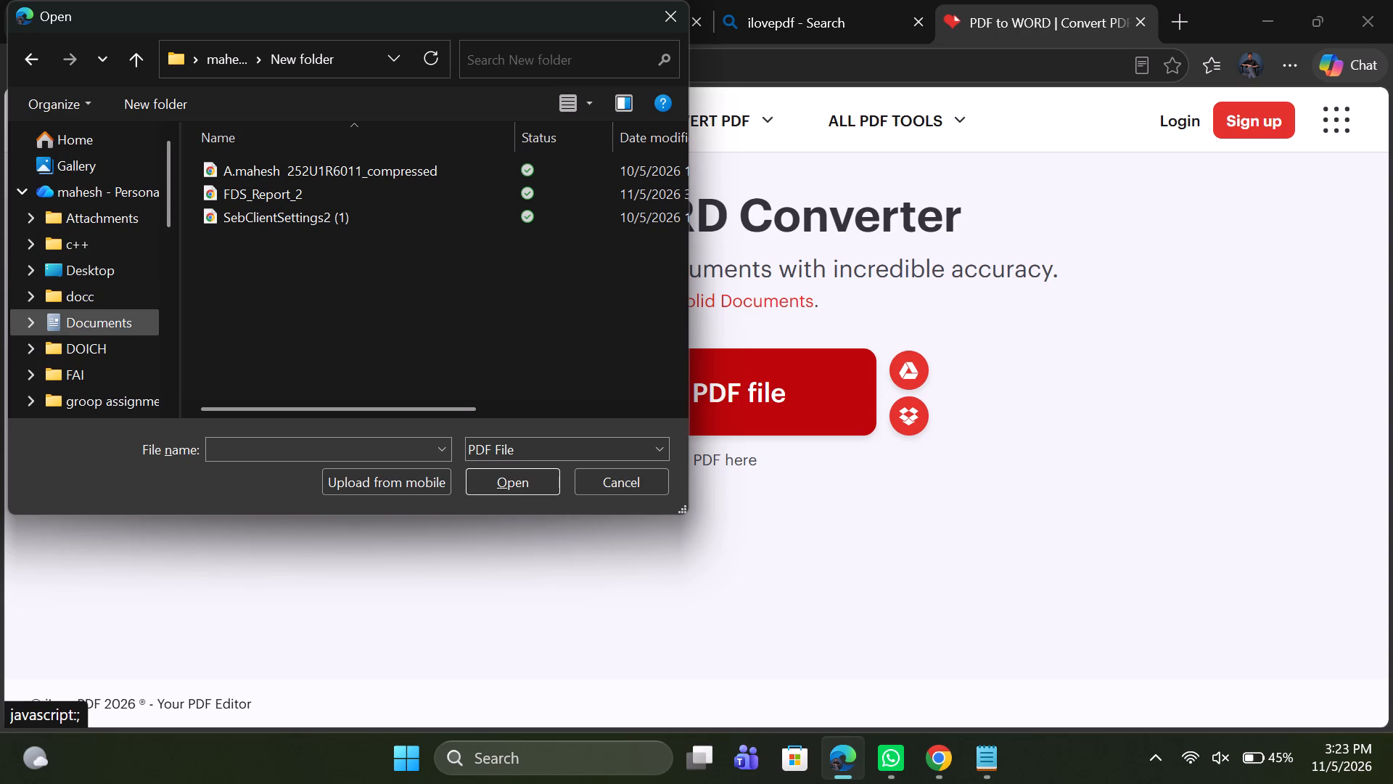
scroll(88, 309, "down", 1)
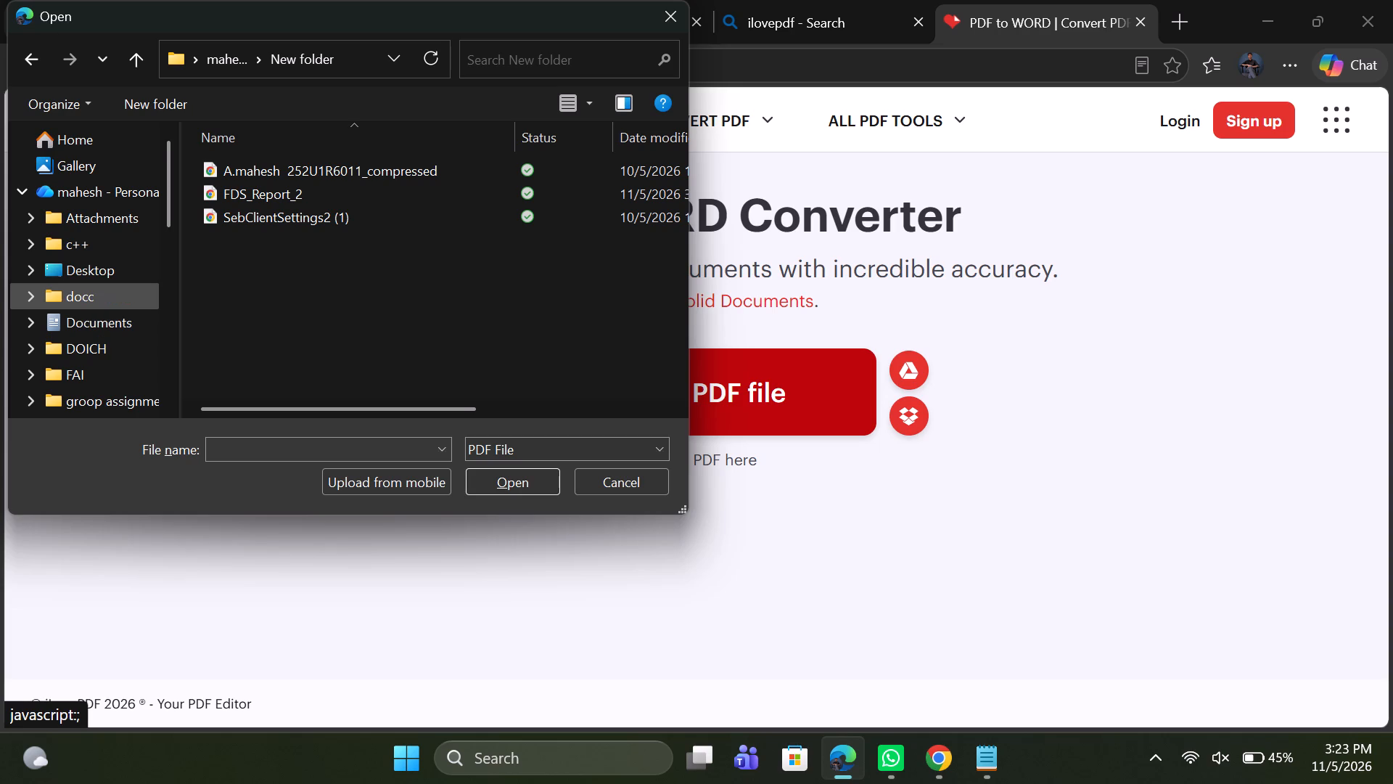
scroll(89, 294, "down", 5)
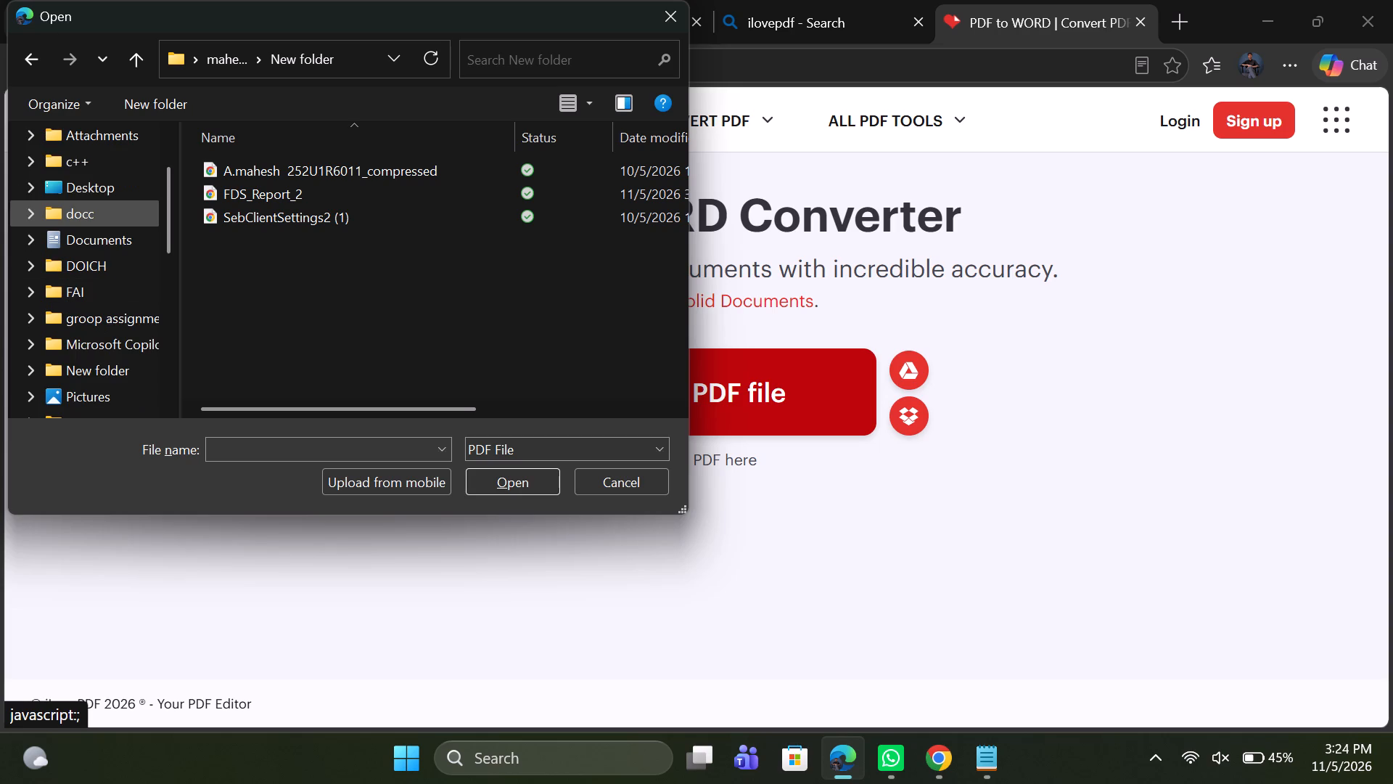
left_click(97, 362)
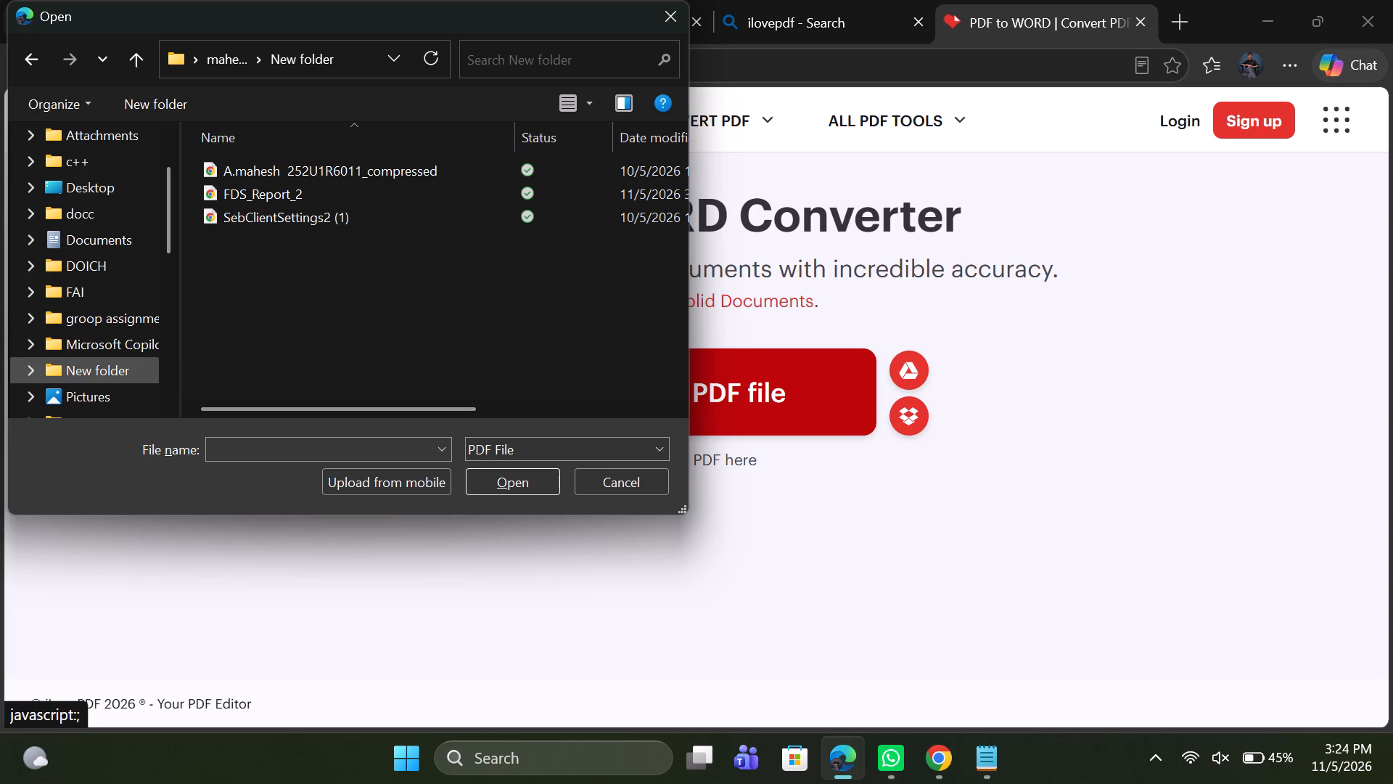
left_click(97, 362)
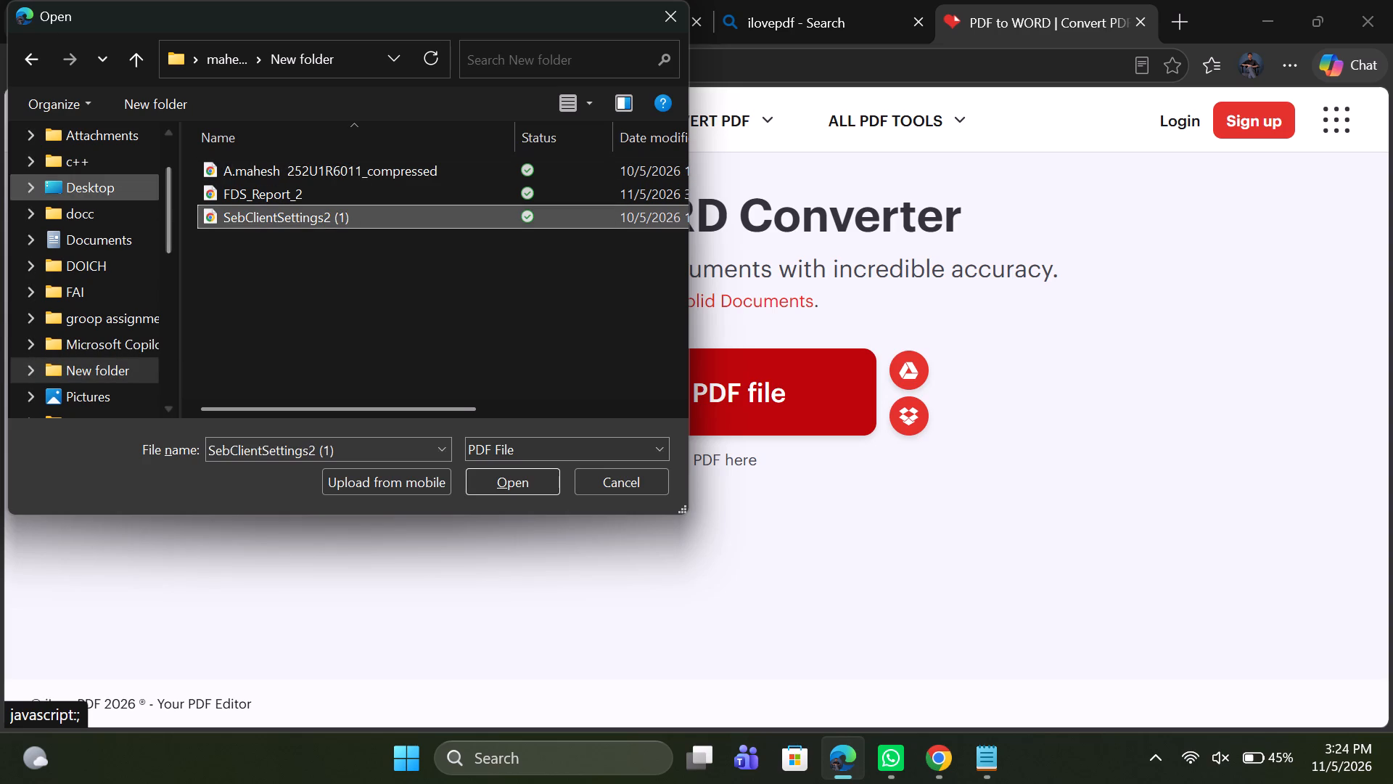
Look through the folder tree and the quick-access New folder for the PDF to convert, and dismiss the file picker without choosing one.
scroll(73, 213, "up", 1)
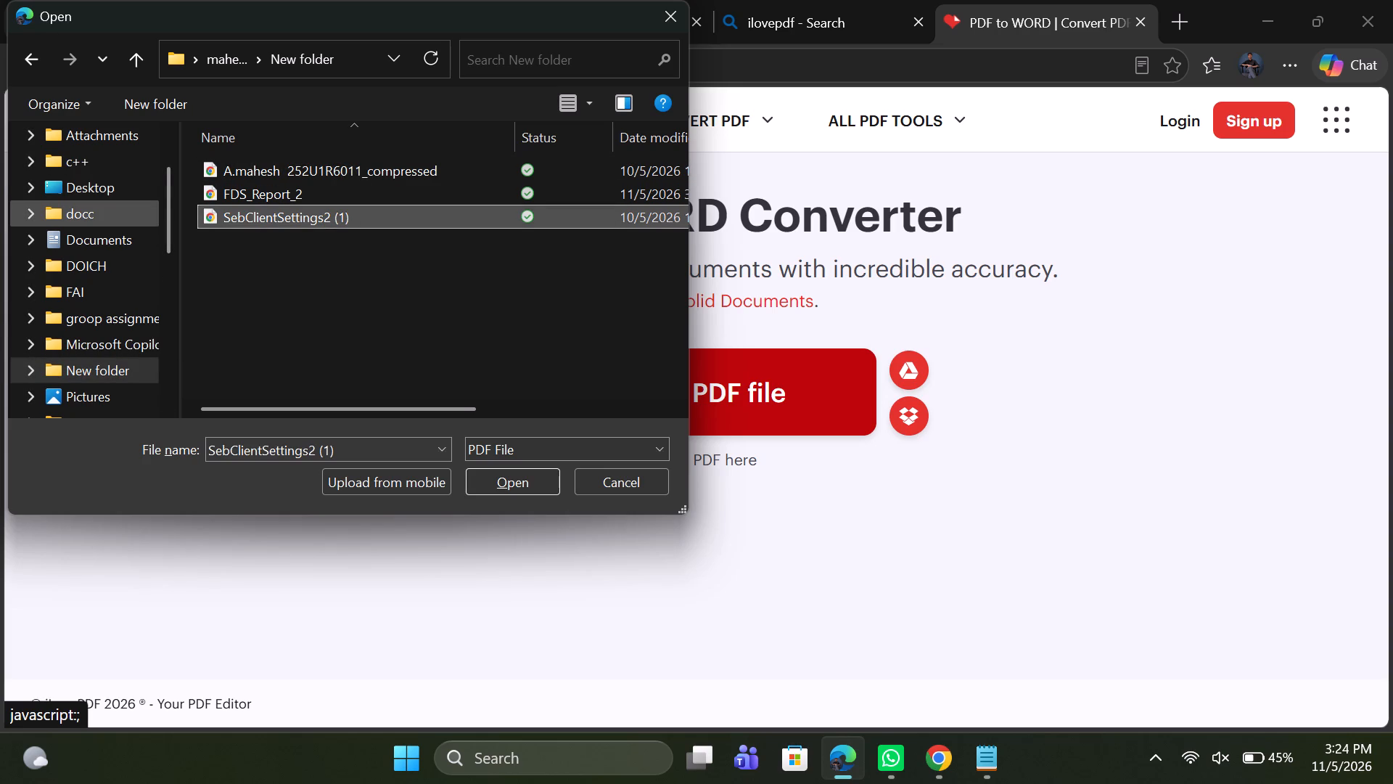
scroll(102, 322, "down", 1)
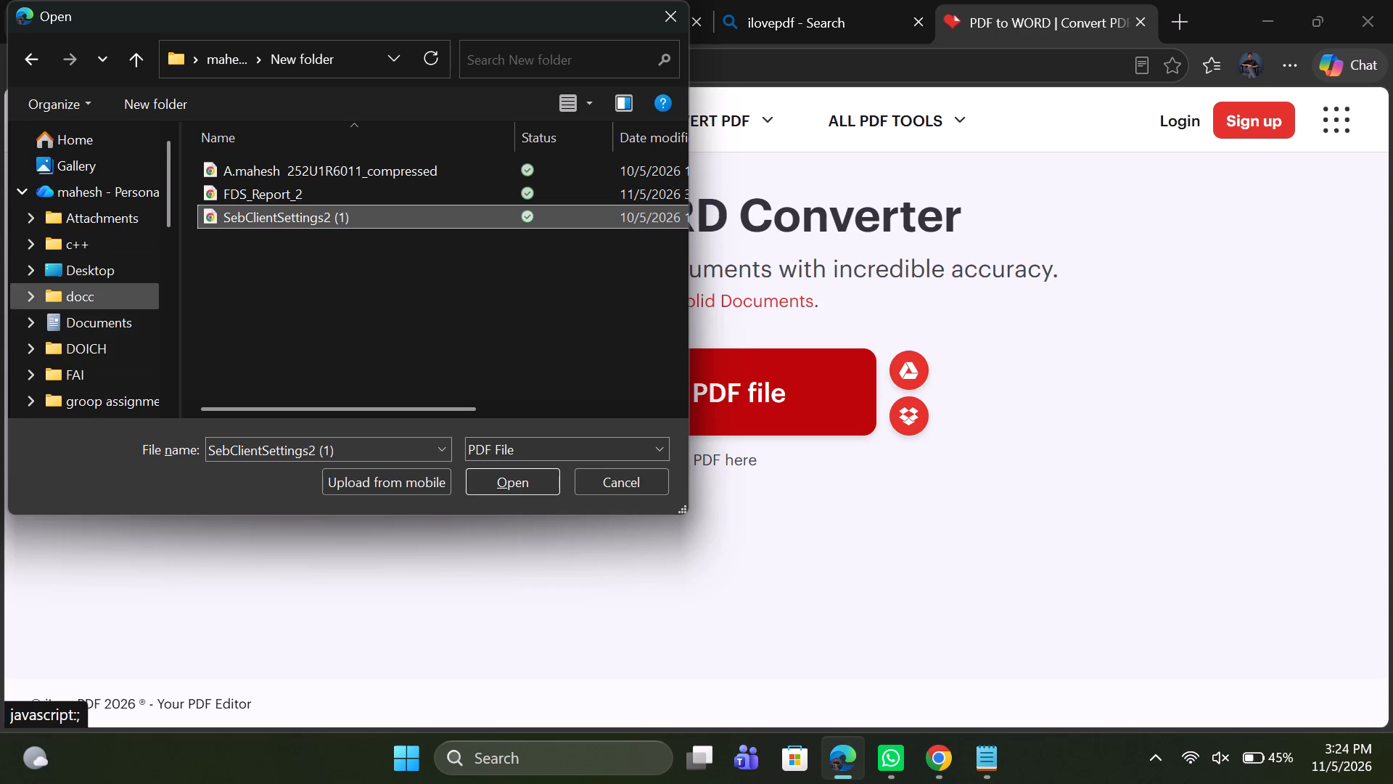
scroll(102, 322, "down", 1)
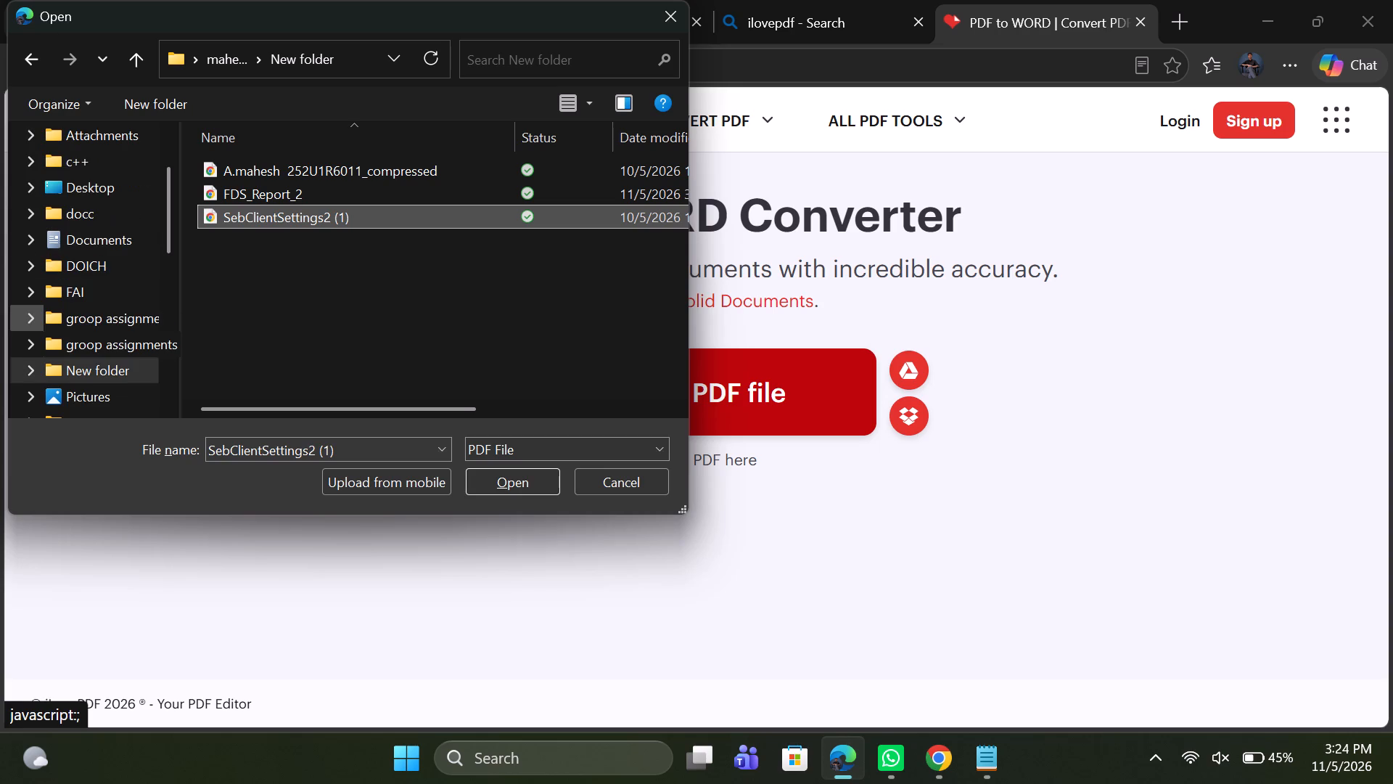
scroll(102, 351, "down", 2)
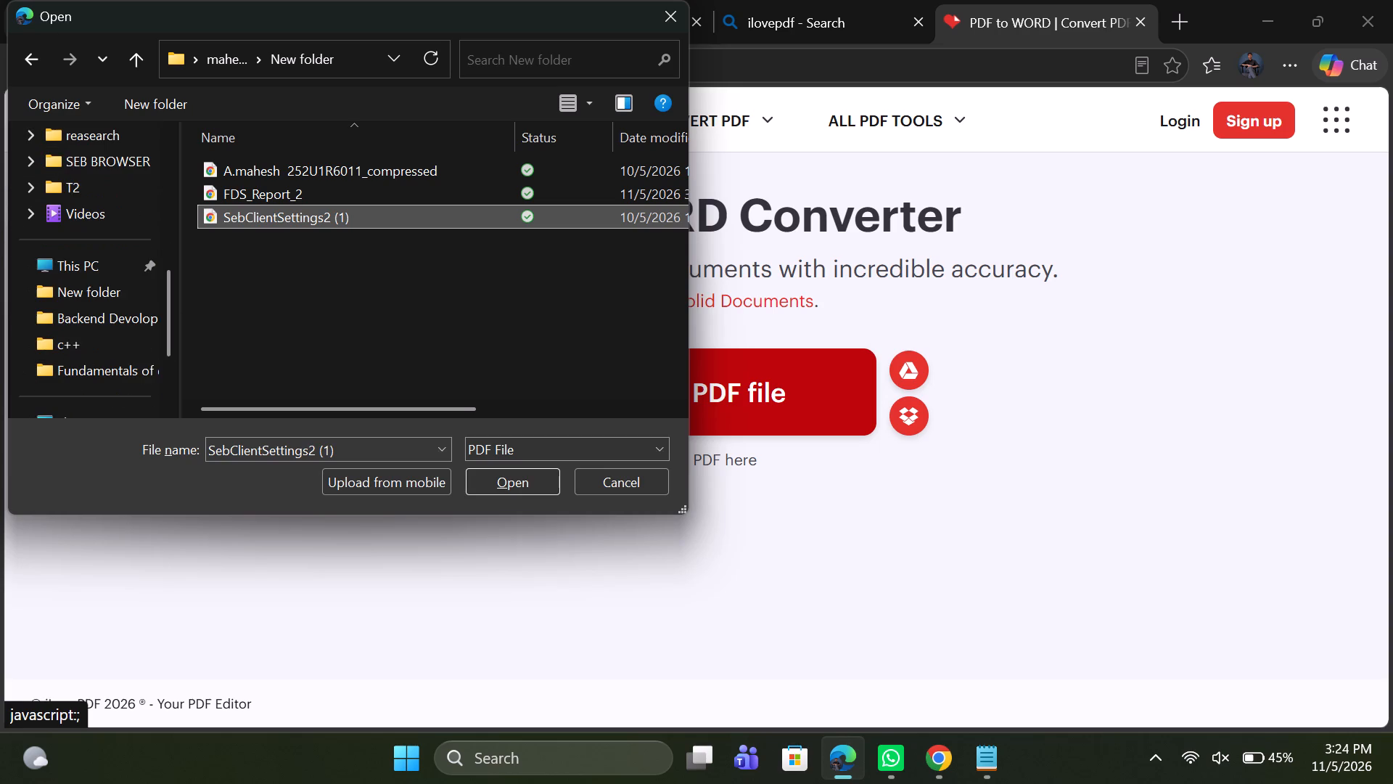
scroll(102, 351, "down", 1)
left_click(88, 215)
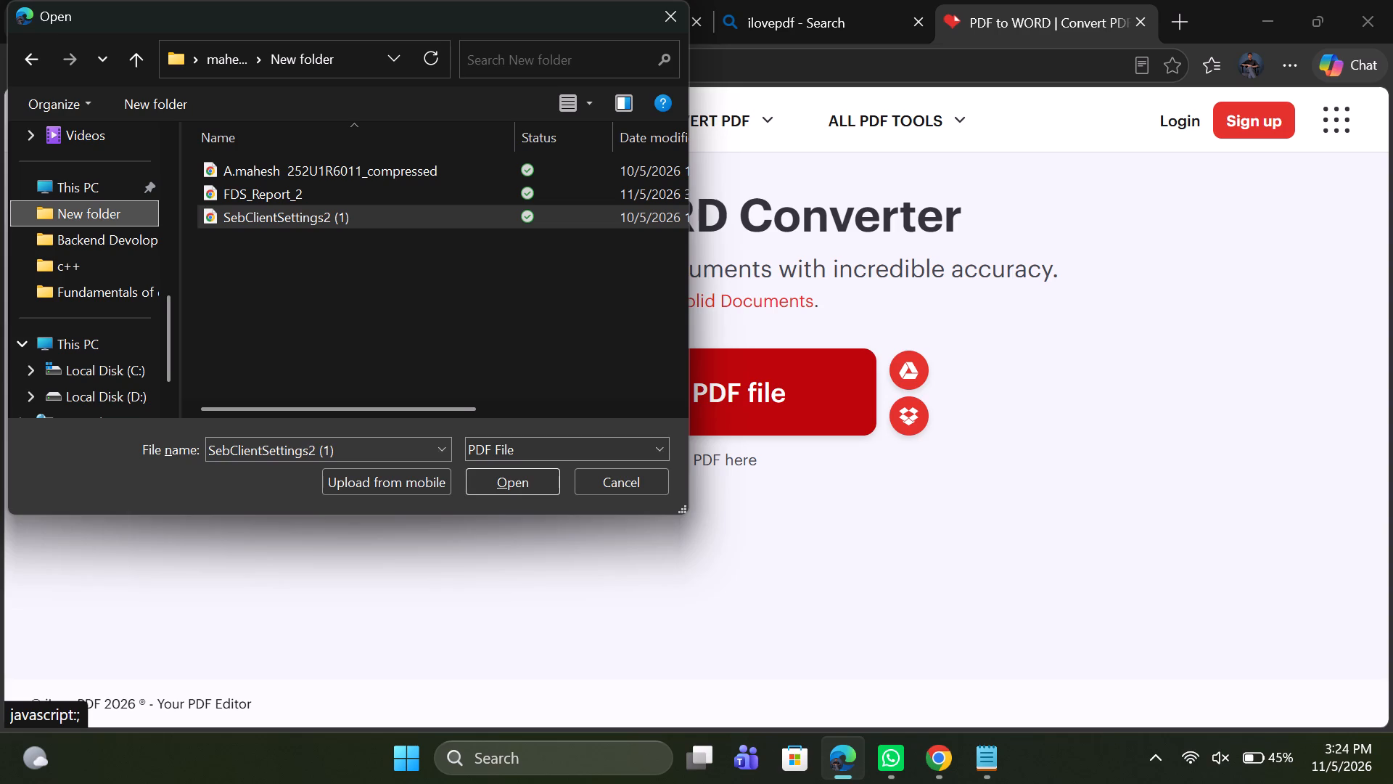
left_click(88, 215)
left_click(88, 215)
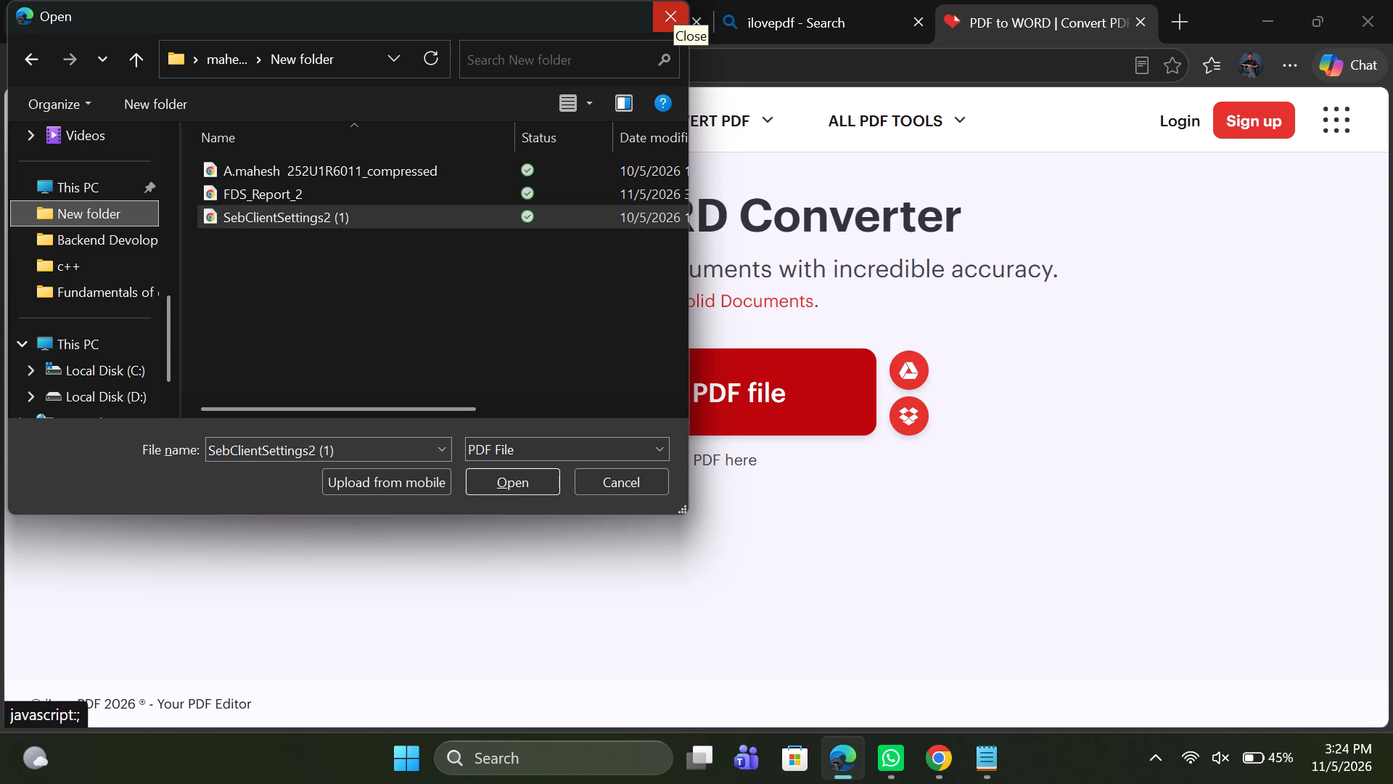
left_click(673, 4)
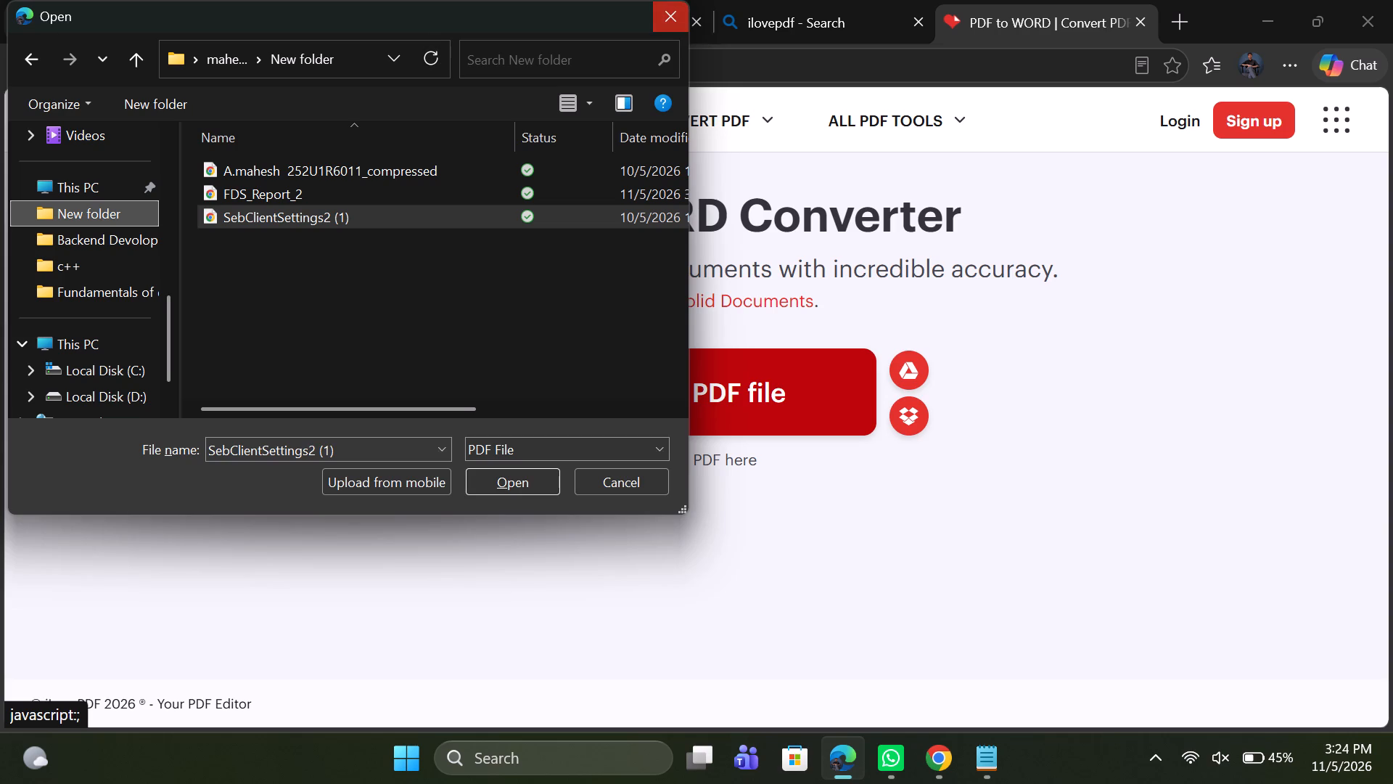
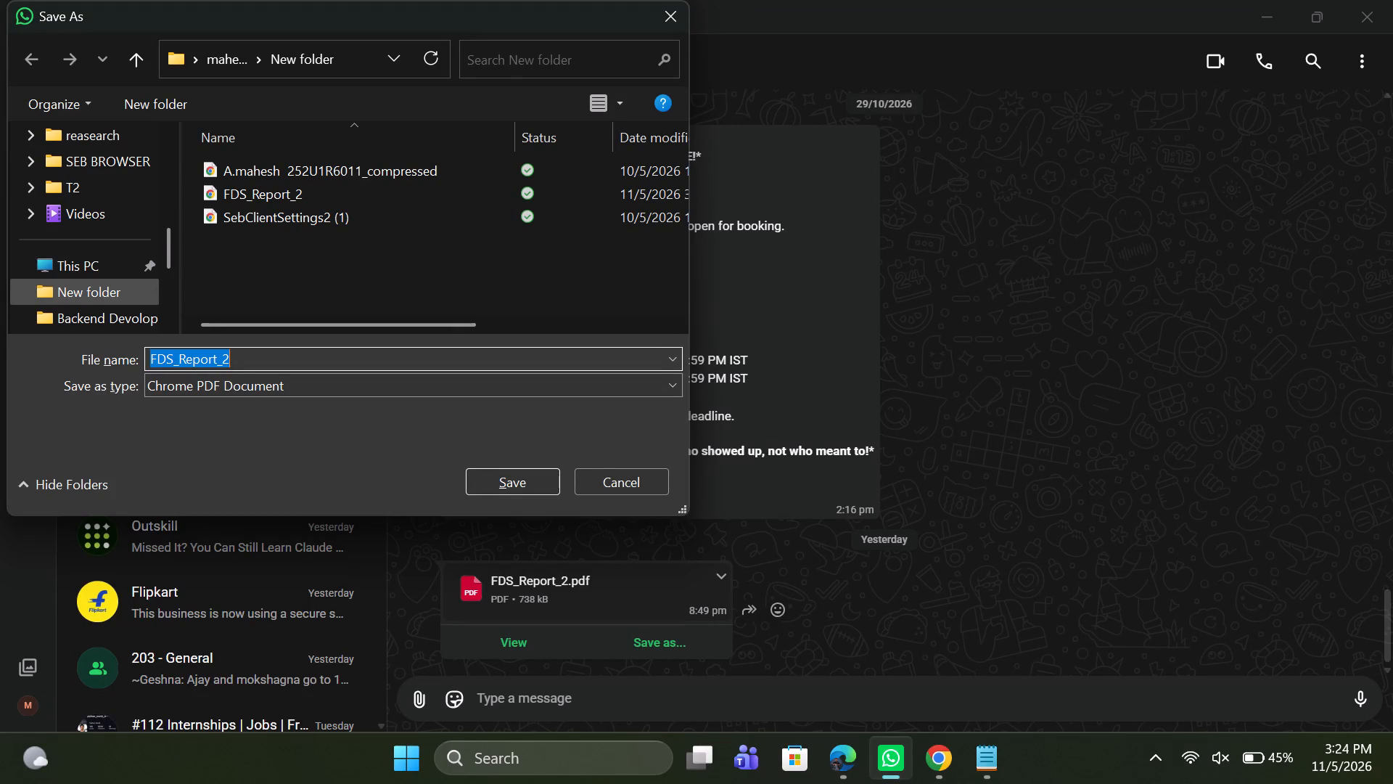
scroll(81, 300, "down", 1)
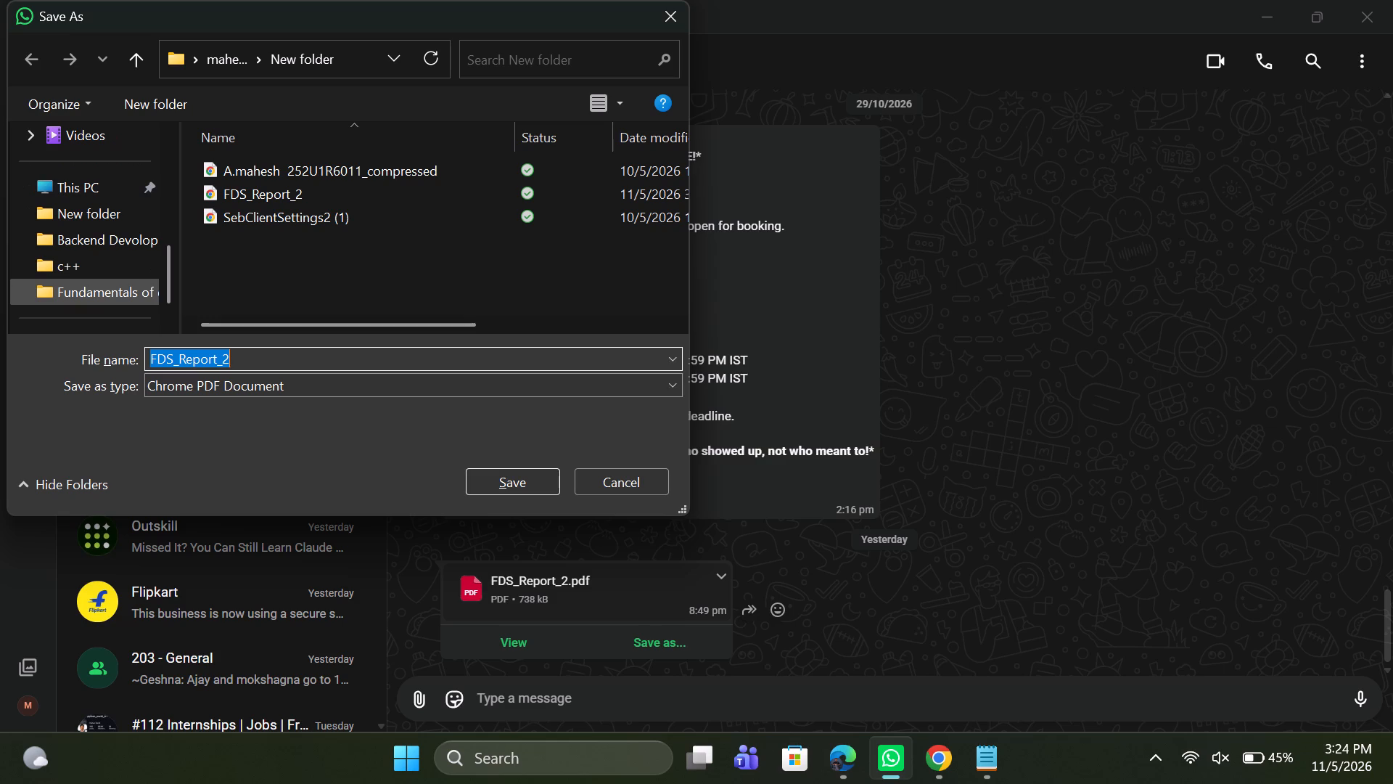
scroll(81, 300, "up", 2)
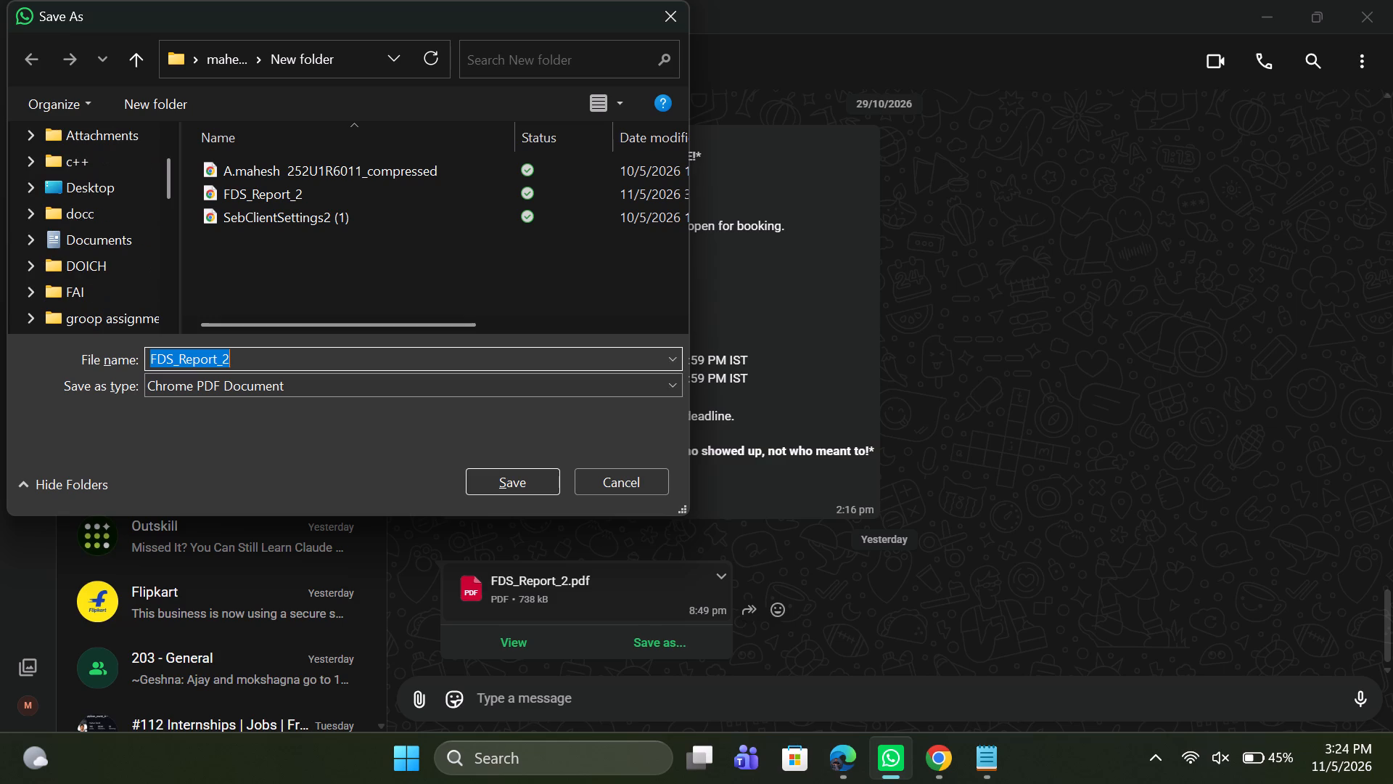
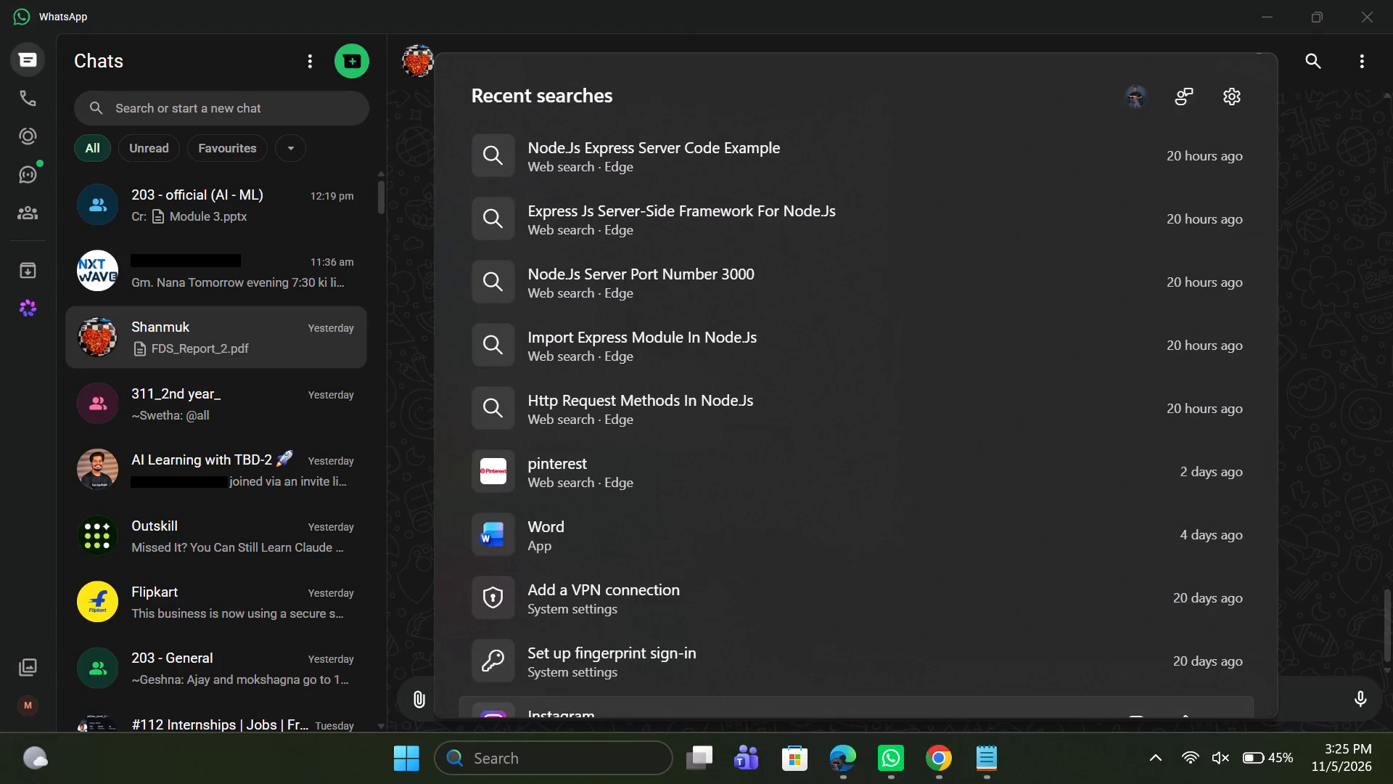
Search the web for "i love pdf to word" and open iLovePDF's PDF to Word converter in Edge from the results.
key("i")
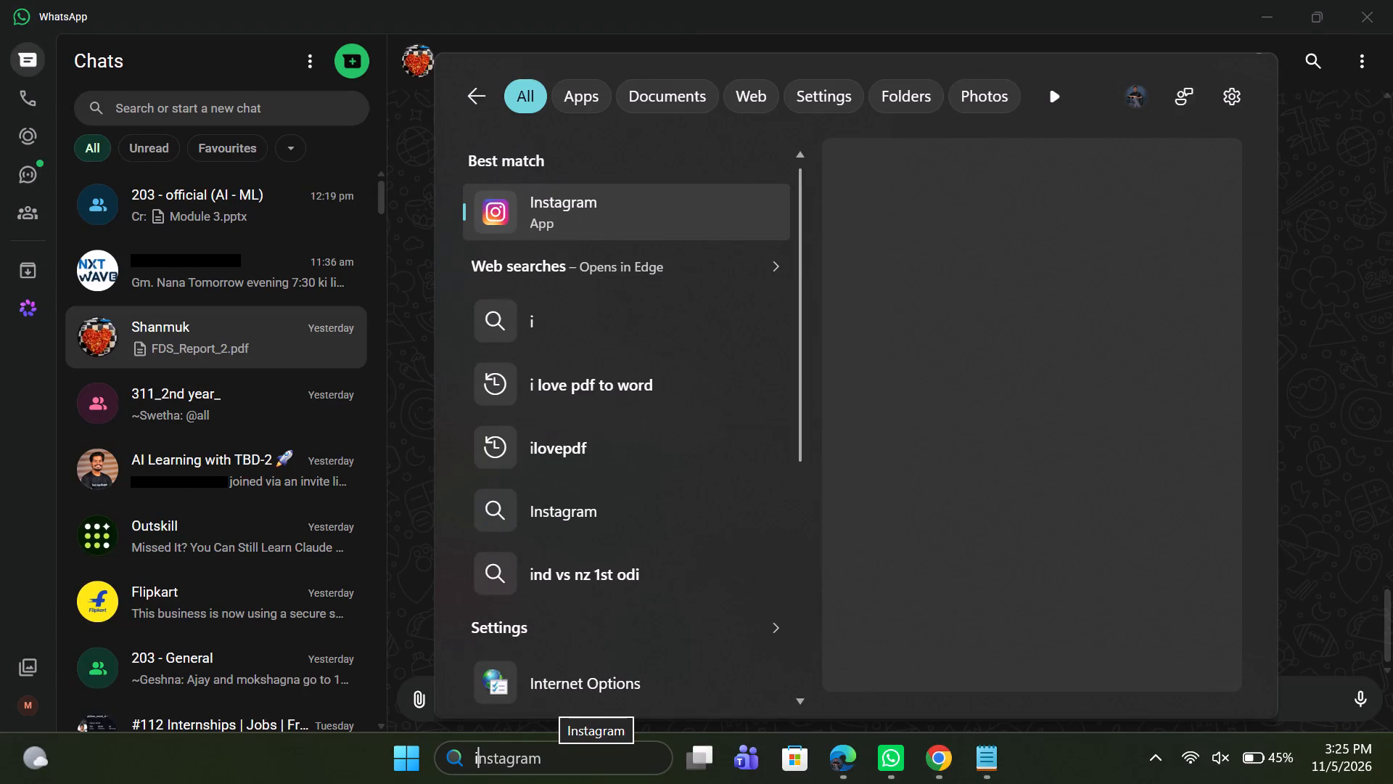
left_click(557, 395)
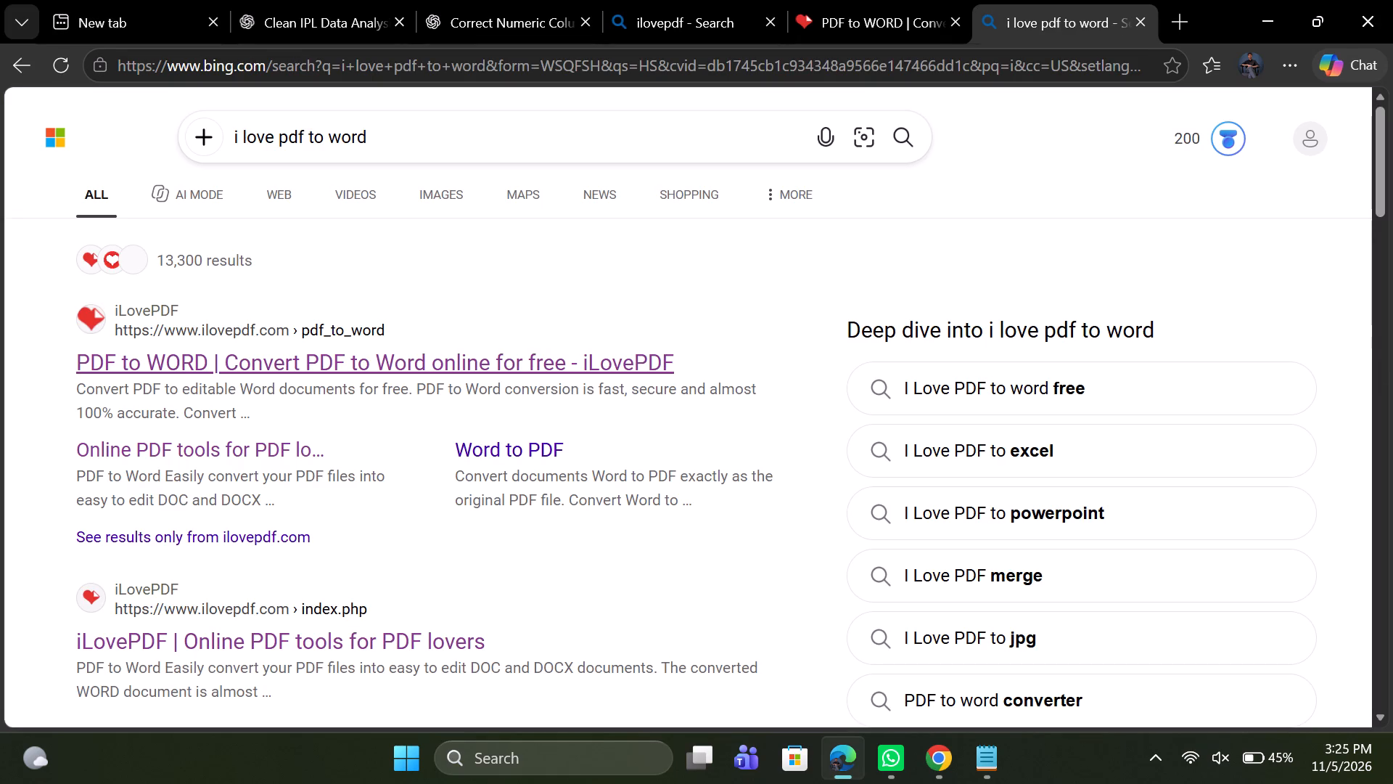
left_click(459, 362)
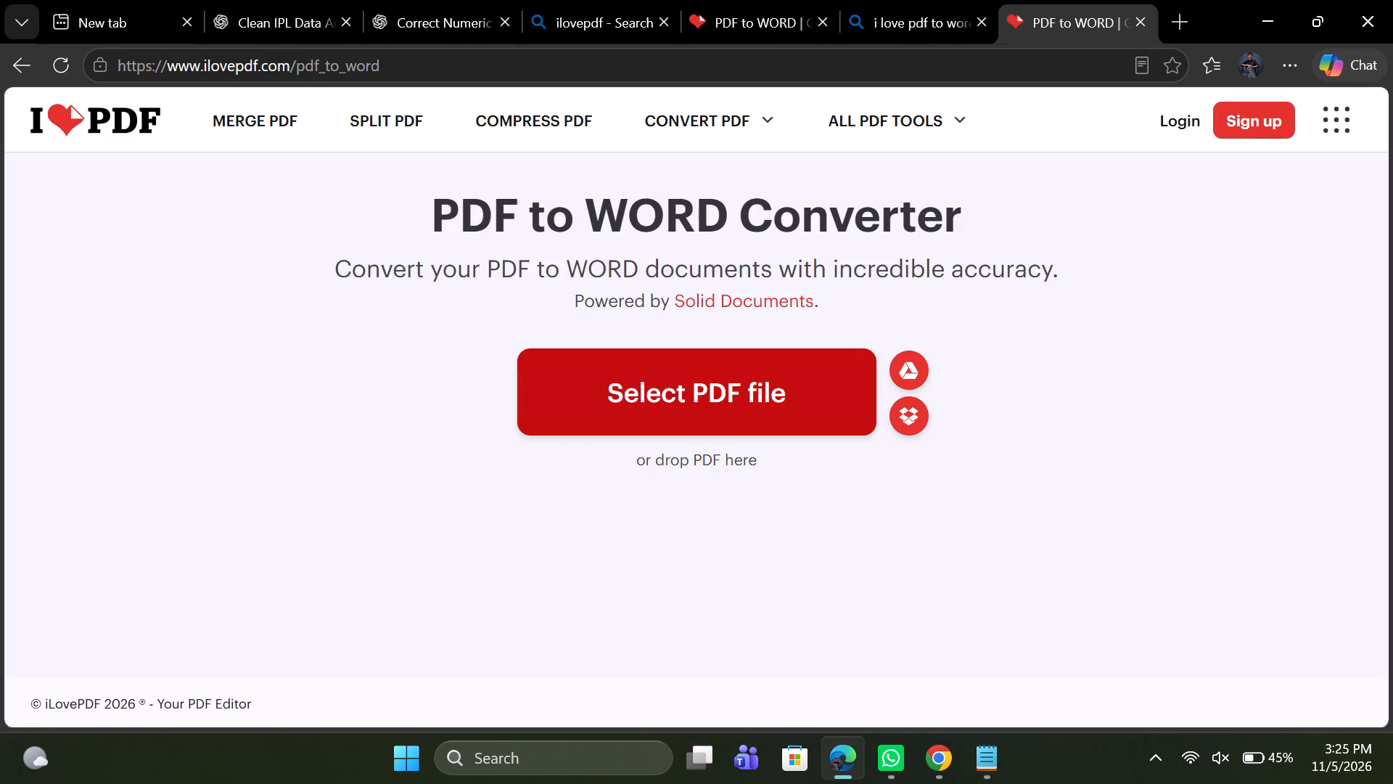
Start choosing the PDF file to upload to the PDF to Word converter.
left_click(618, 393)
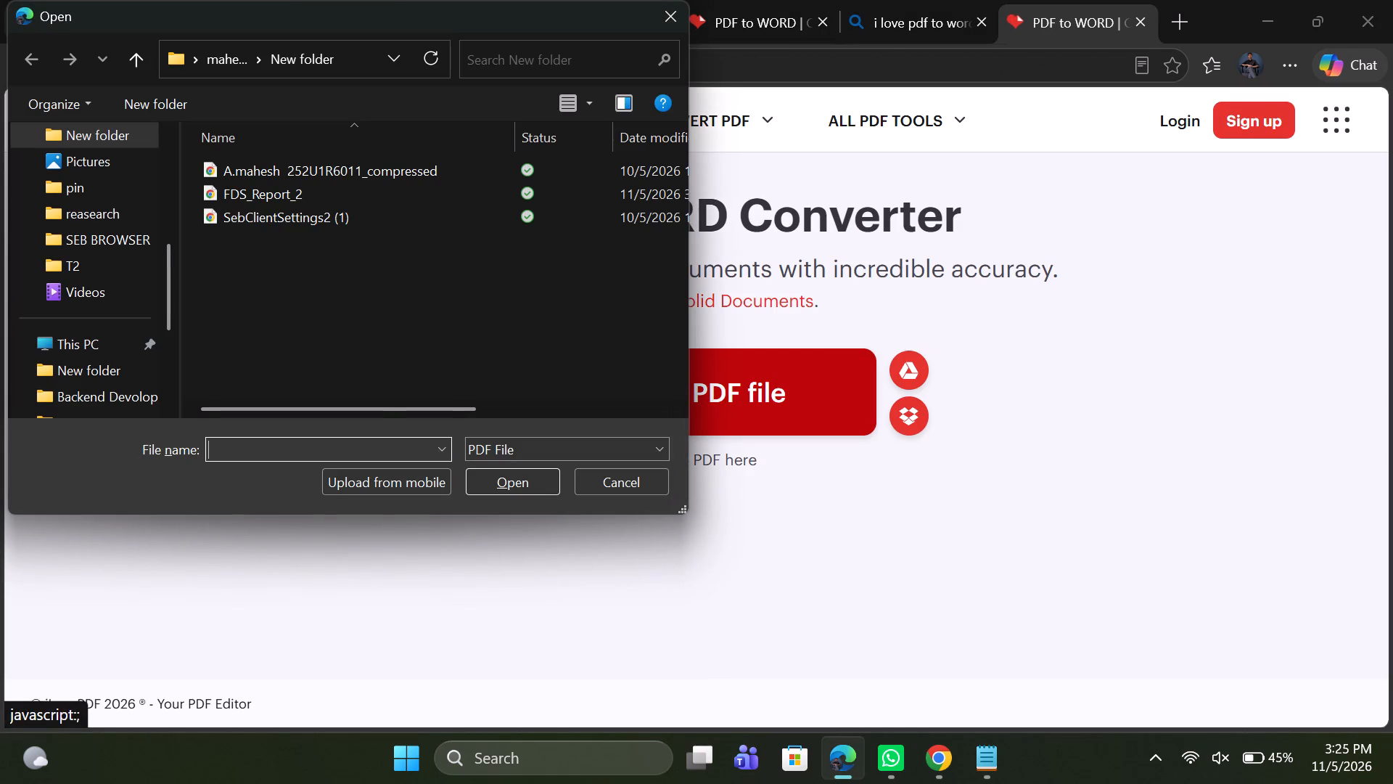
Upload FDS_Report_2 from New folder and convert it to Word with the No OCR option selected.
left_click(242, 184)
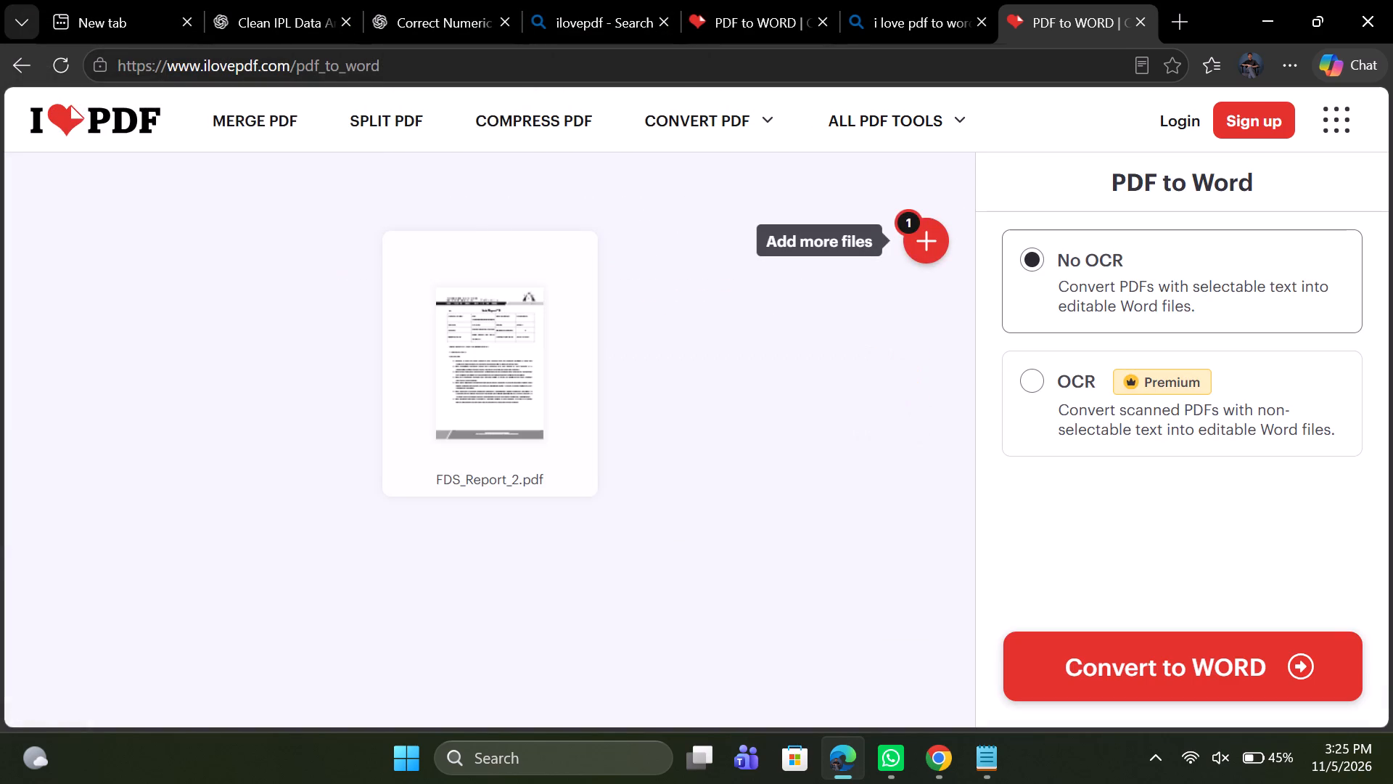
left_click(1109, 660)
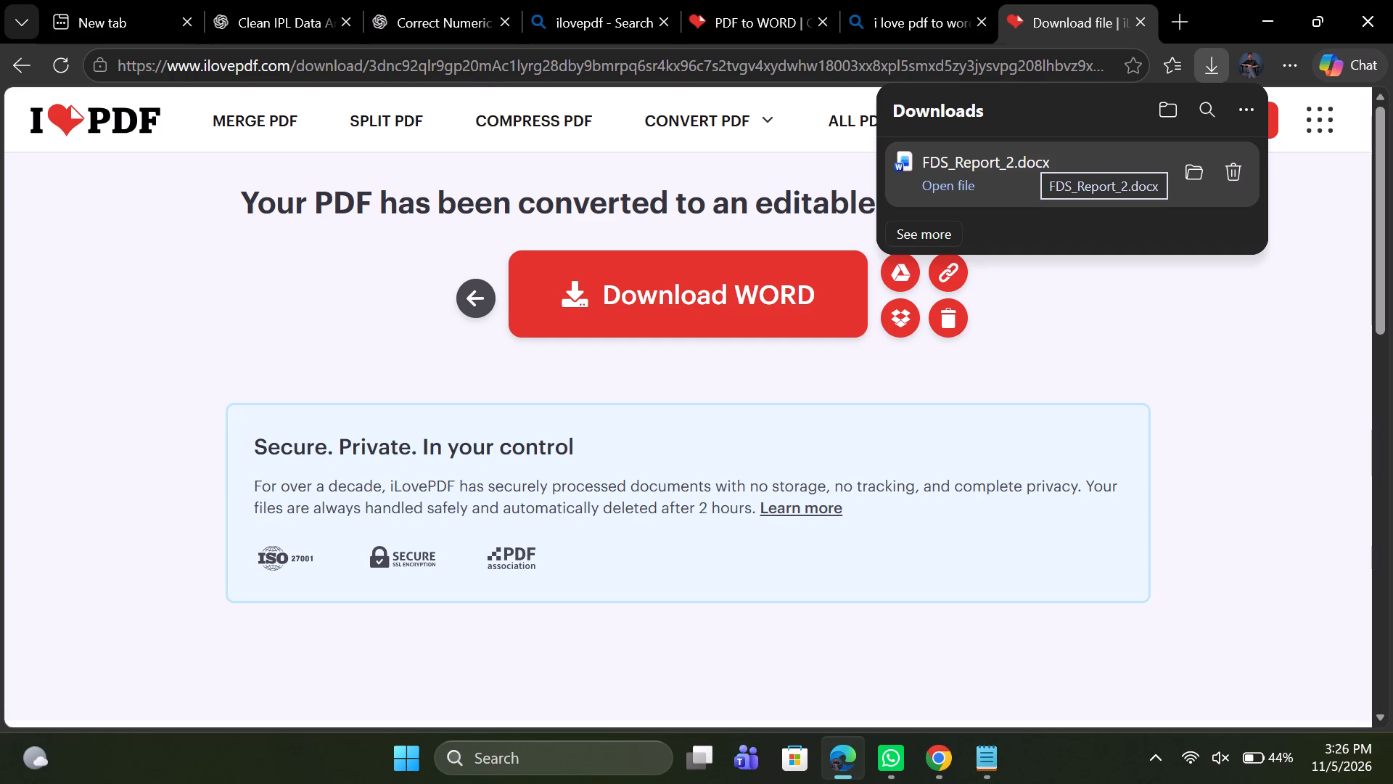
Open the downloaded FDS_Report_2.docx in Word, dismiss the pop-up window and enable editing.
left_click(945, 181)
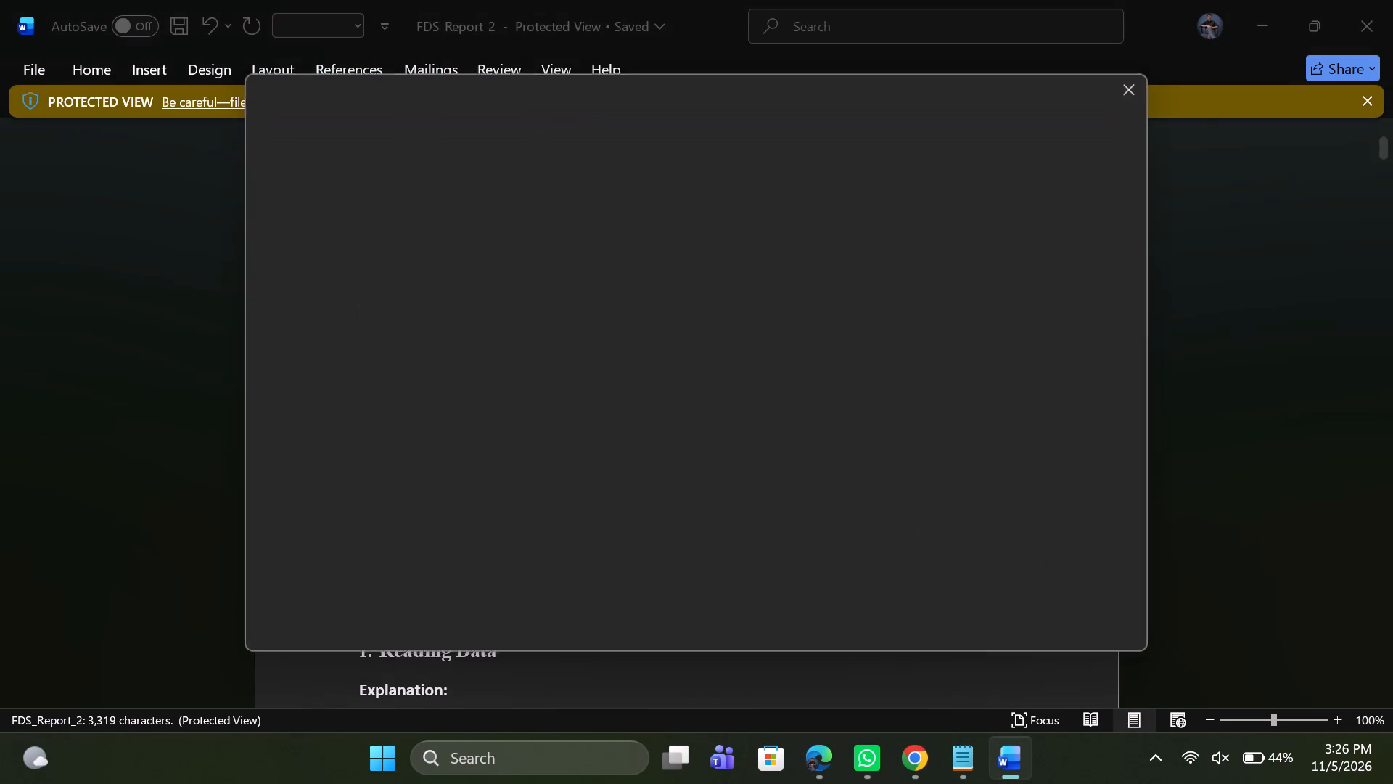
left_click(1119, 93)
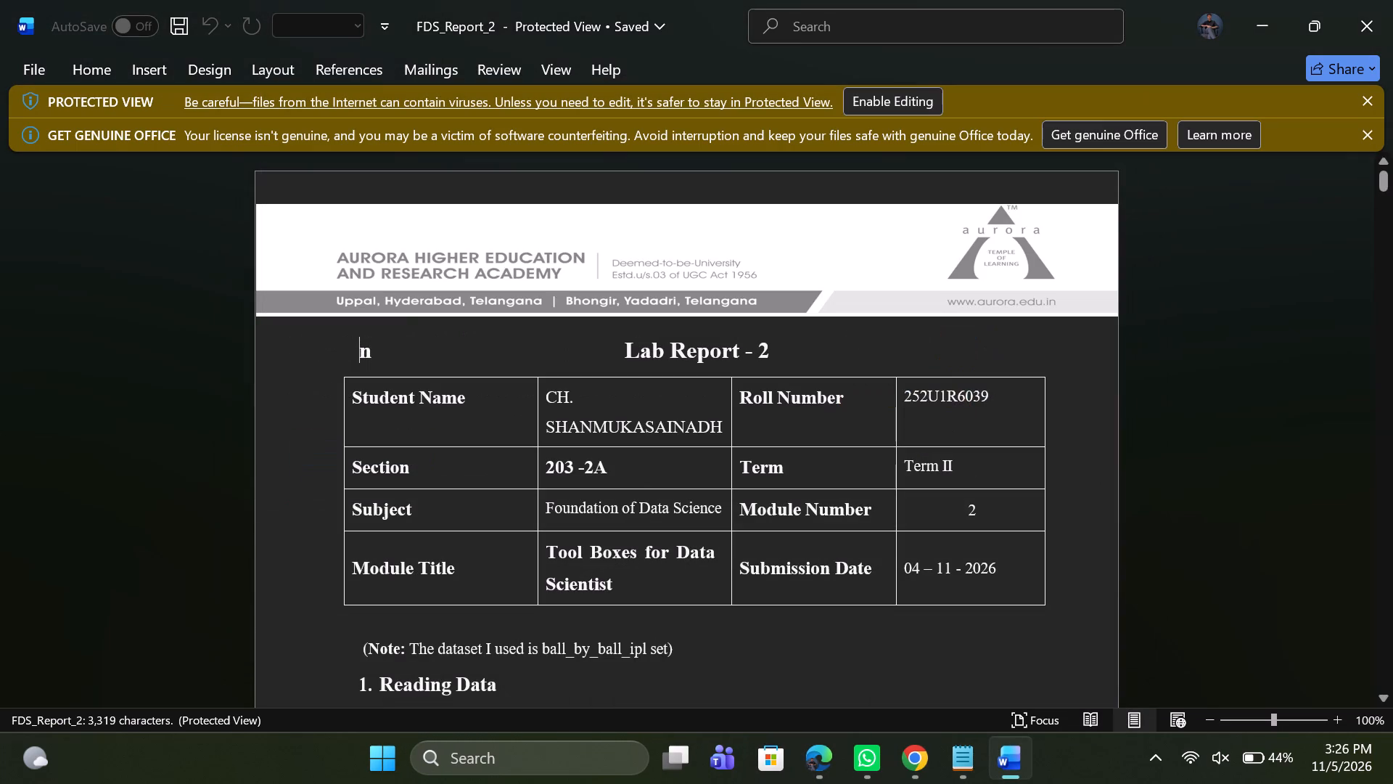
left_click(901, 105)
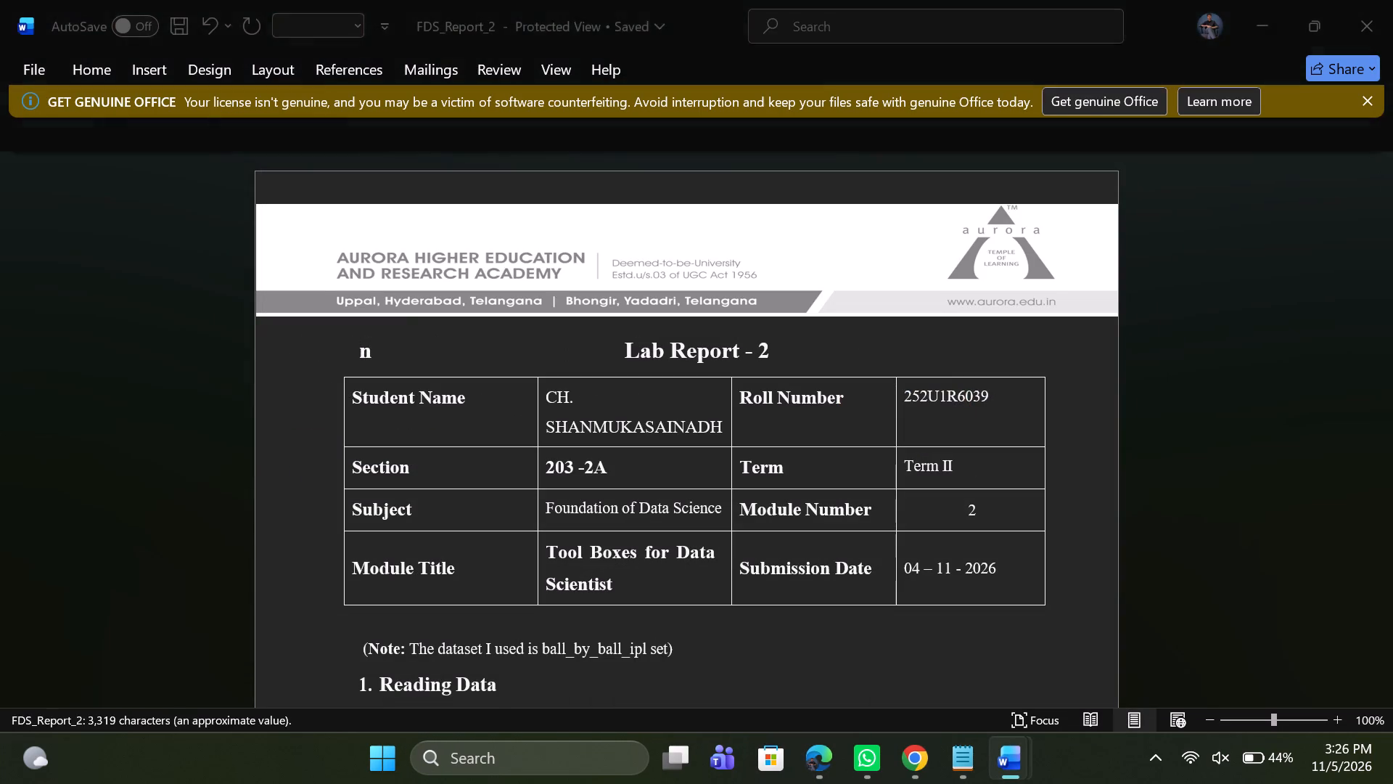
Examine the report's header table, Reading Data explanation and first code screenshots on the opening two pages.
scroll(820, 503, "down", 9)
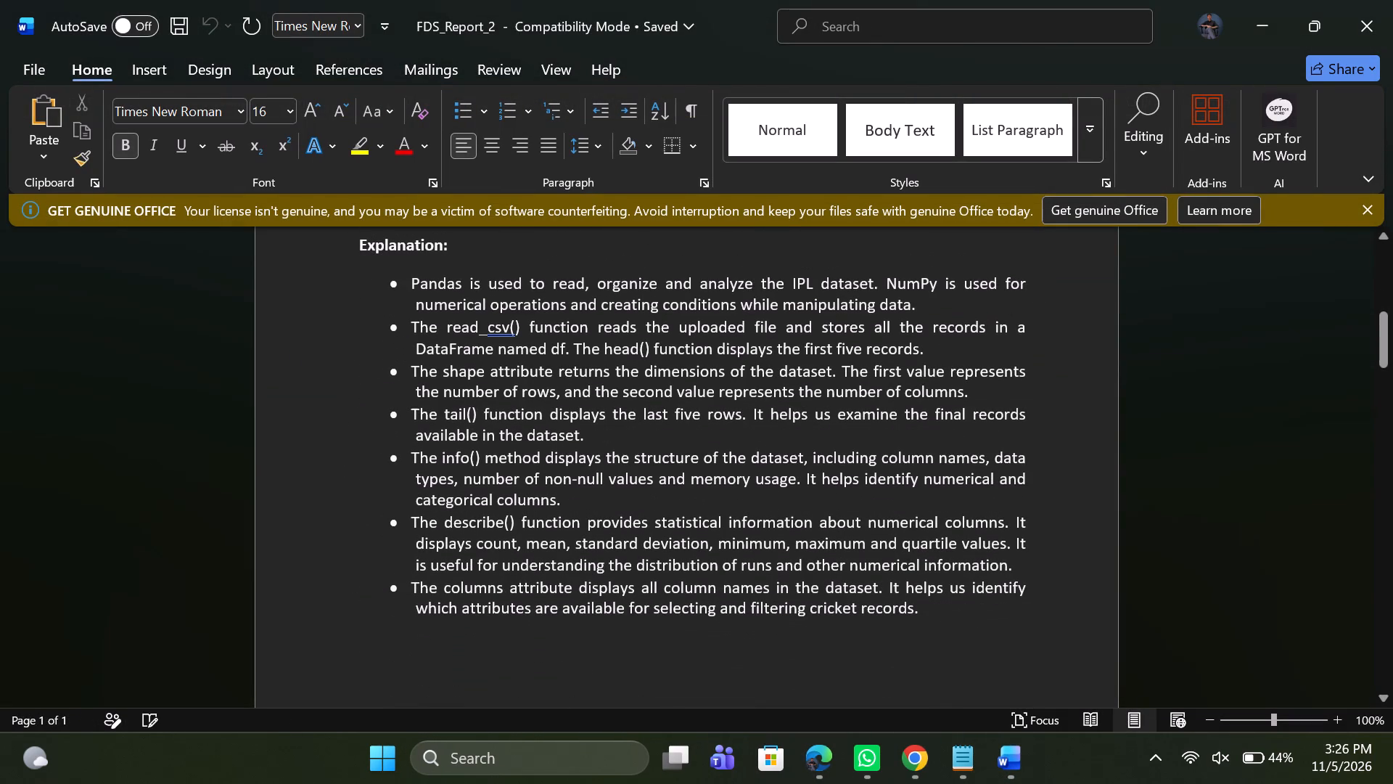
scroll(820, 503, "up", 1)
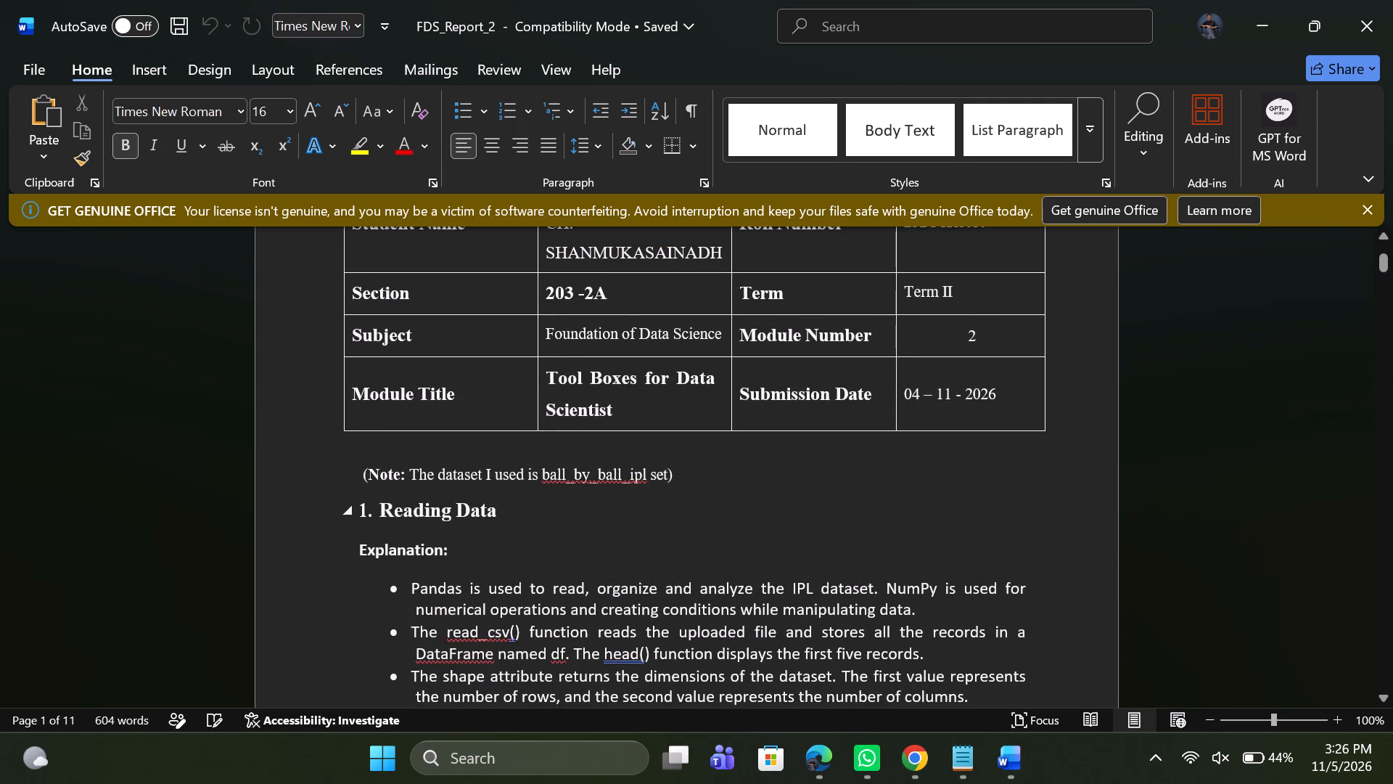
scroll(820, 503, "up", 1)
scroll(820, 503, "down", 2)
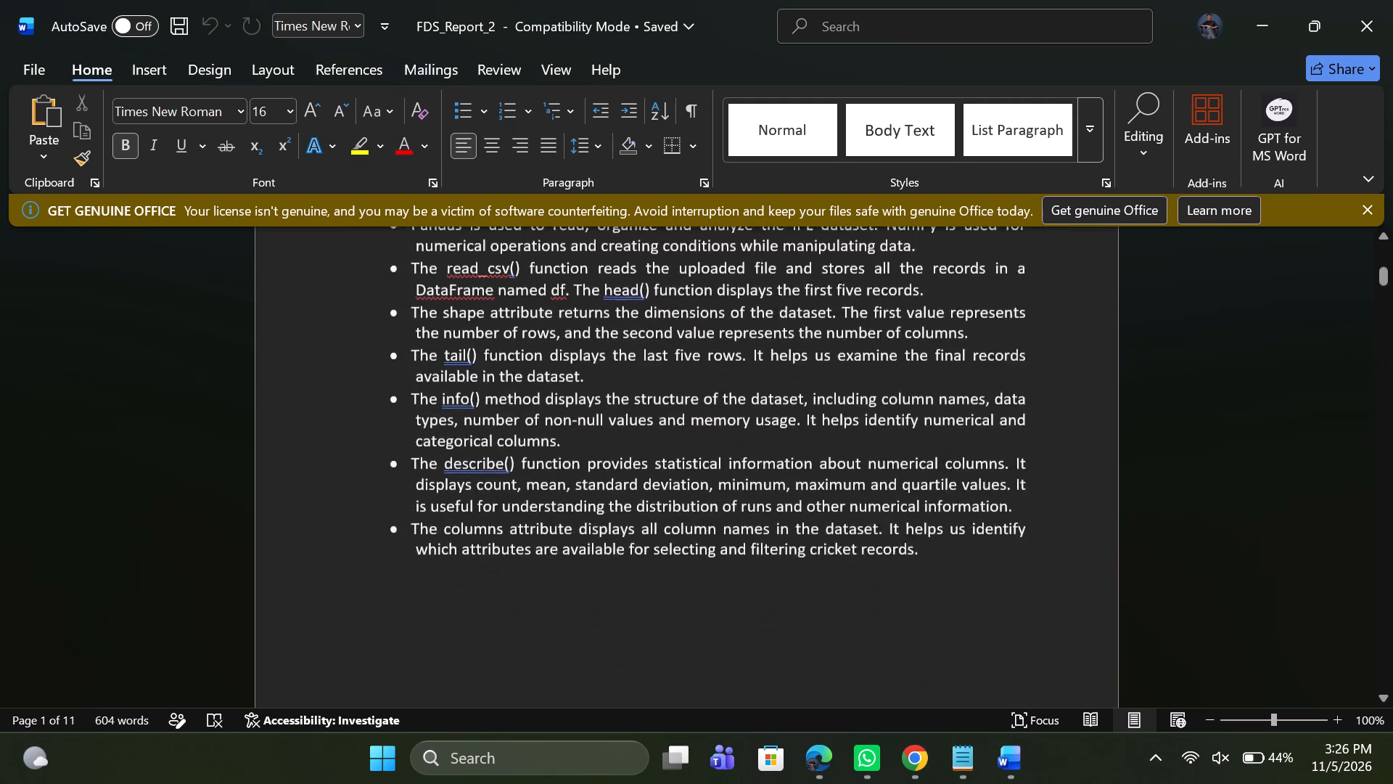
scroll(820, 503, "down", 5)
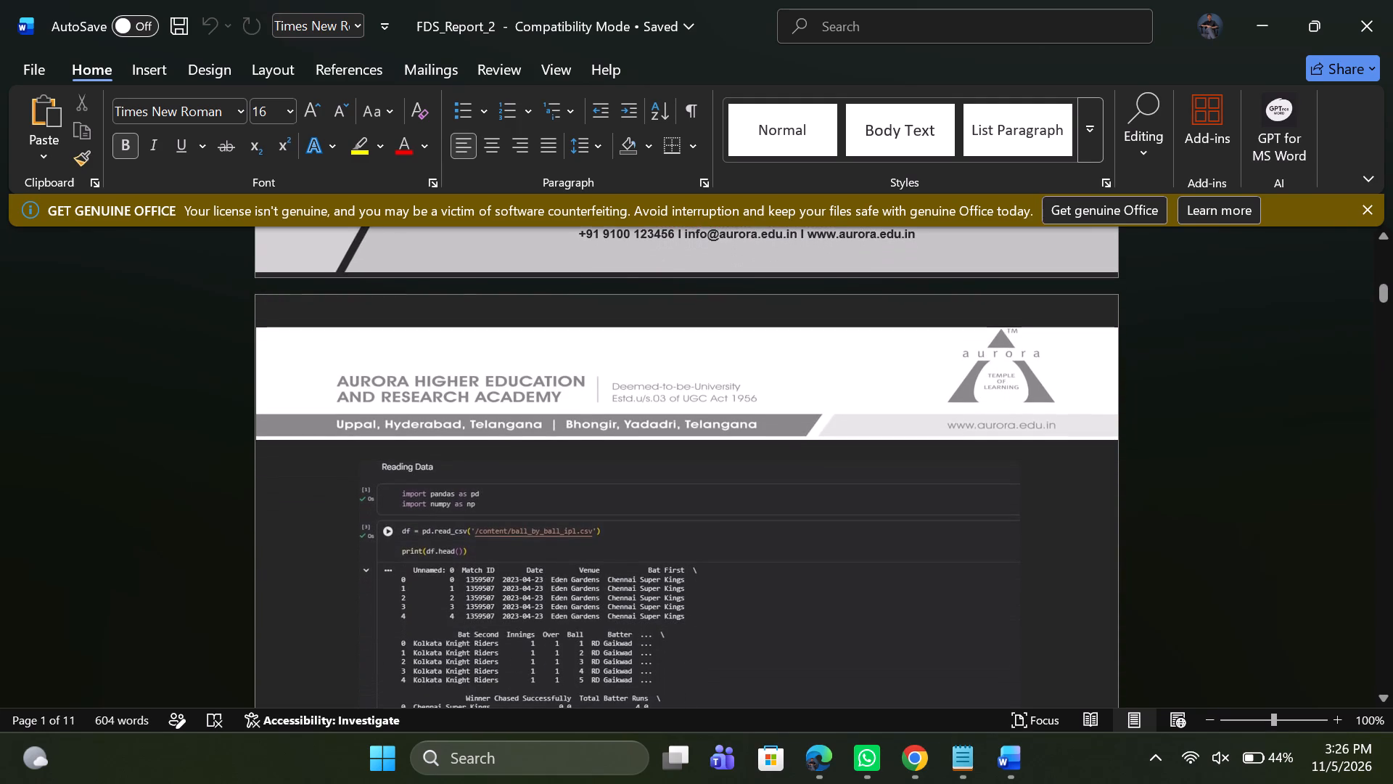
scroll(820, 503, "down", 2)
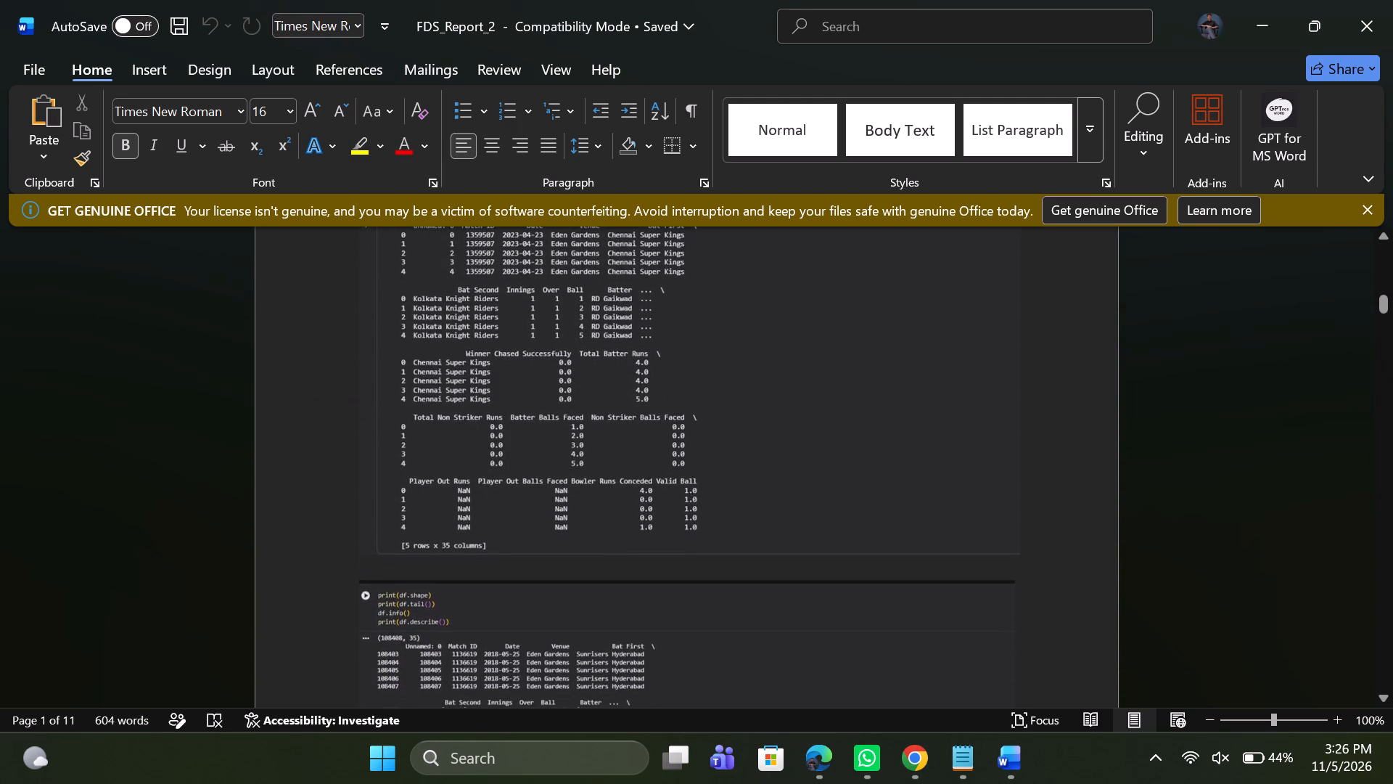
scroll(820, 503, "down", 1)
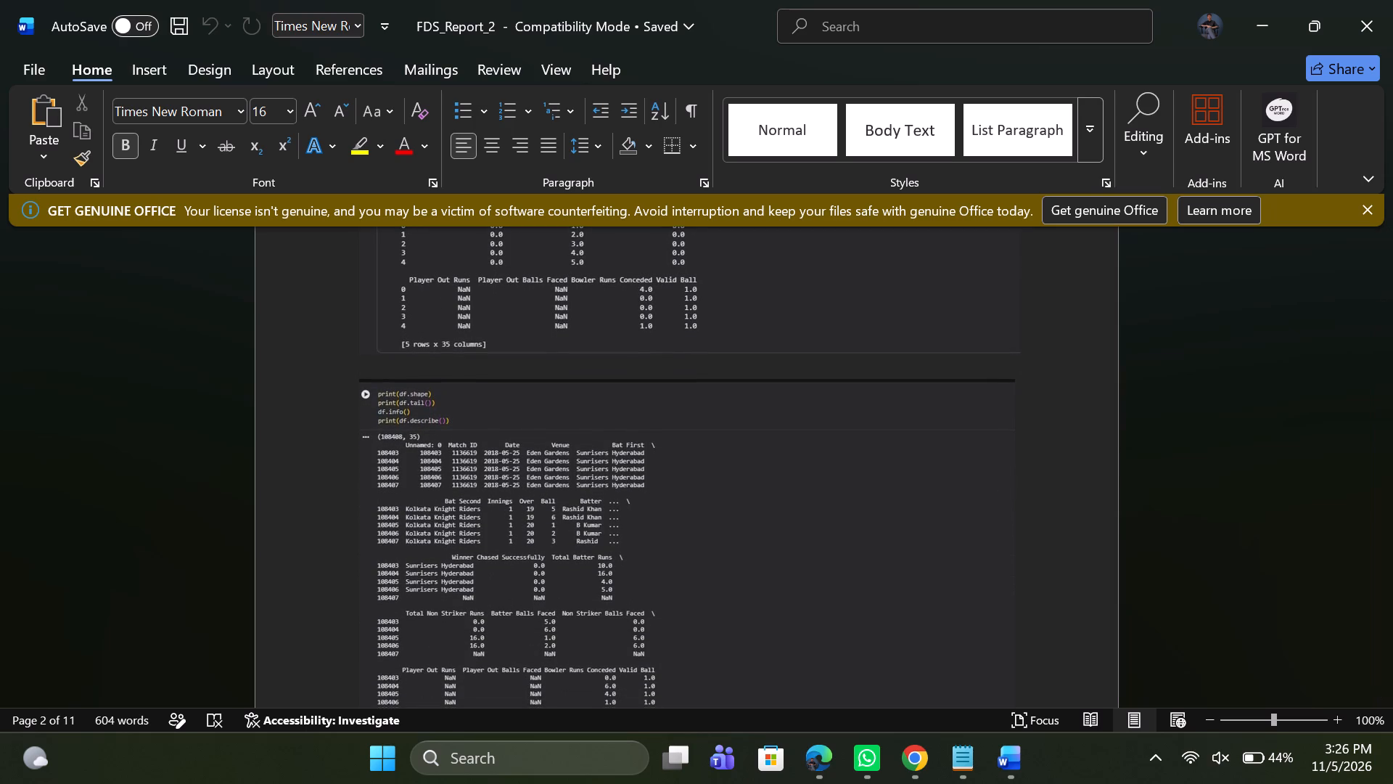
scroll(820, 503, "up", 1)
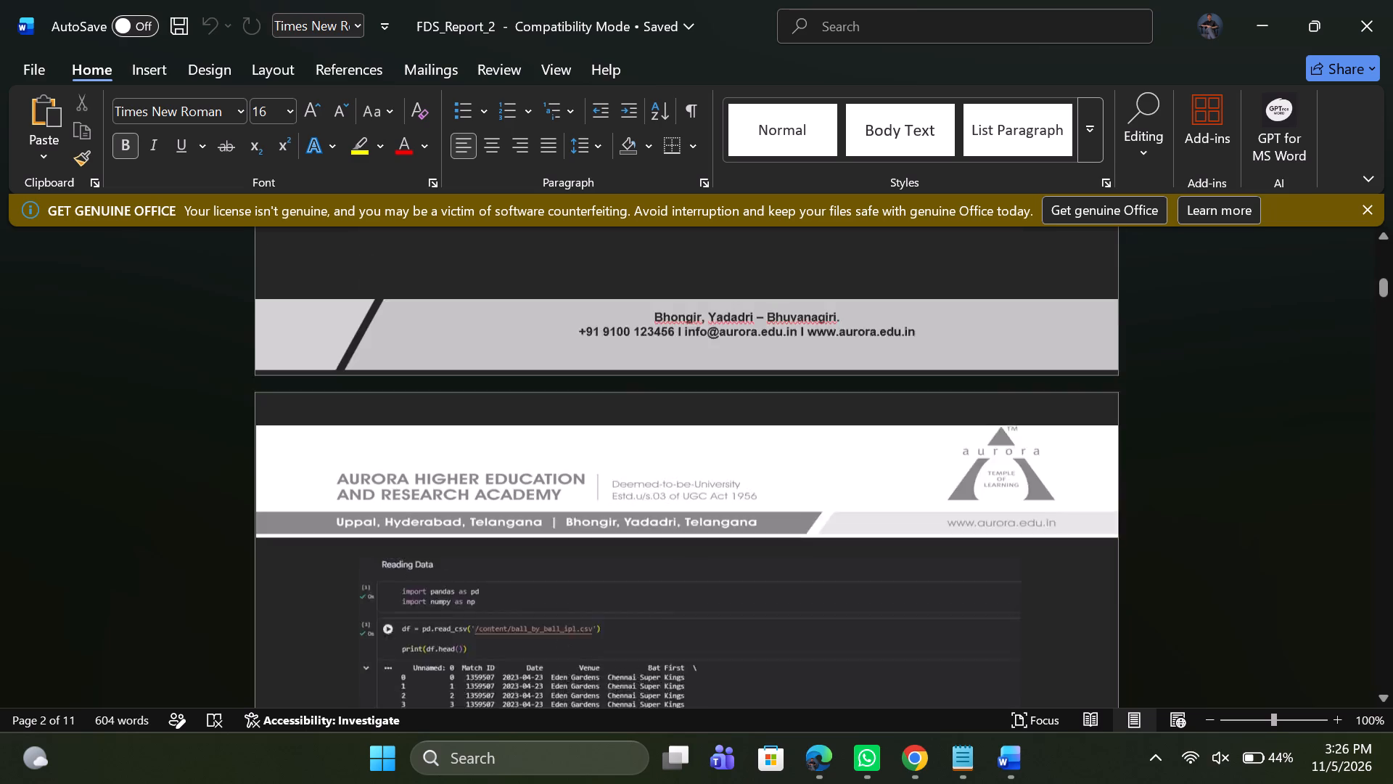
scroll(820, 503, "up", 10)
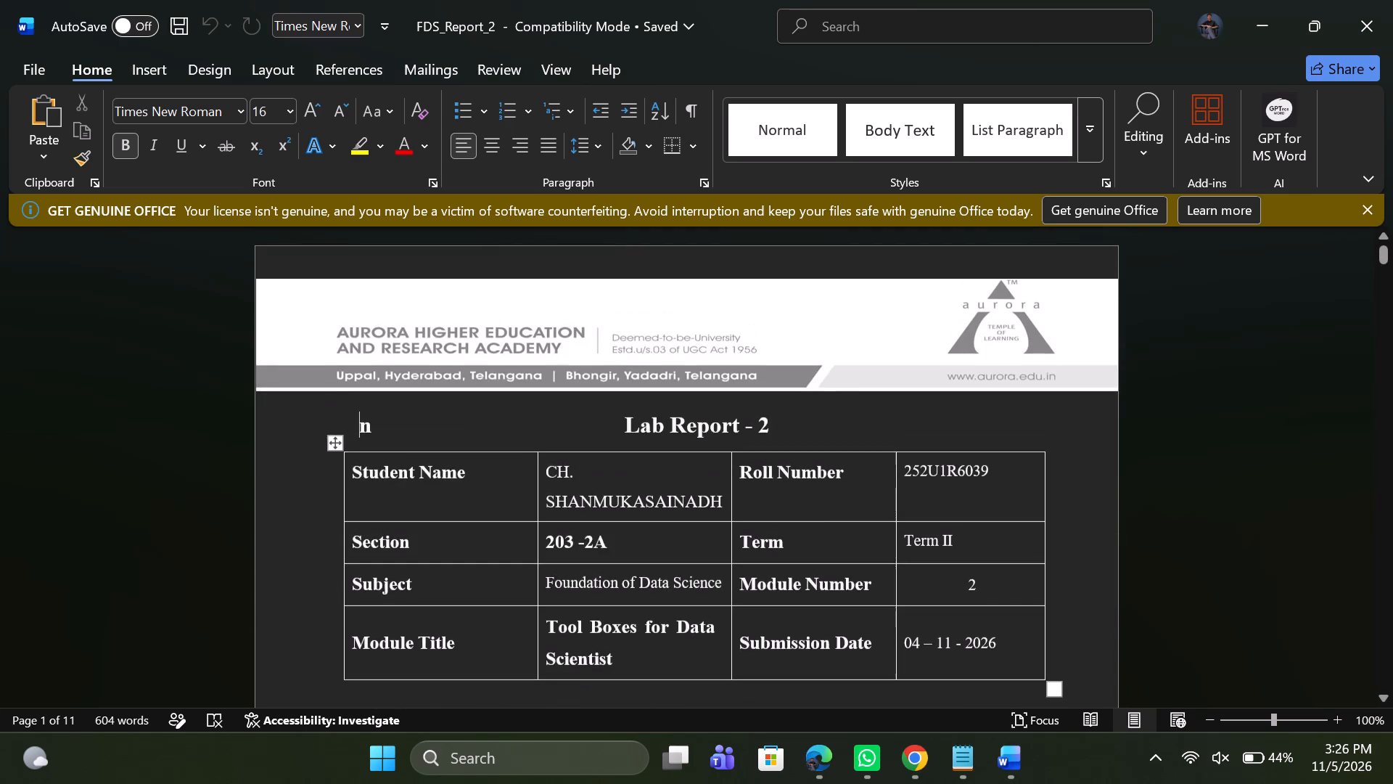
Read through the whole converted lab report from the first page to the last, checking its explanations, code screenshots and charts.
scroll(820, 503, "down", 1)
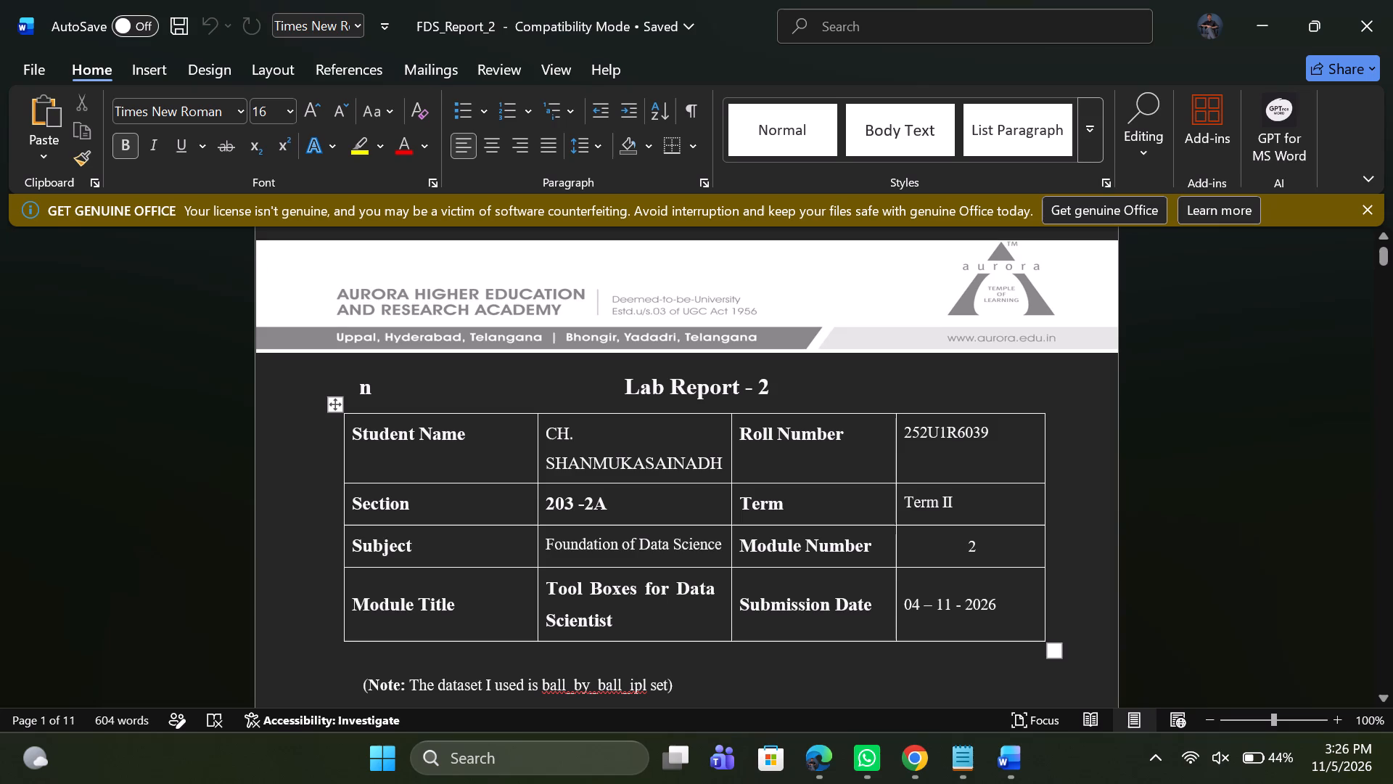
scroll(714, 576, "down", 3)
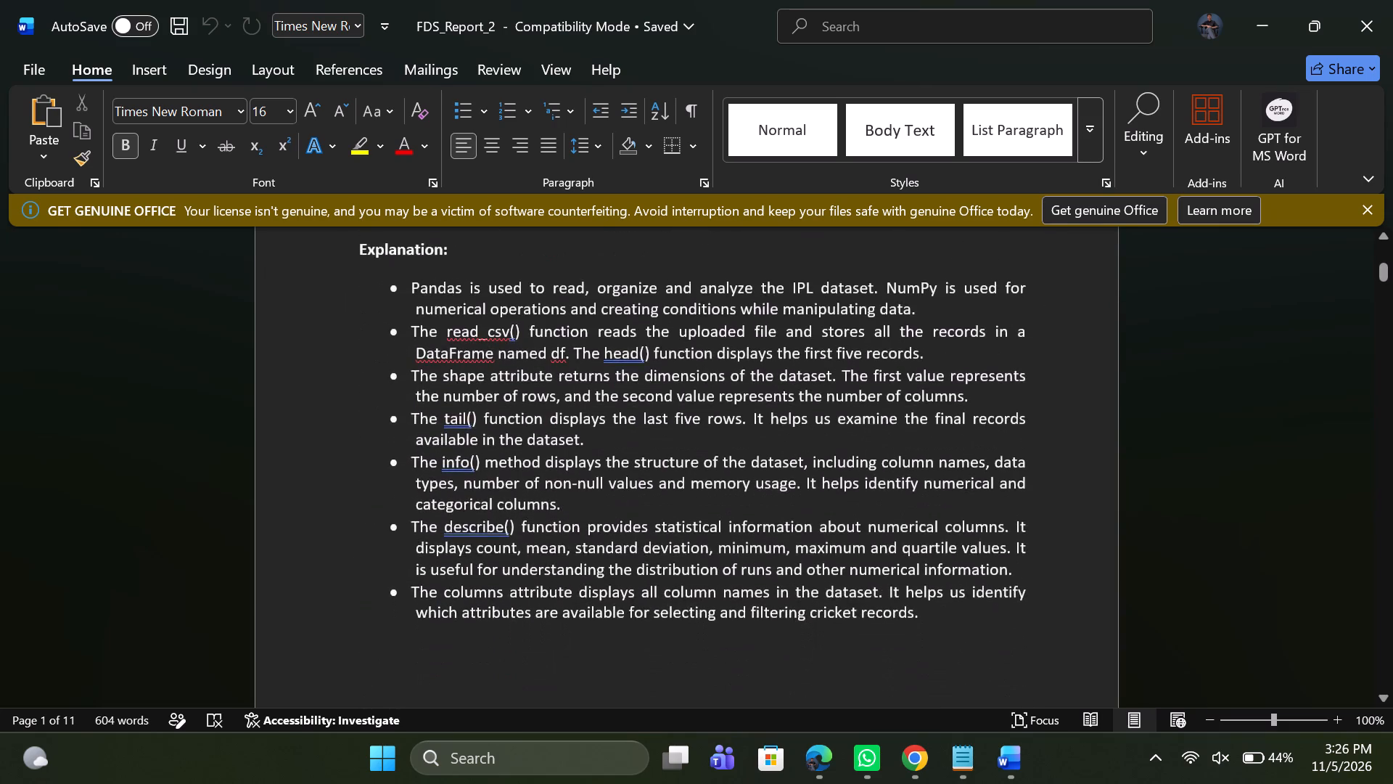
scroll(714, 576, "down", 3)
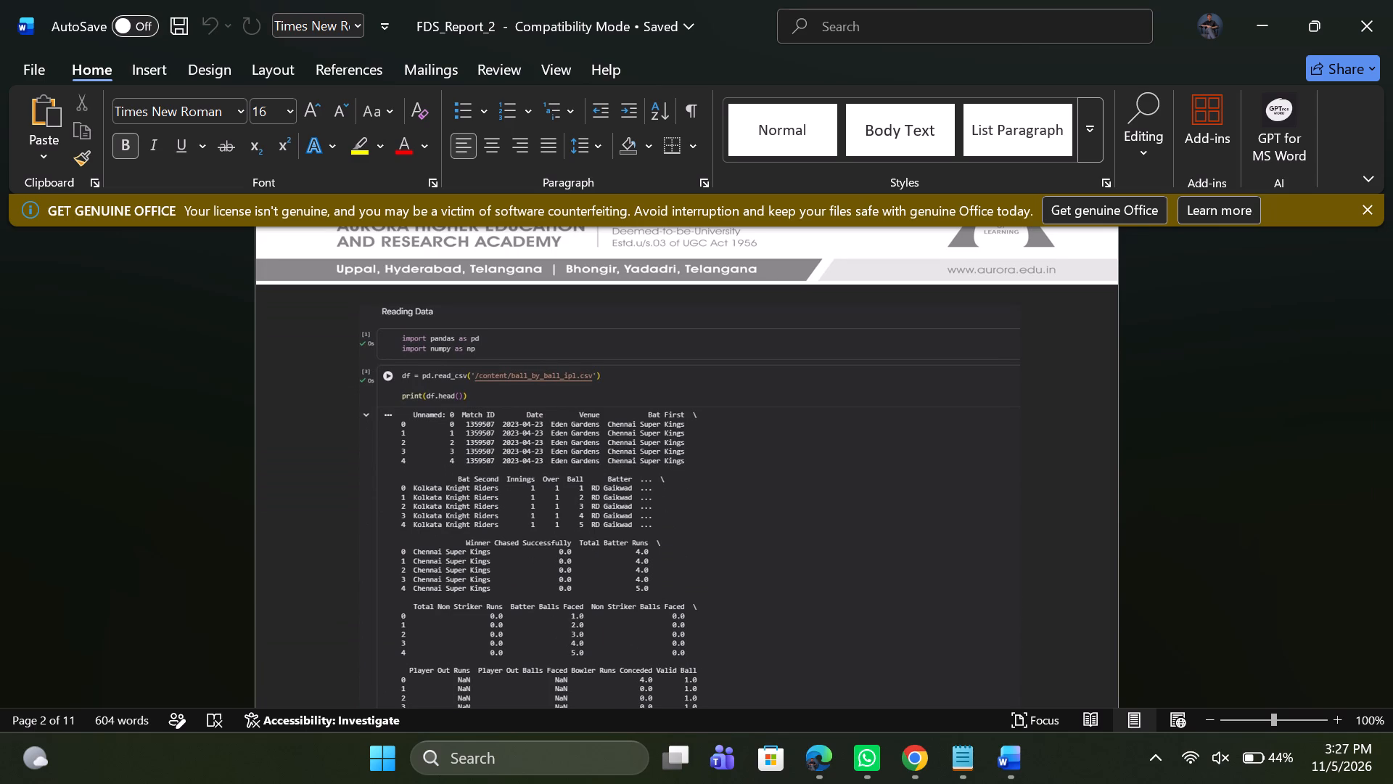
scroll(714, 576, "down", 1)
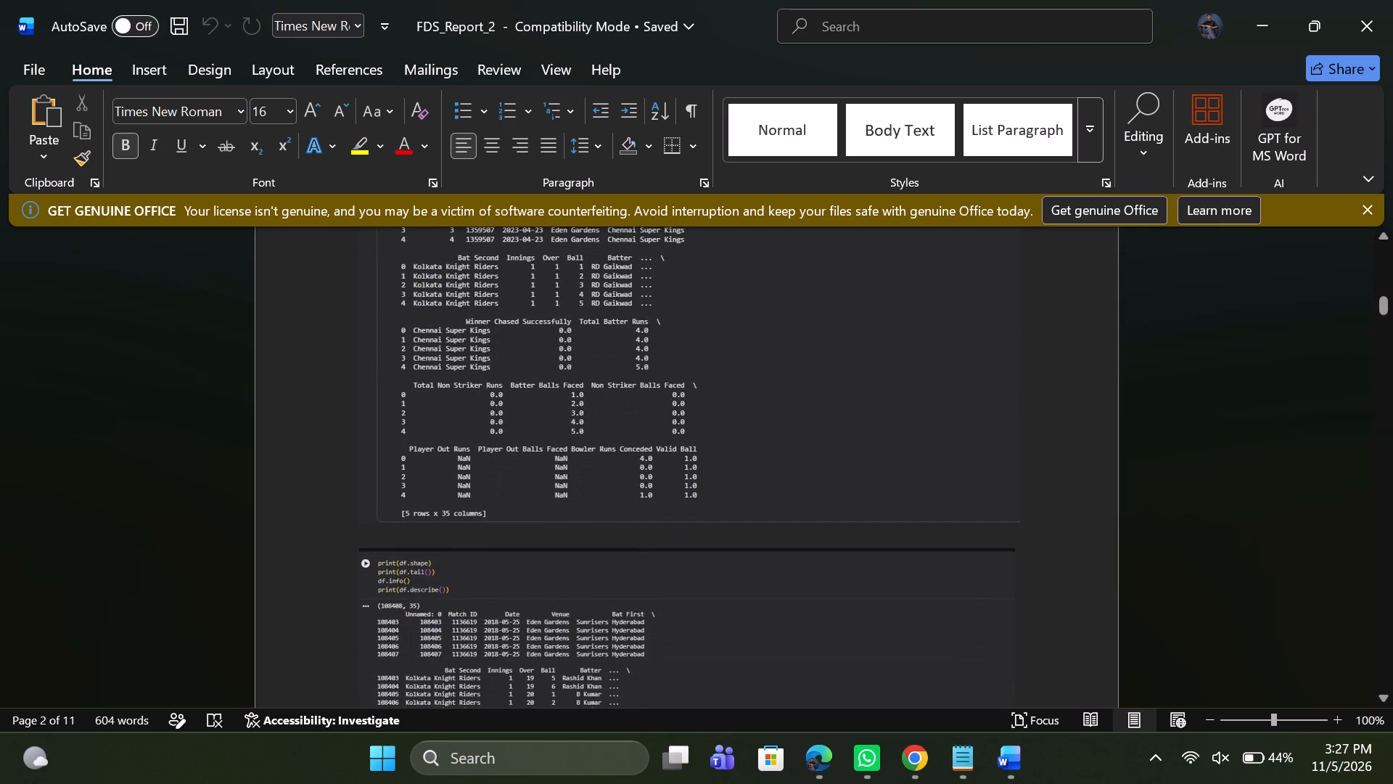
scroll(714, 576, "down", 2)
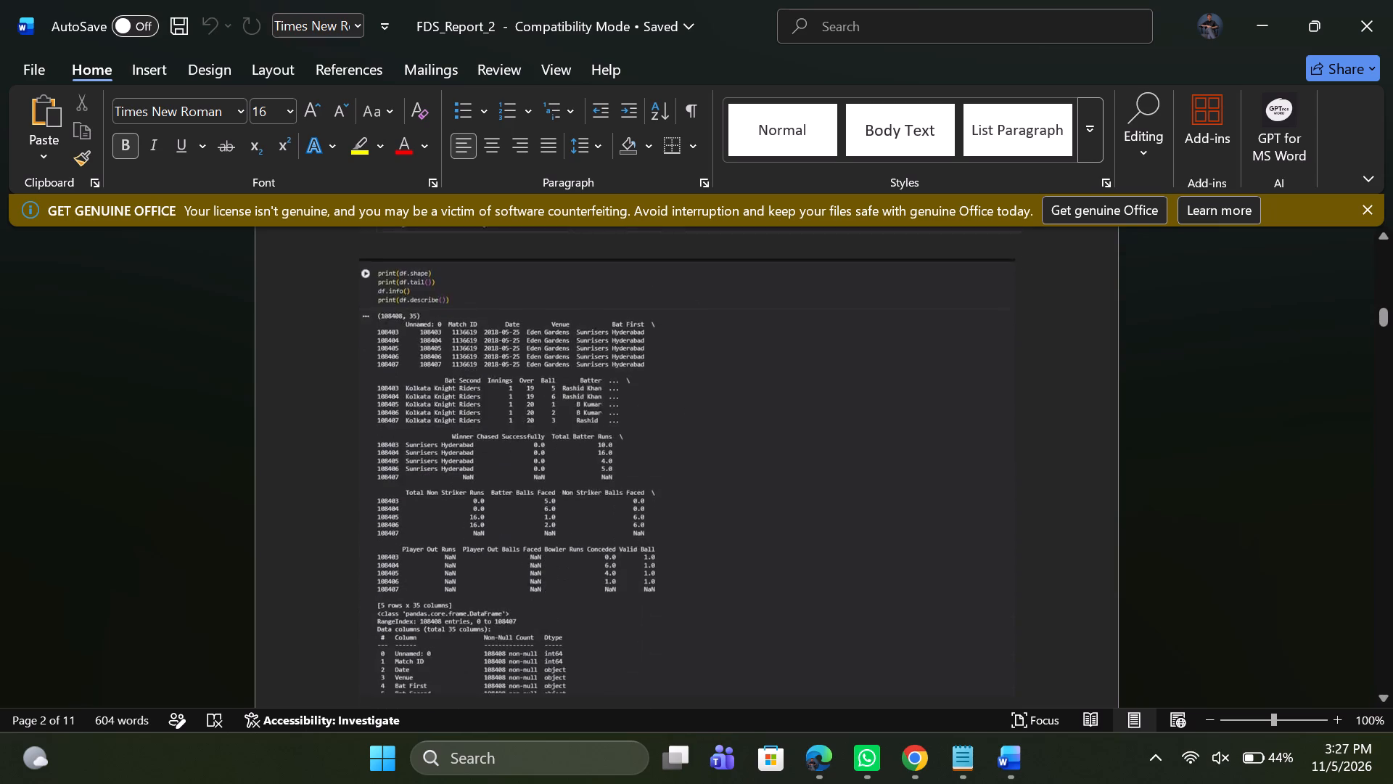
scroll(714, 576, "down", 4)
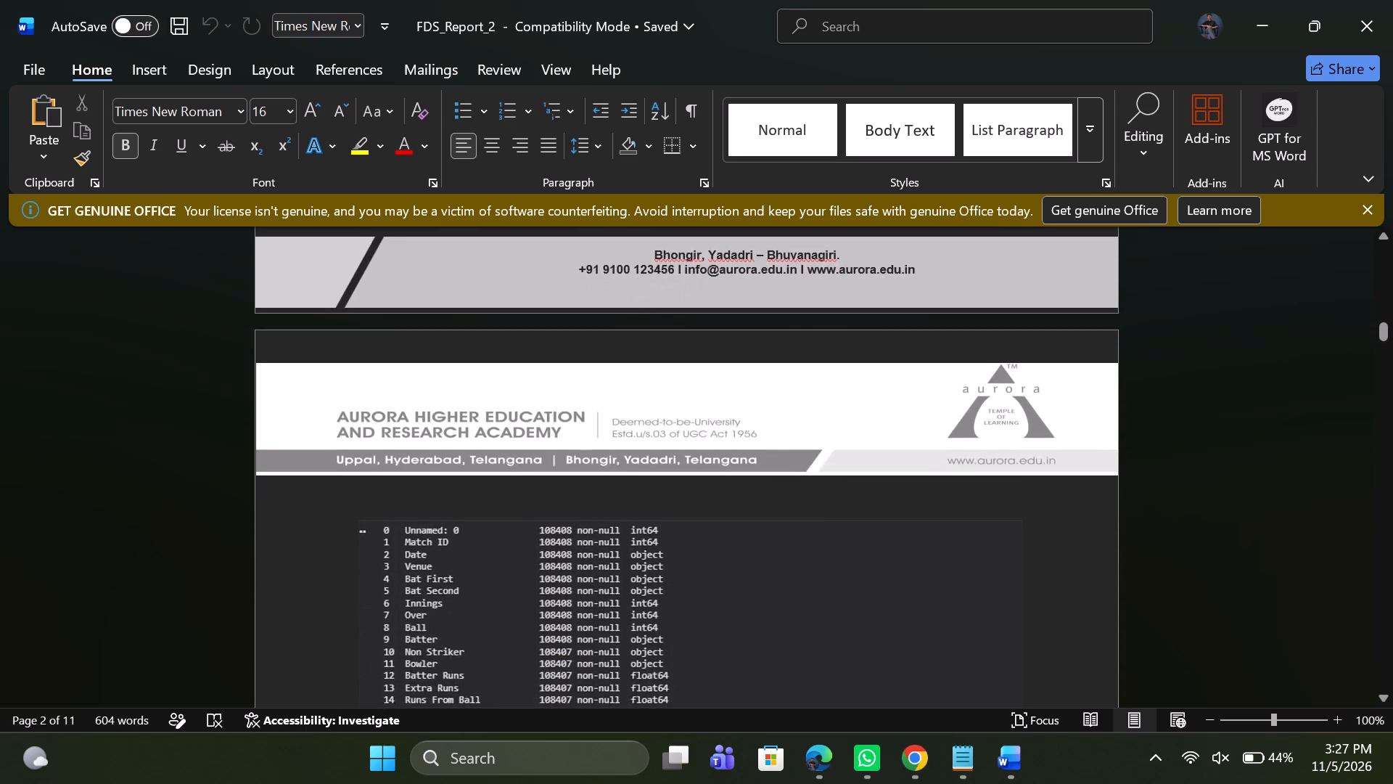
scroll(714, 576, "down", 7)
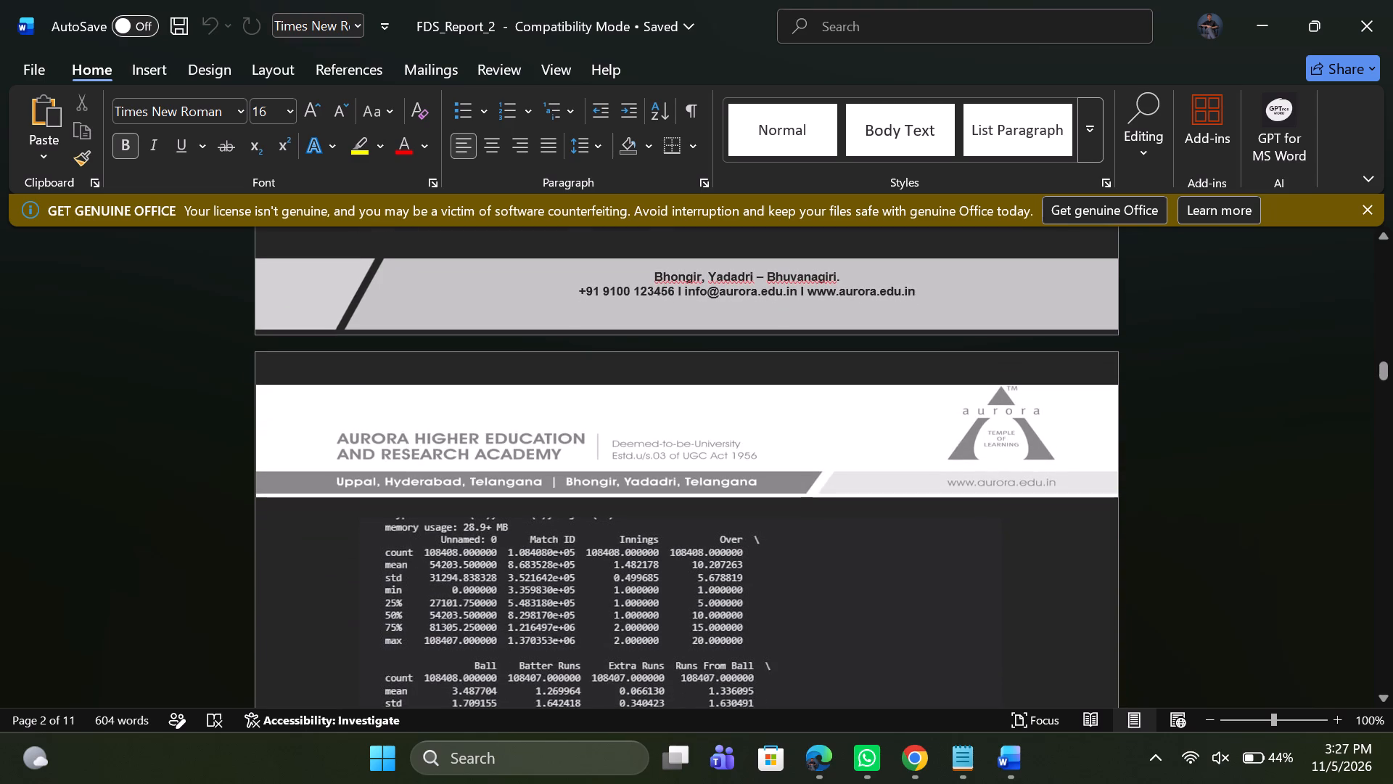
scroll(714, 576, "down", 5)
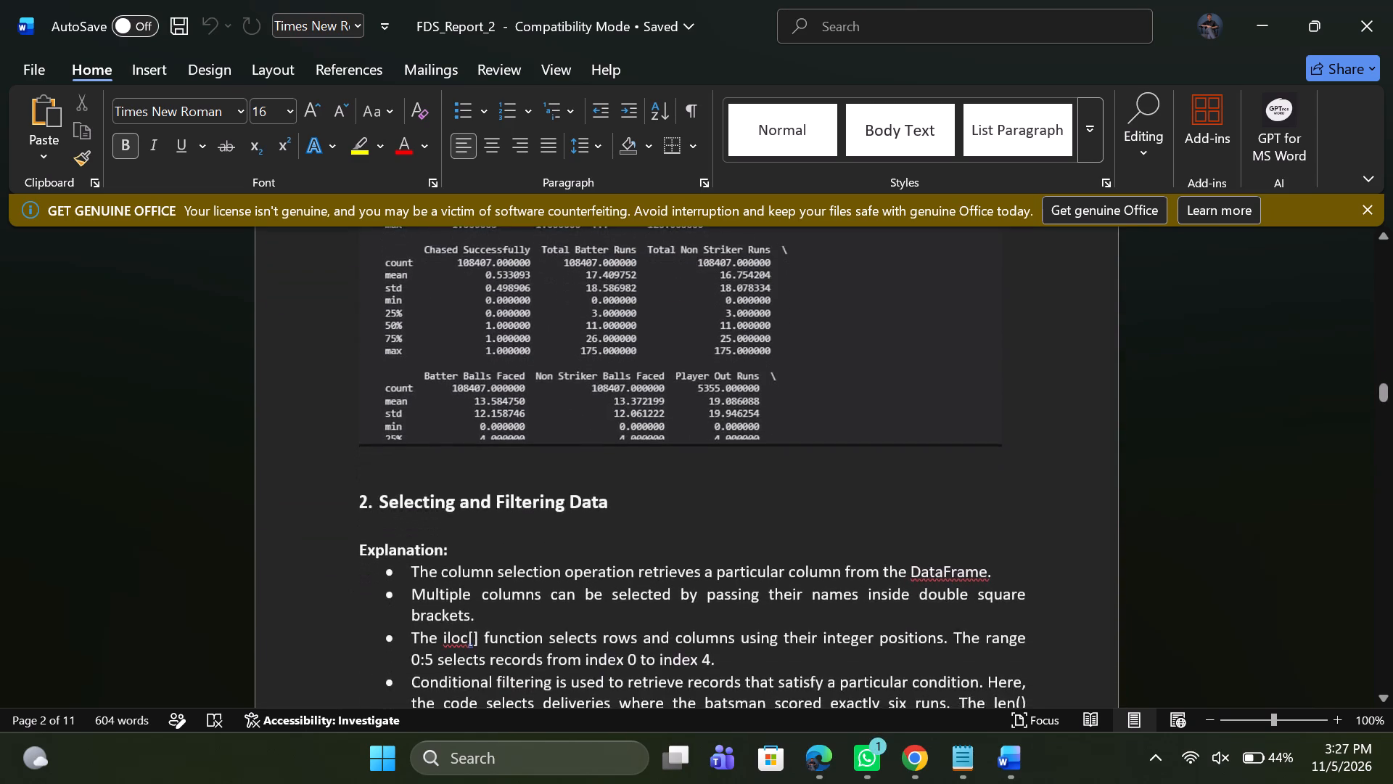
scroll(714, 576, "down", 7)
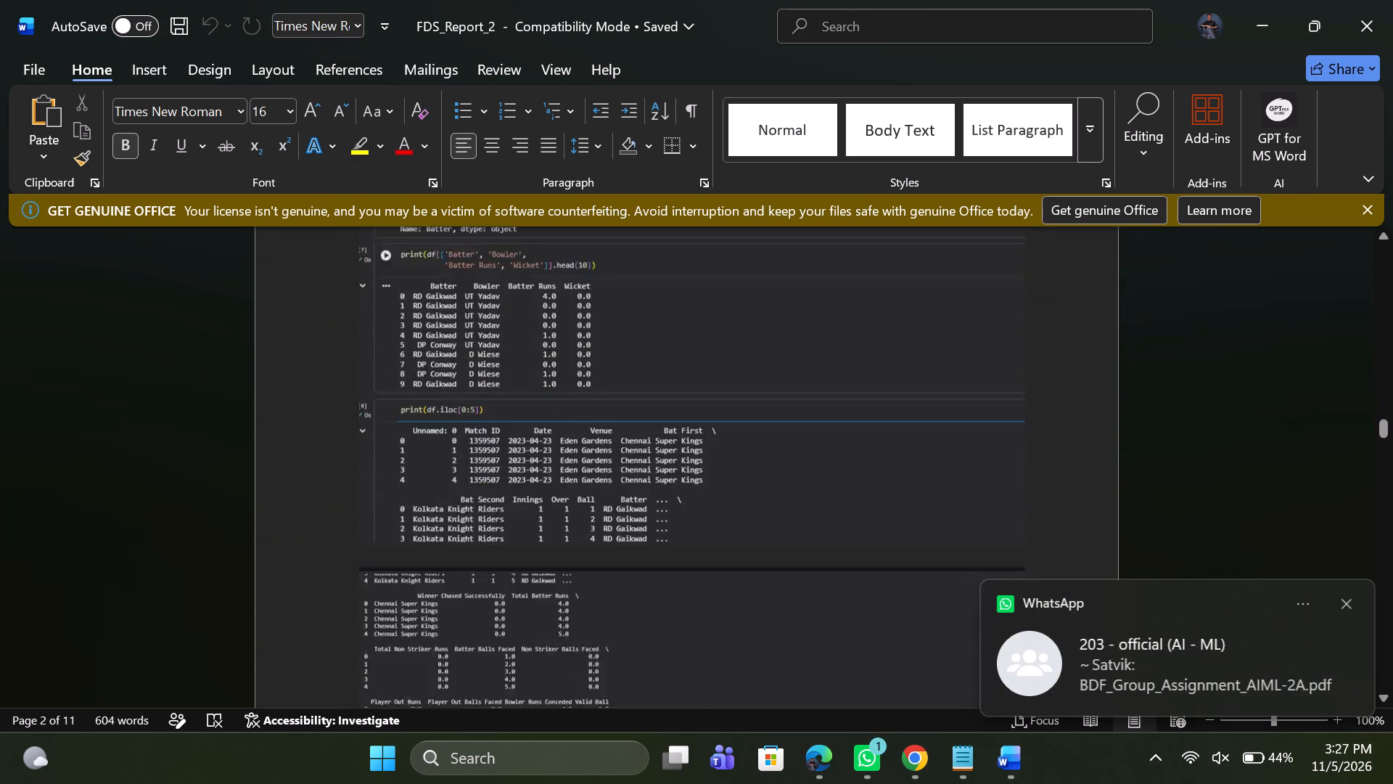
scroll(714, 576, "down", 6)
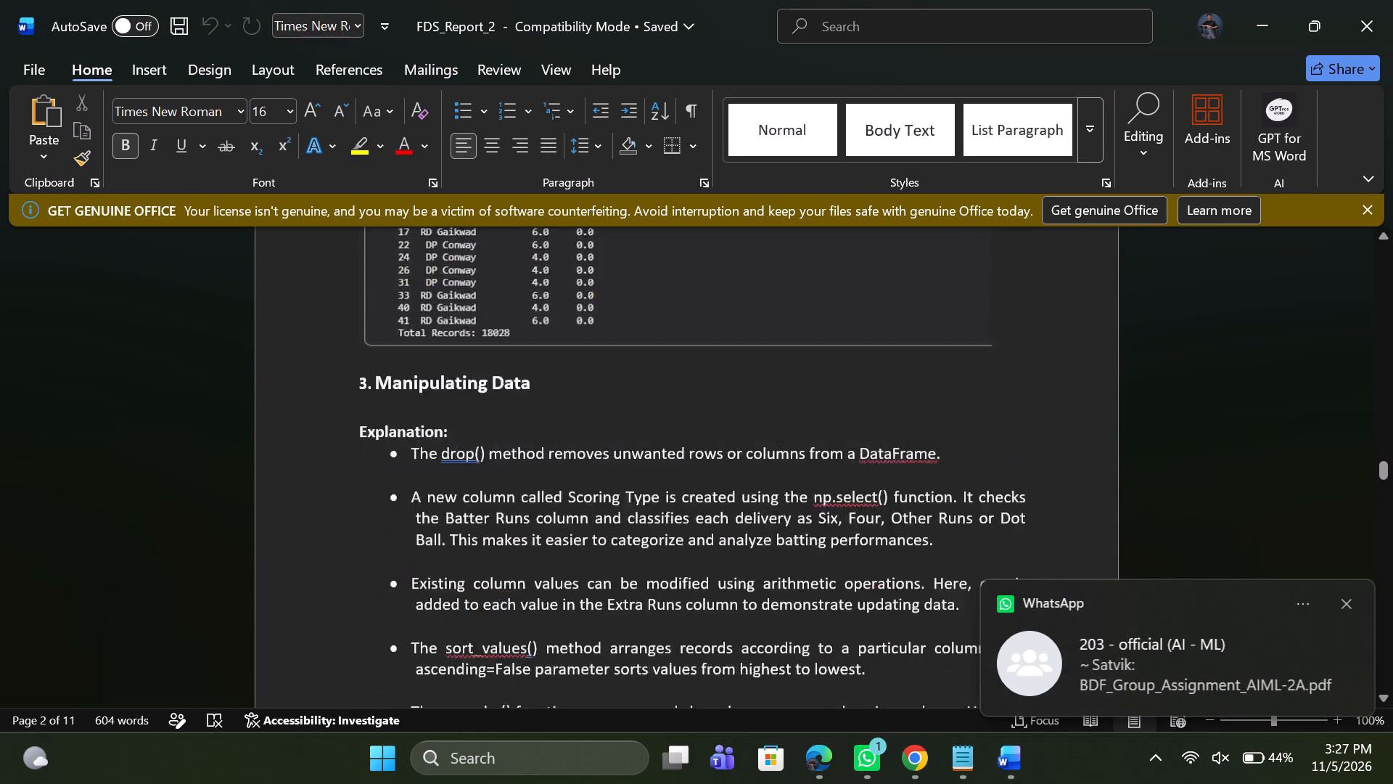
scroll(714, 576, "down", 8)
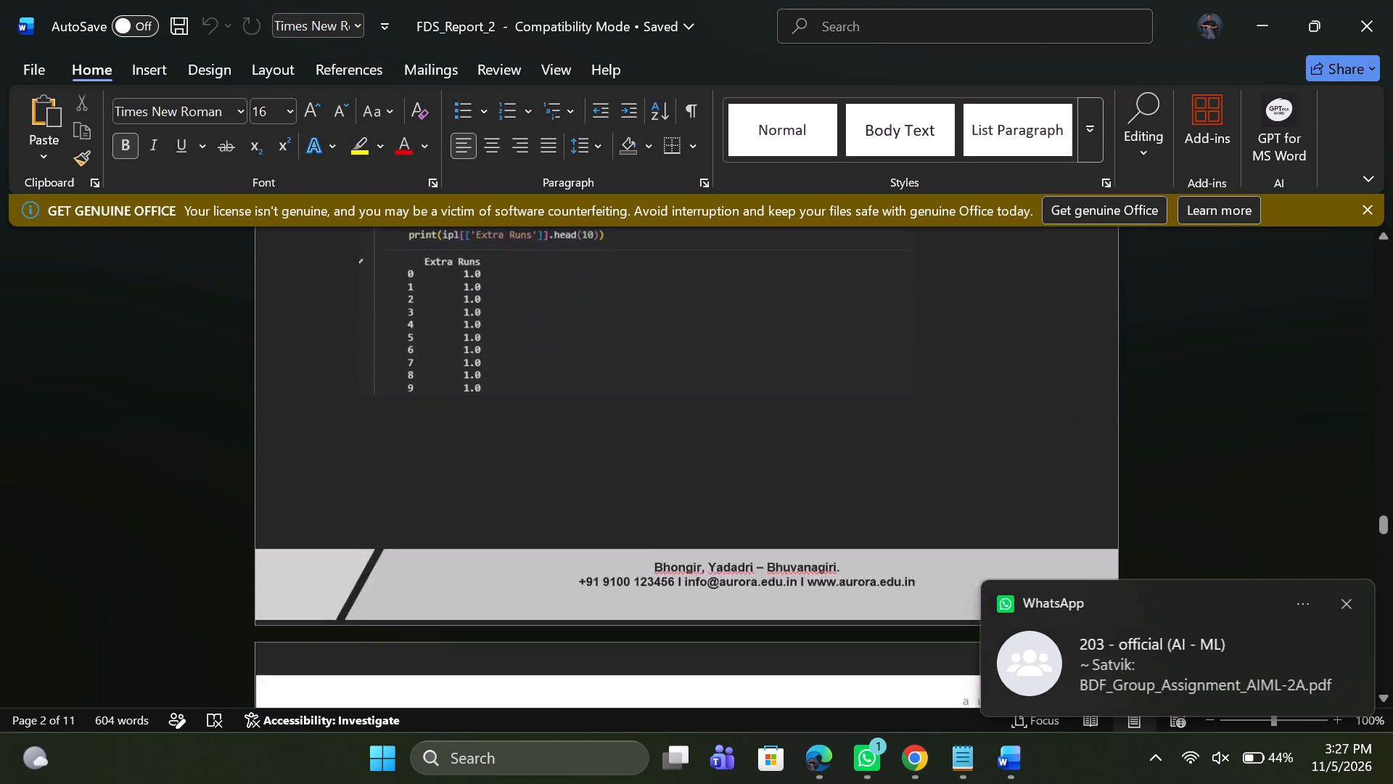
scroll(714, 576, "down", 1)
scroll(714, 576, "right", 8)
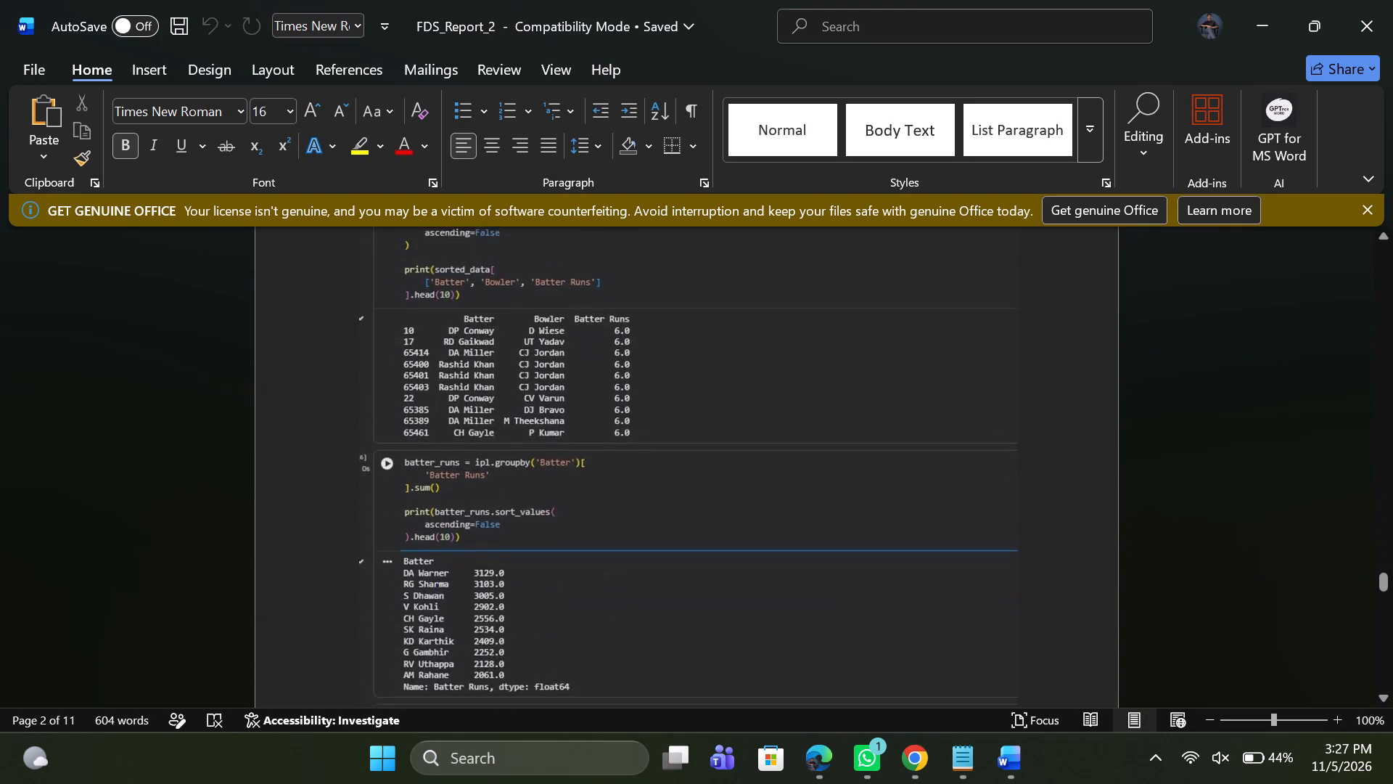
scroll(714, 576, "right", 3)
scroll(714, 576, "down", 3)
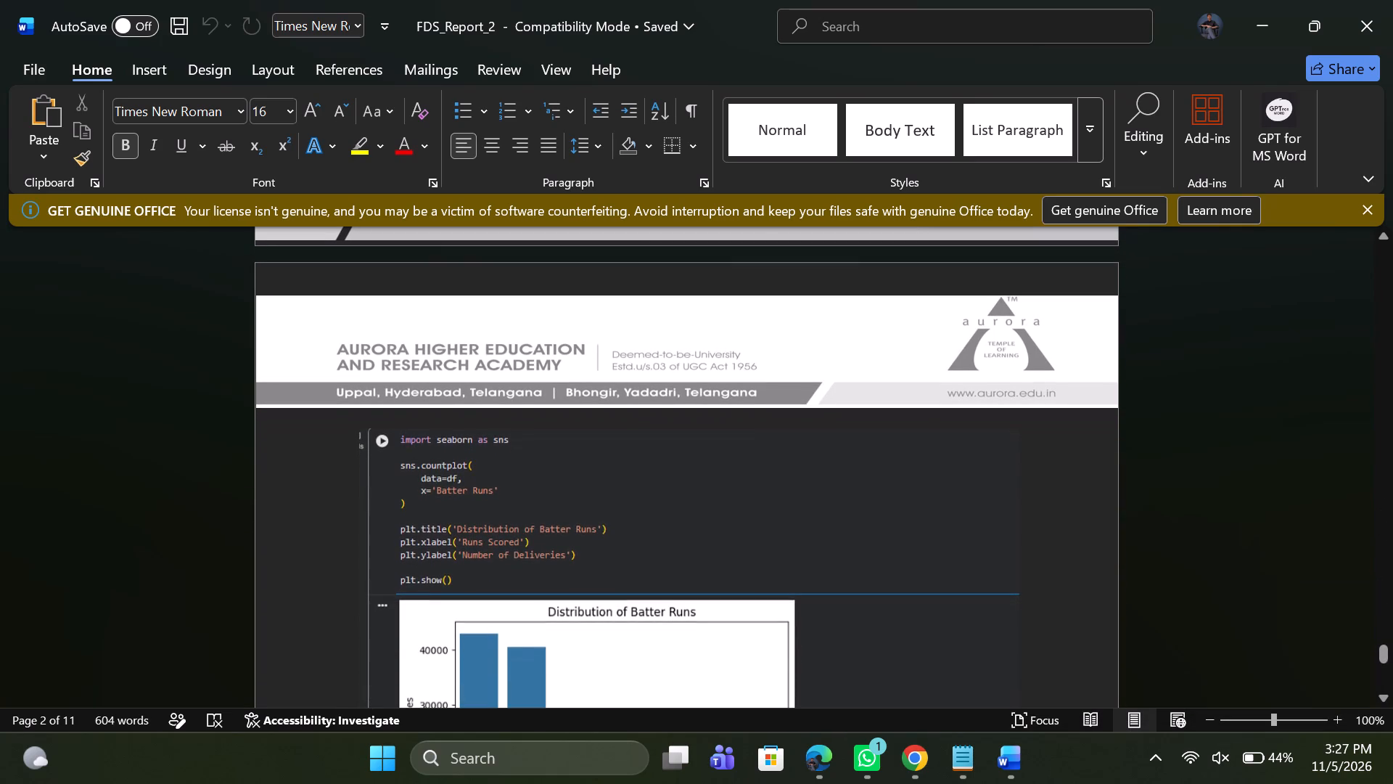
scroll(714, 576, "down", 1)
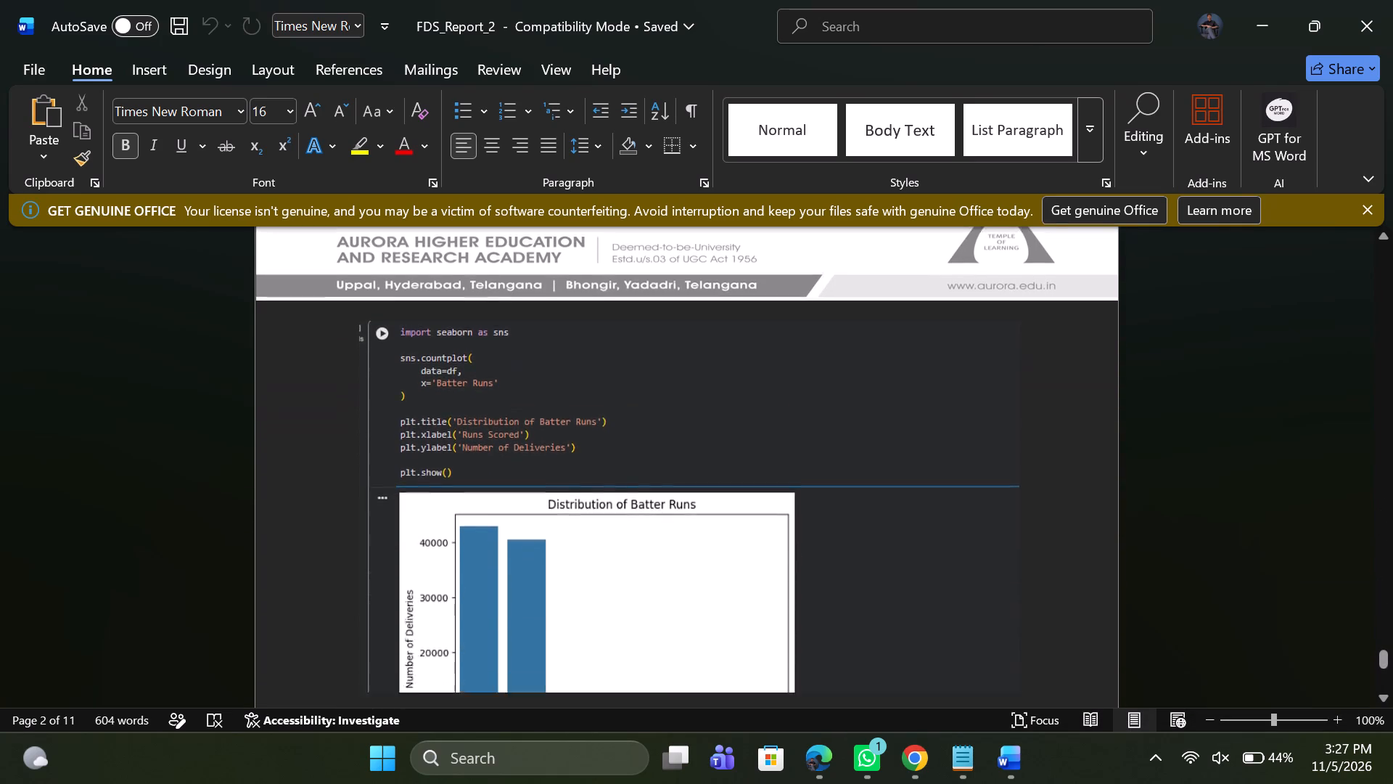
scroll(714, 576, "down", 7)
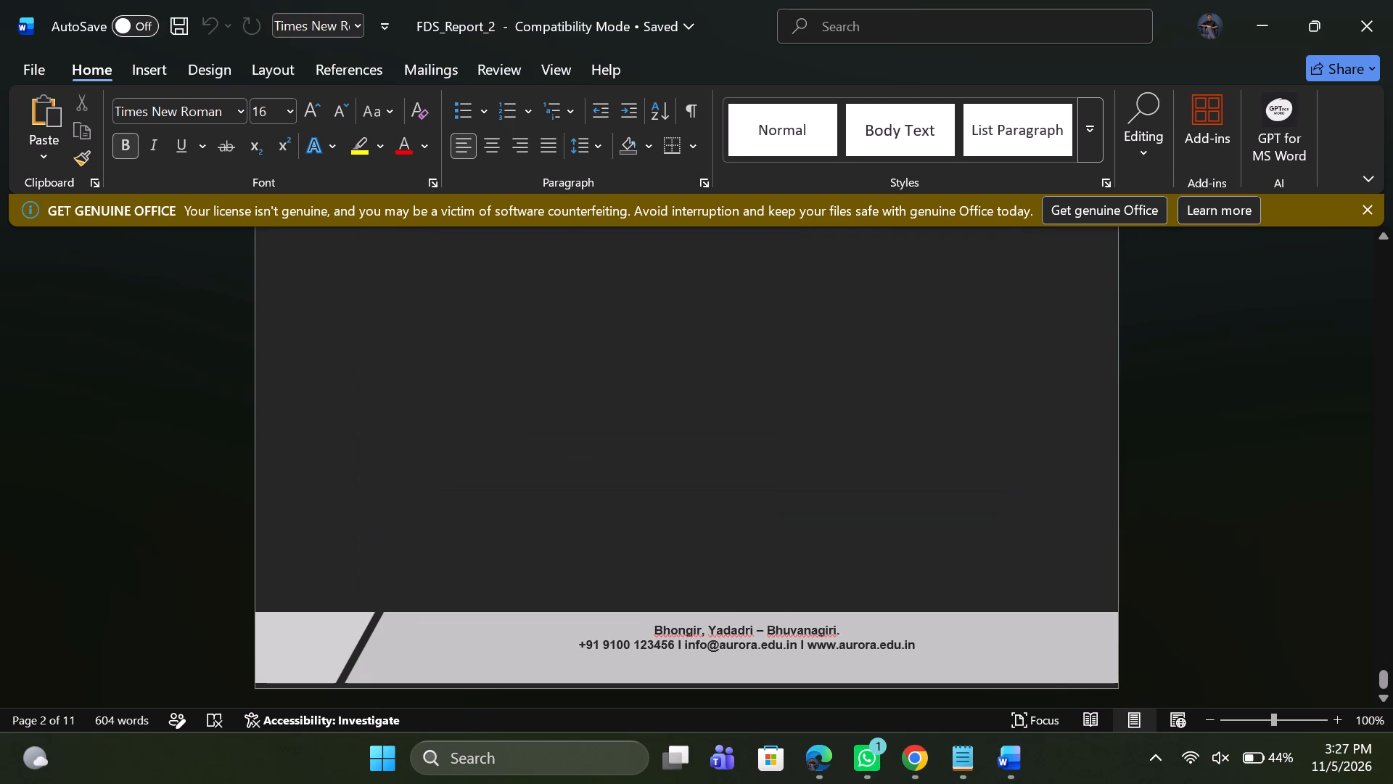
scroll(714, 576, "down", 4)
Recheck the report from the last page back to the Manipulating Data heading, examining its charts, code screenshots and explanations.
scroll(714, 576, "up", 3)
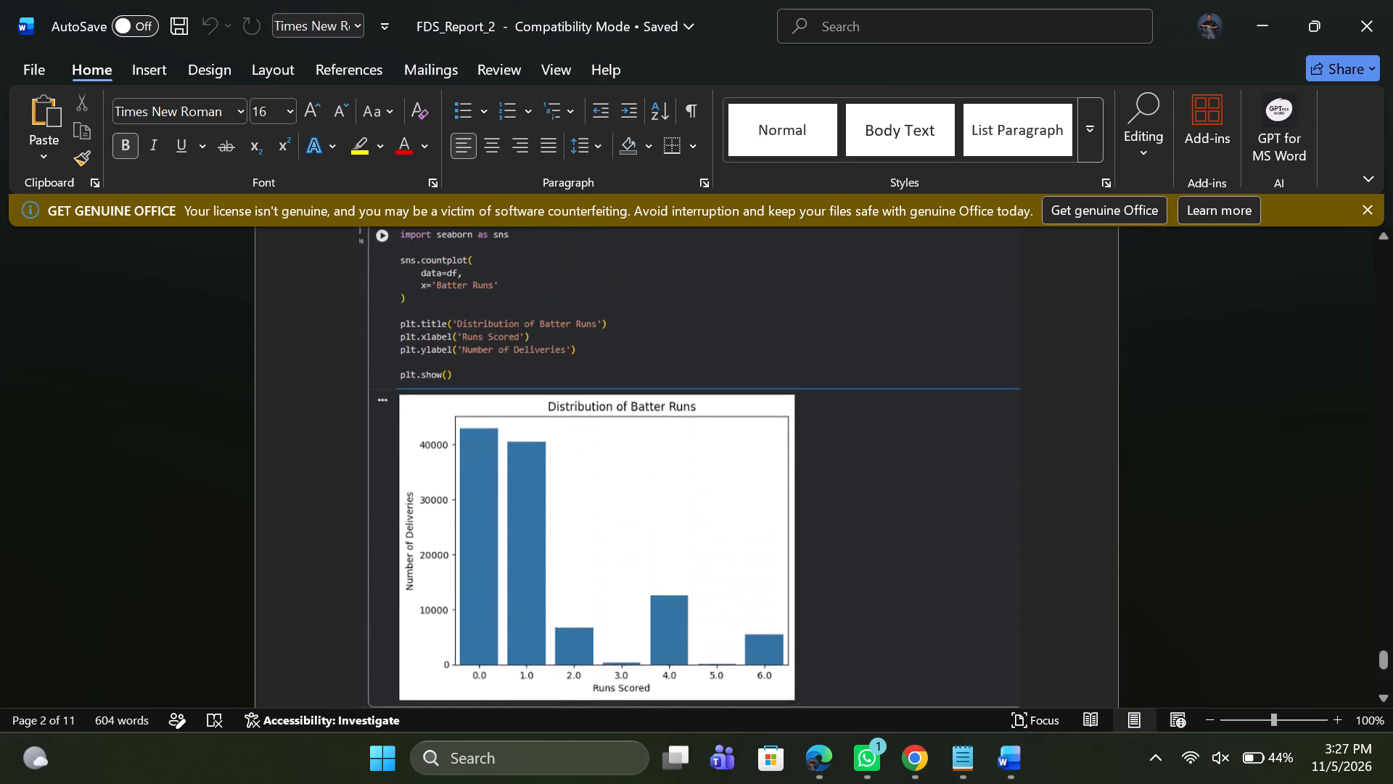
scroll(714, 576, "up", 7)
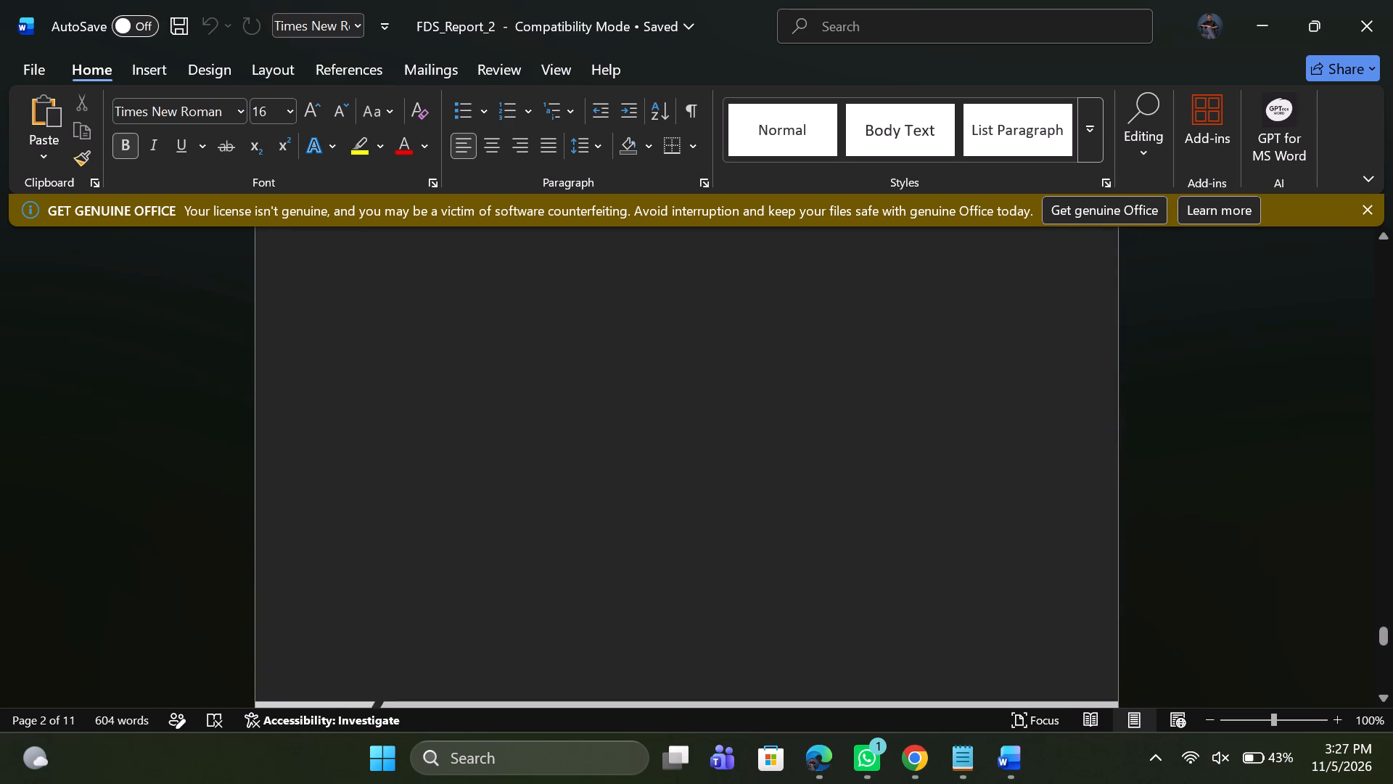
scroll(714, 576, "up", 4)
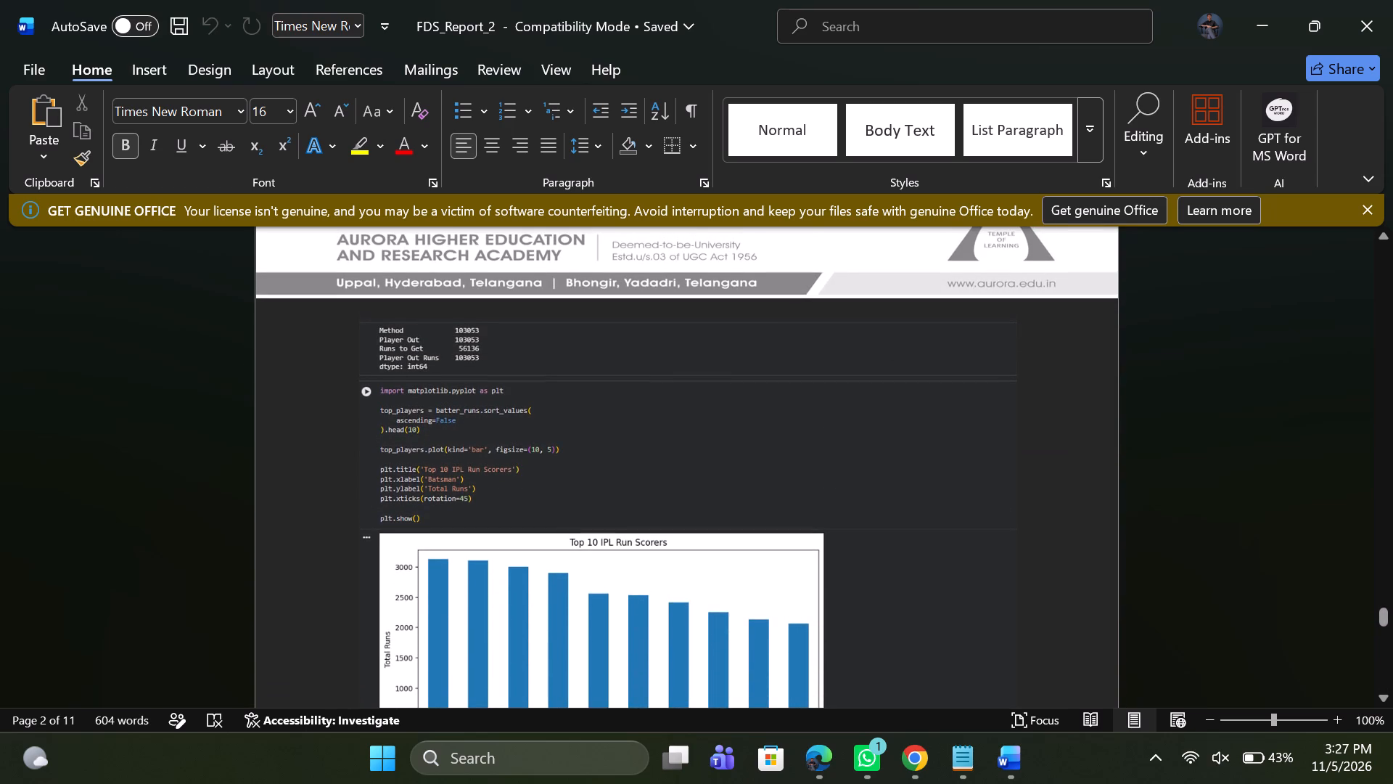
scroll(714, 576, "up", 2)
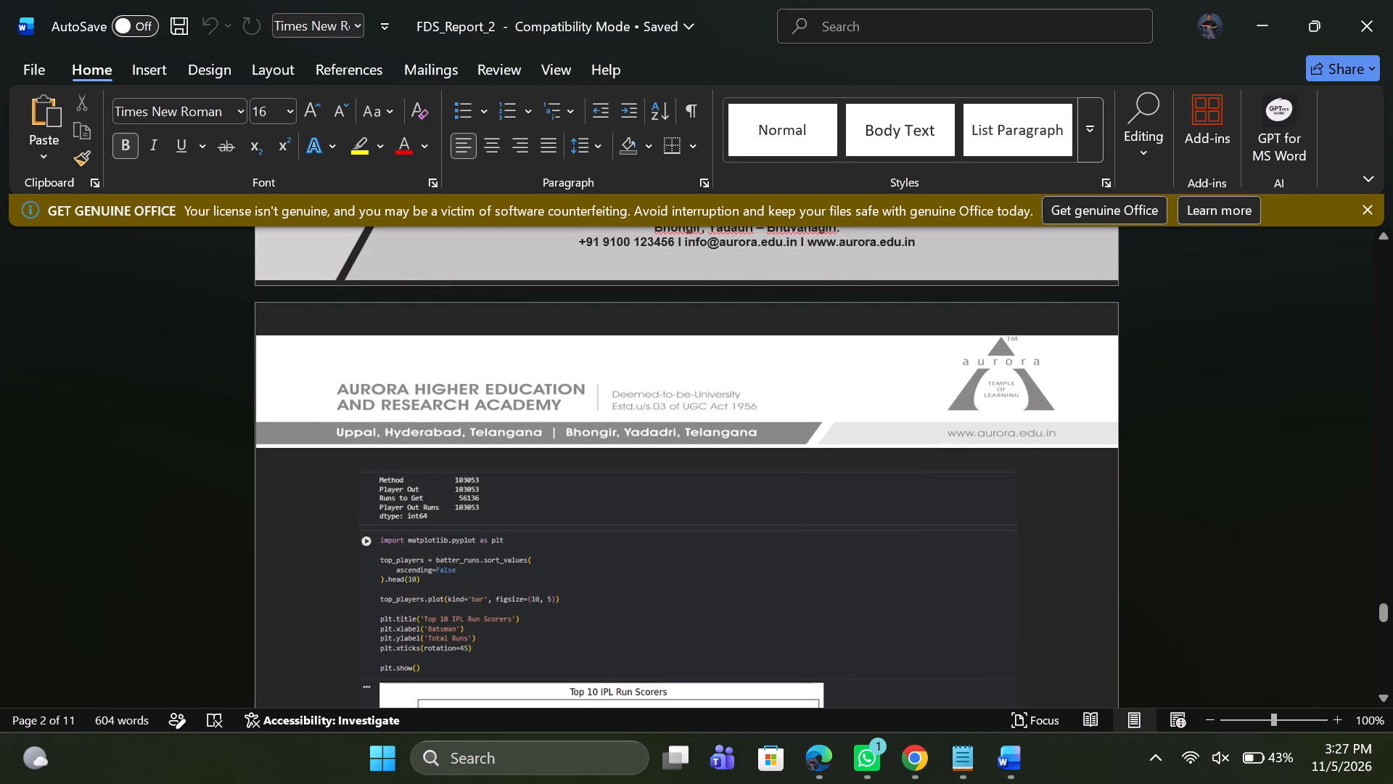
scroll(714, 576, "up", 5)
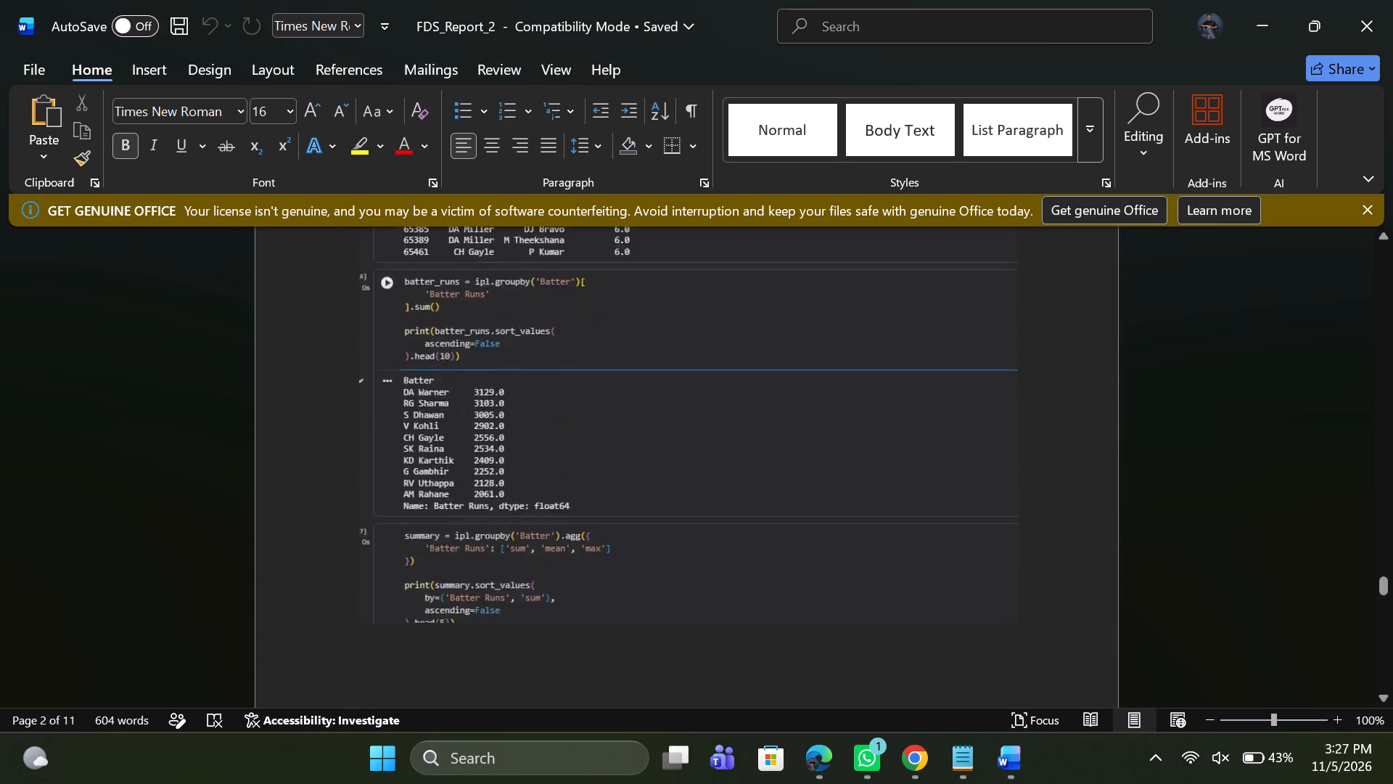
scroll(714, 576, "up", 6)
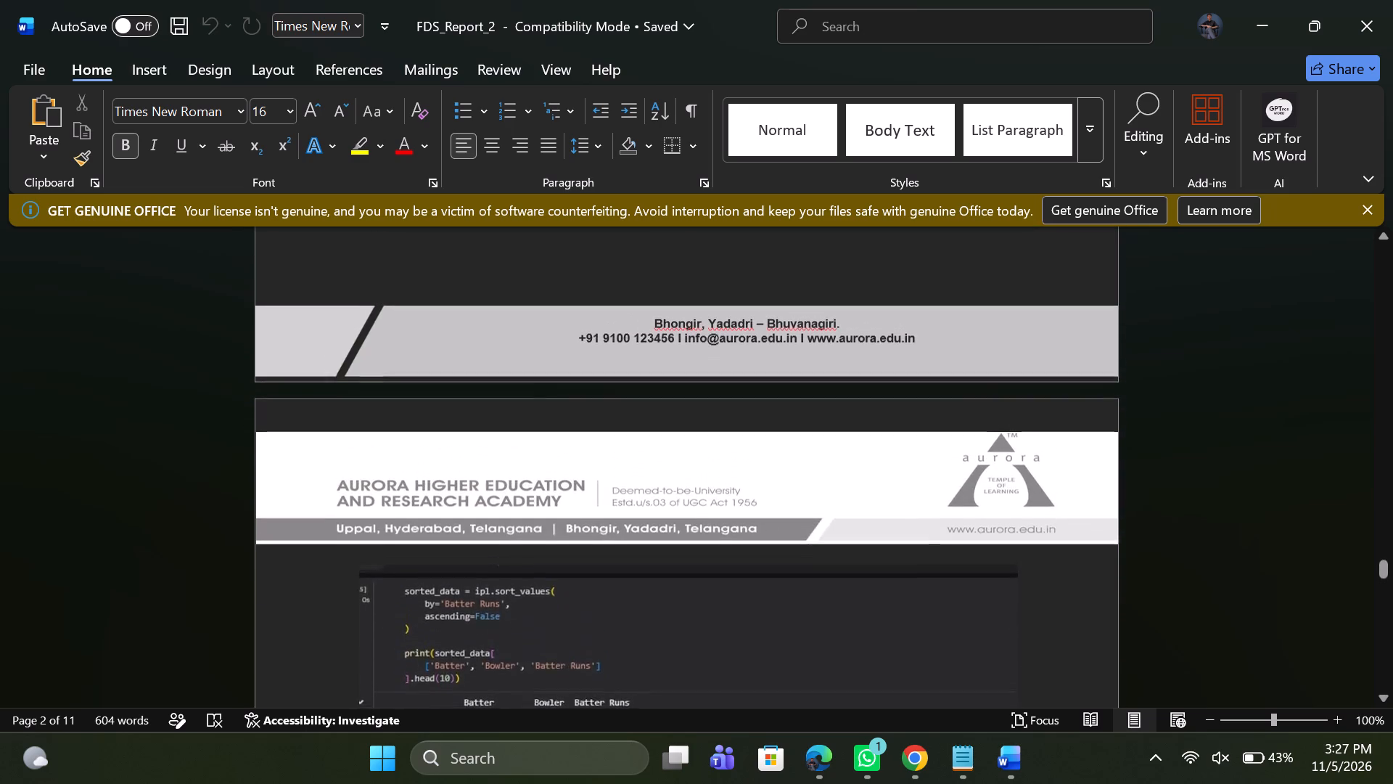
scroll(714, 576, "up", 7)
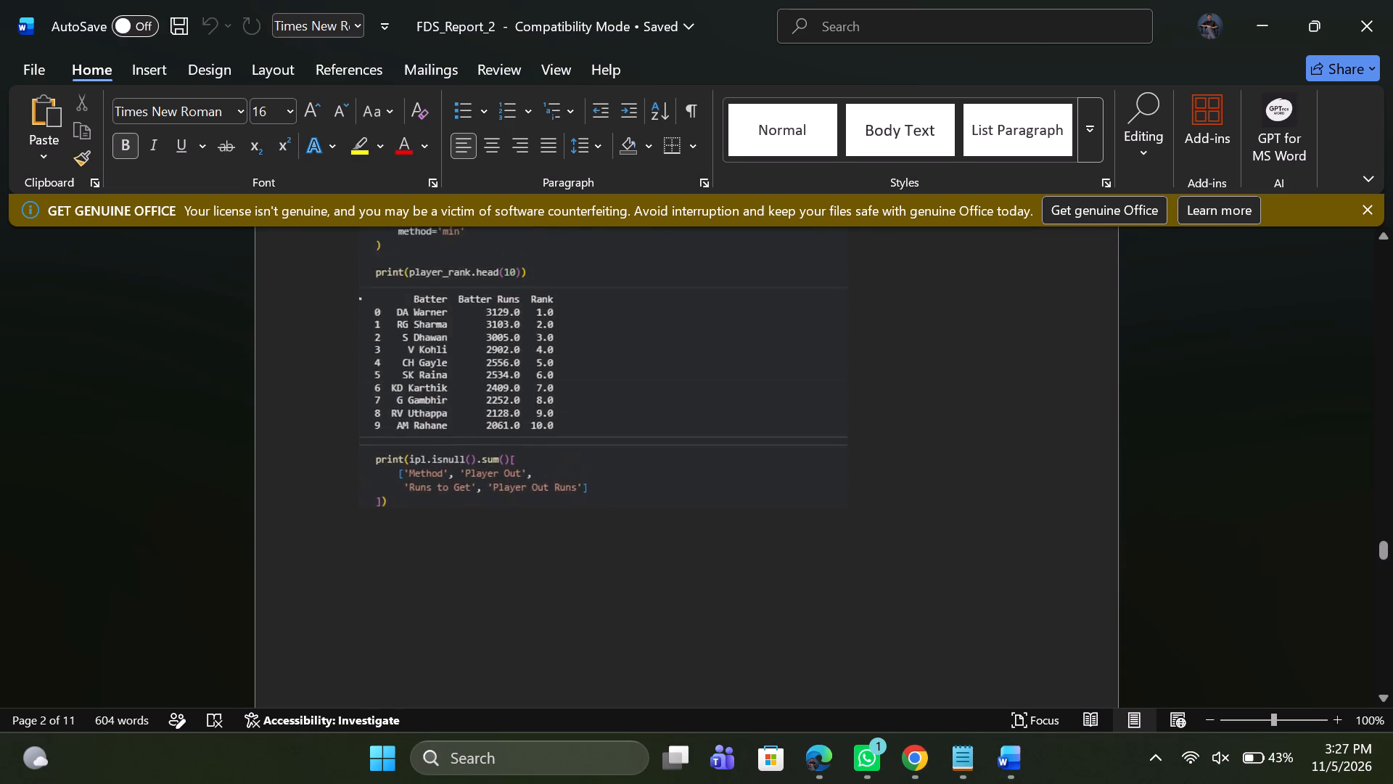
scroll(714, 576, "up", 5)
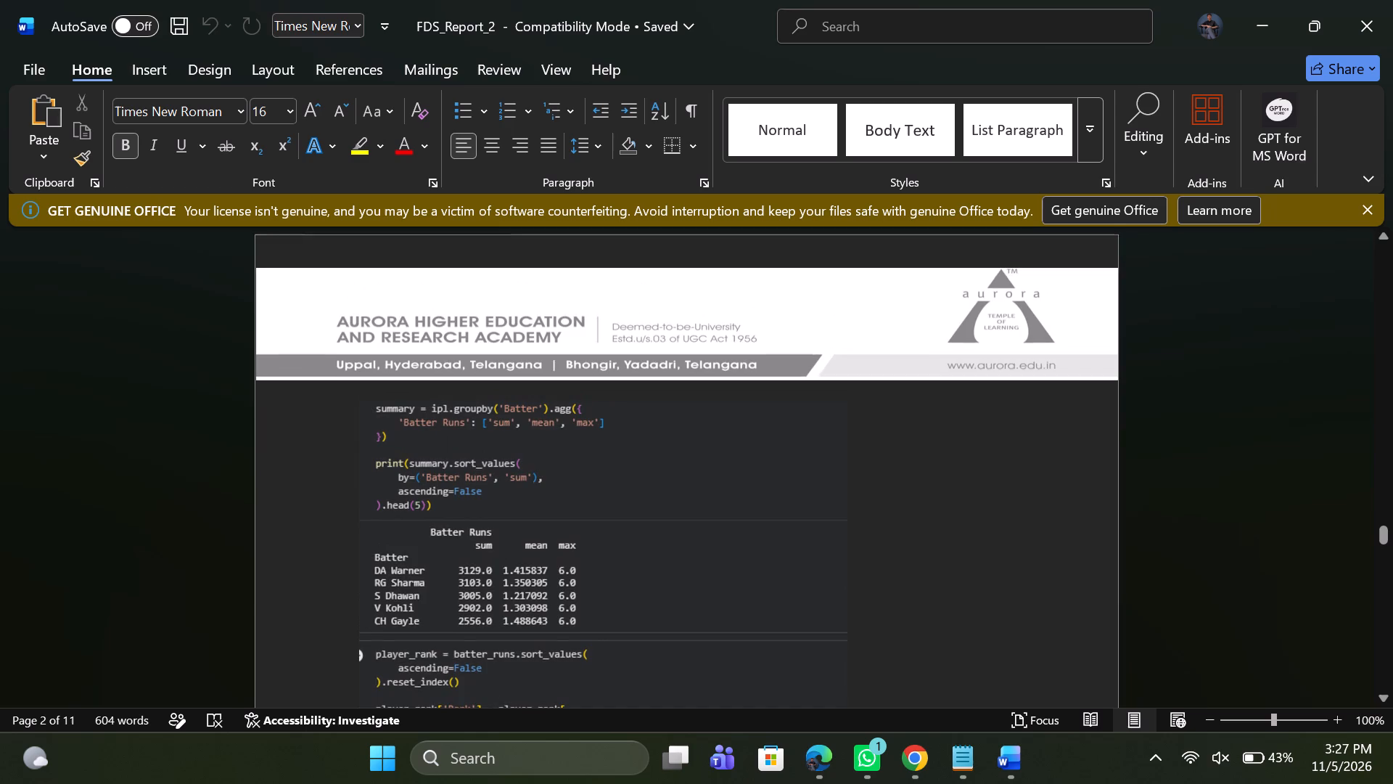
scroll(714, 576, "up", 5)
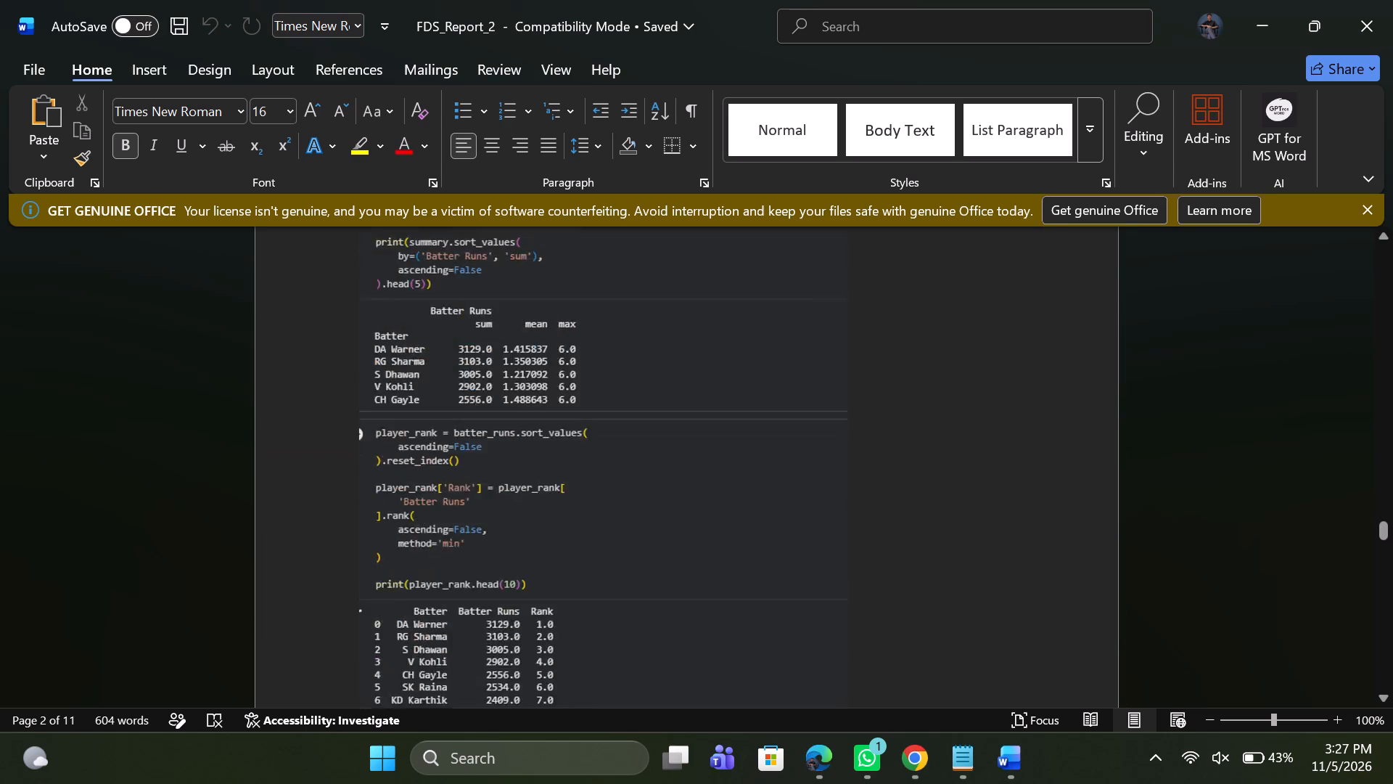
scroll(714, 576, "up", 5)
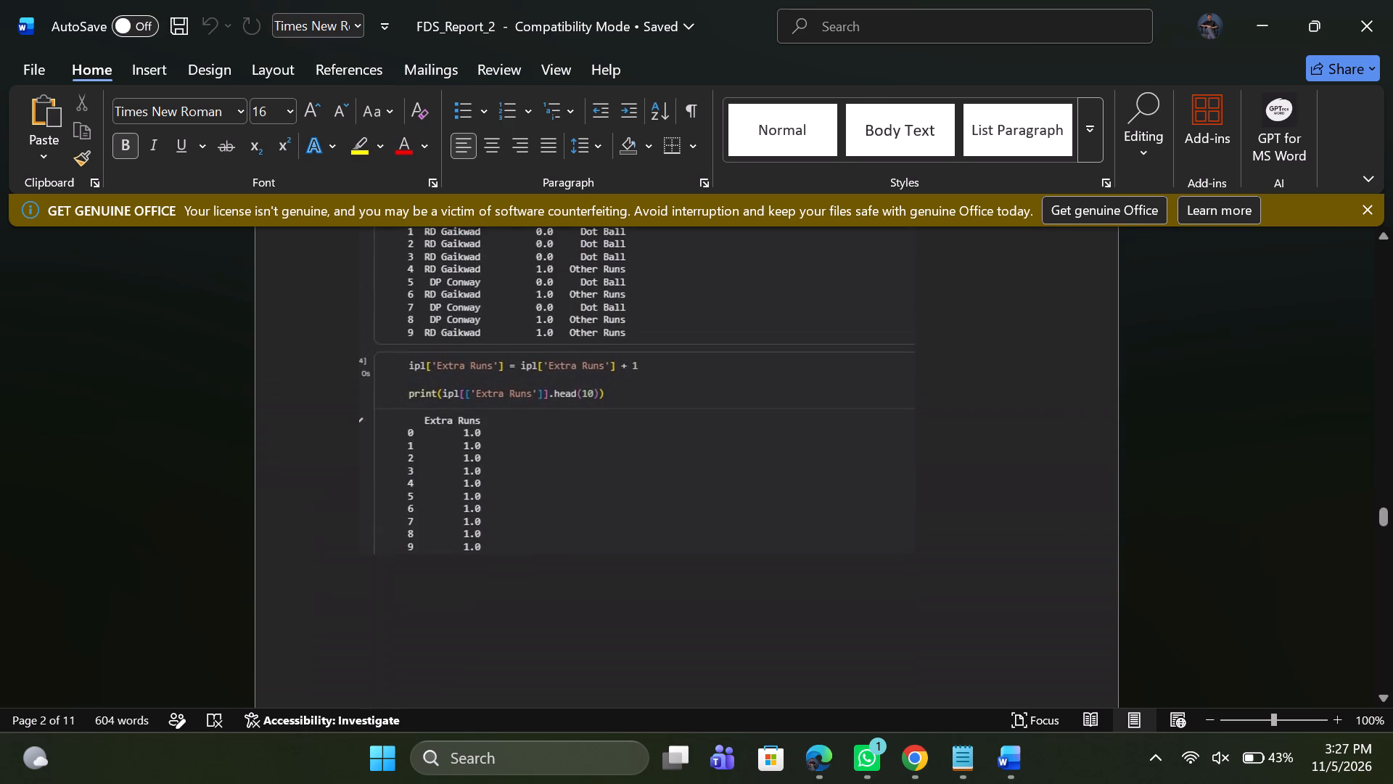
scroll(714, 576, "up", 2)
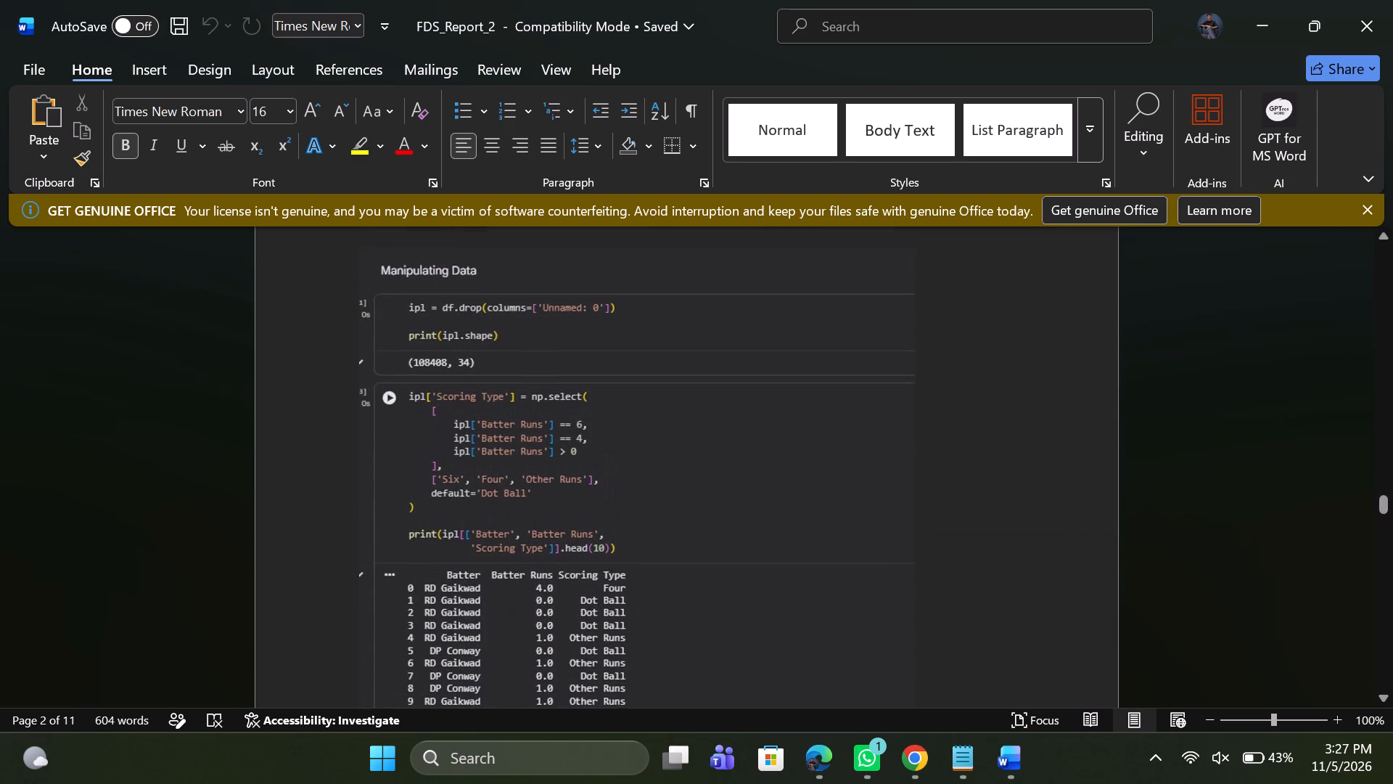
scroll(714, 576, "up", 4)
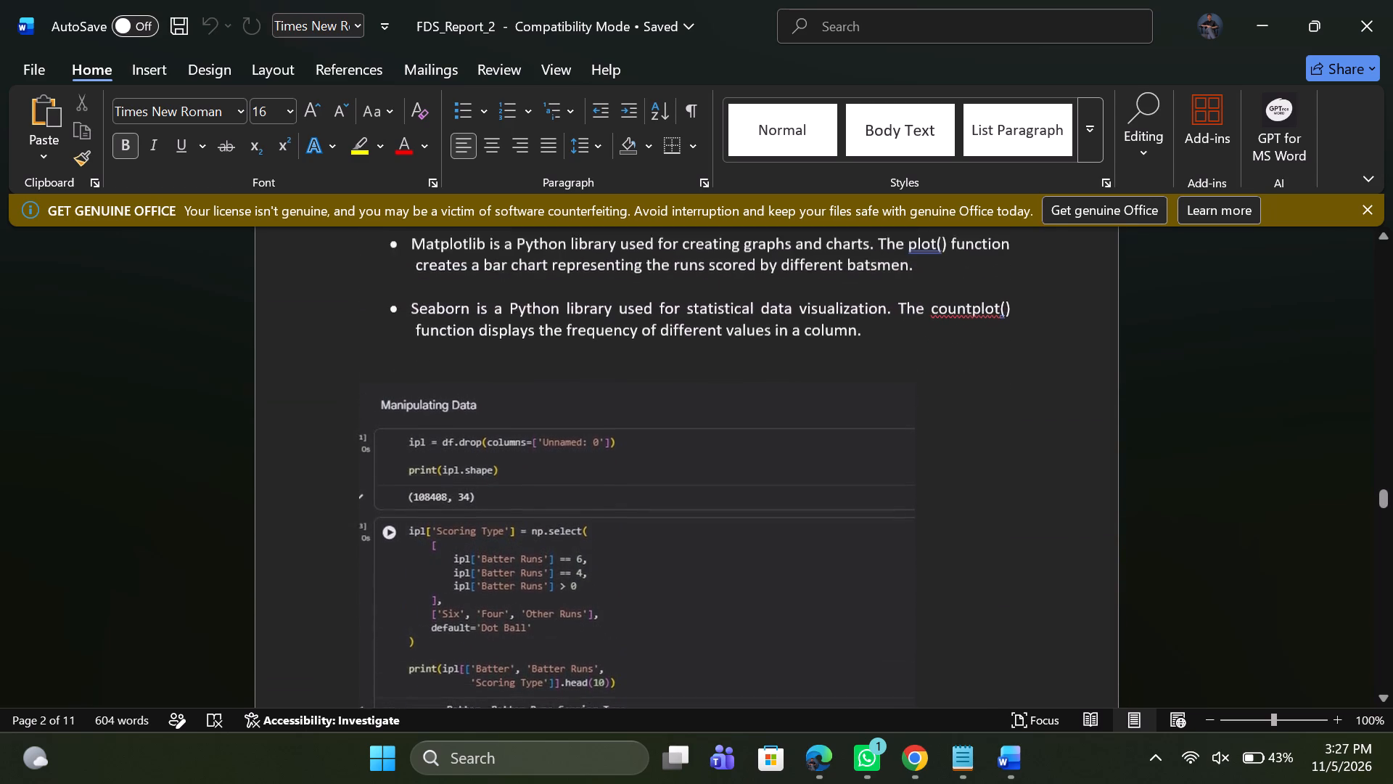
scroll(714, 576, "up", 7)
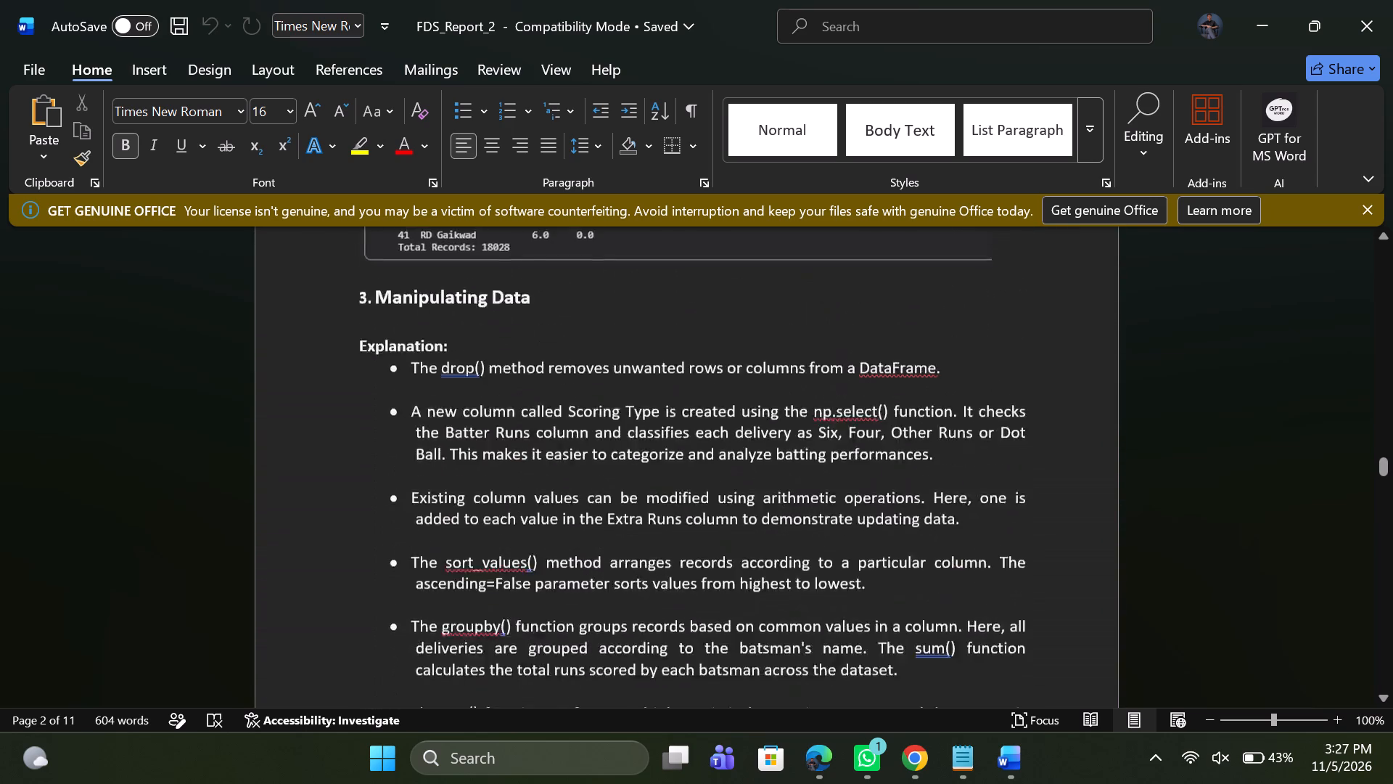
Recheck the Selecting and Filtering Data code screenshots and the earlier dataset output screenshots, going back towards the report's opening pages.
scroll(714, 576, "up", 7)
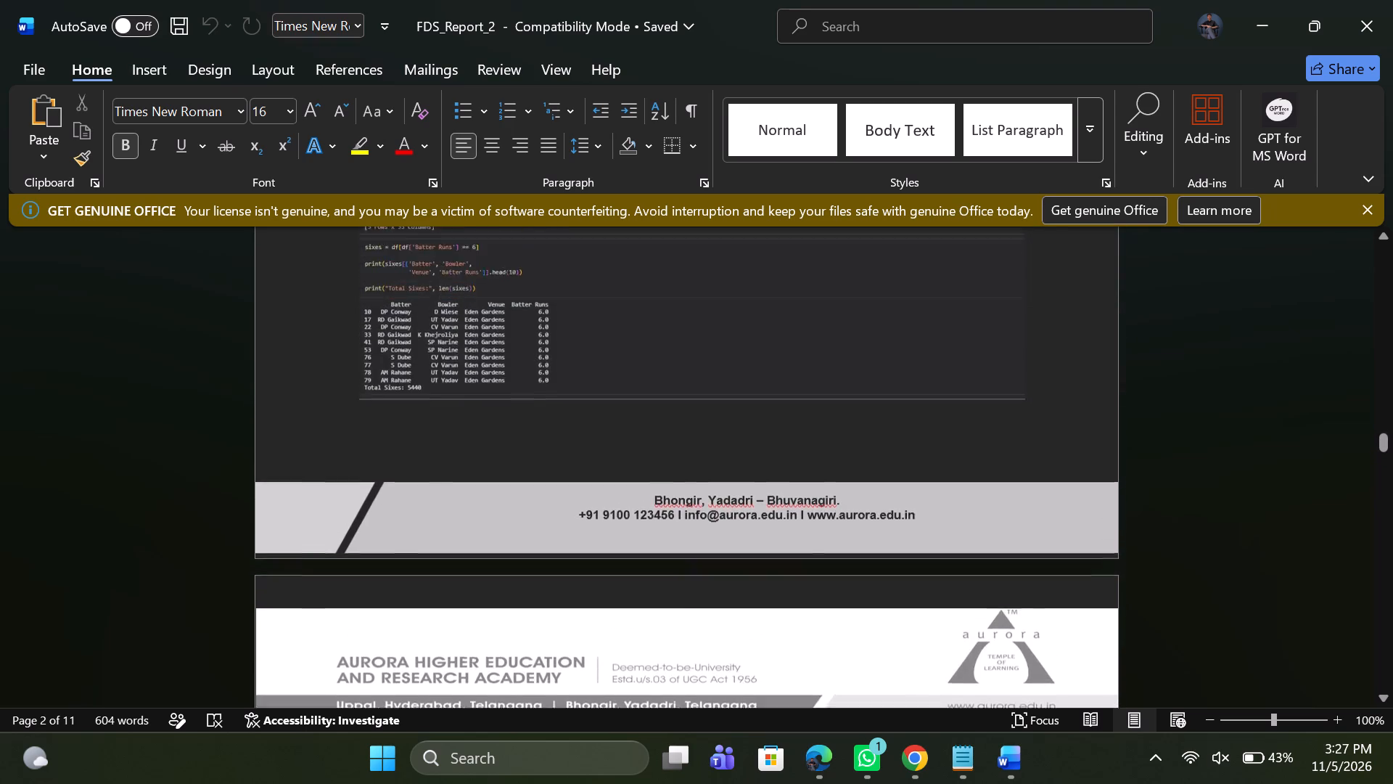
scroll(714, 576, "up", 5)
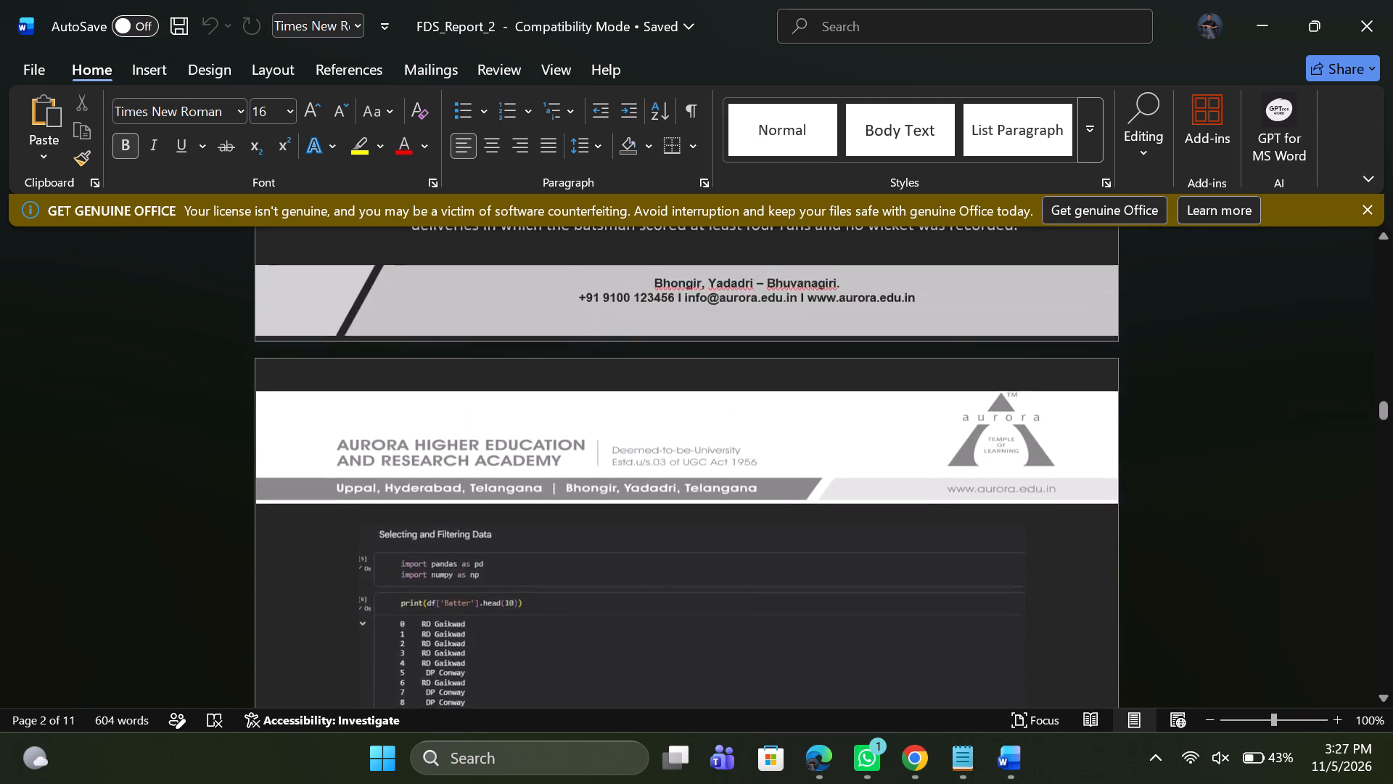
scroll(714, 576, "up", 7)
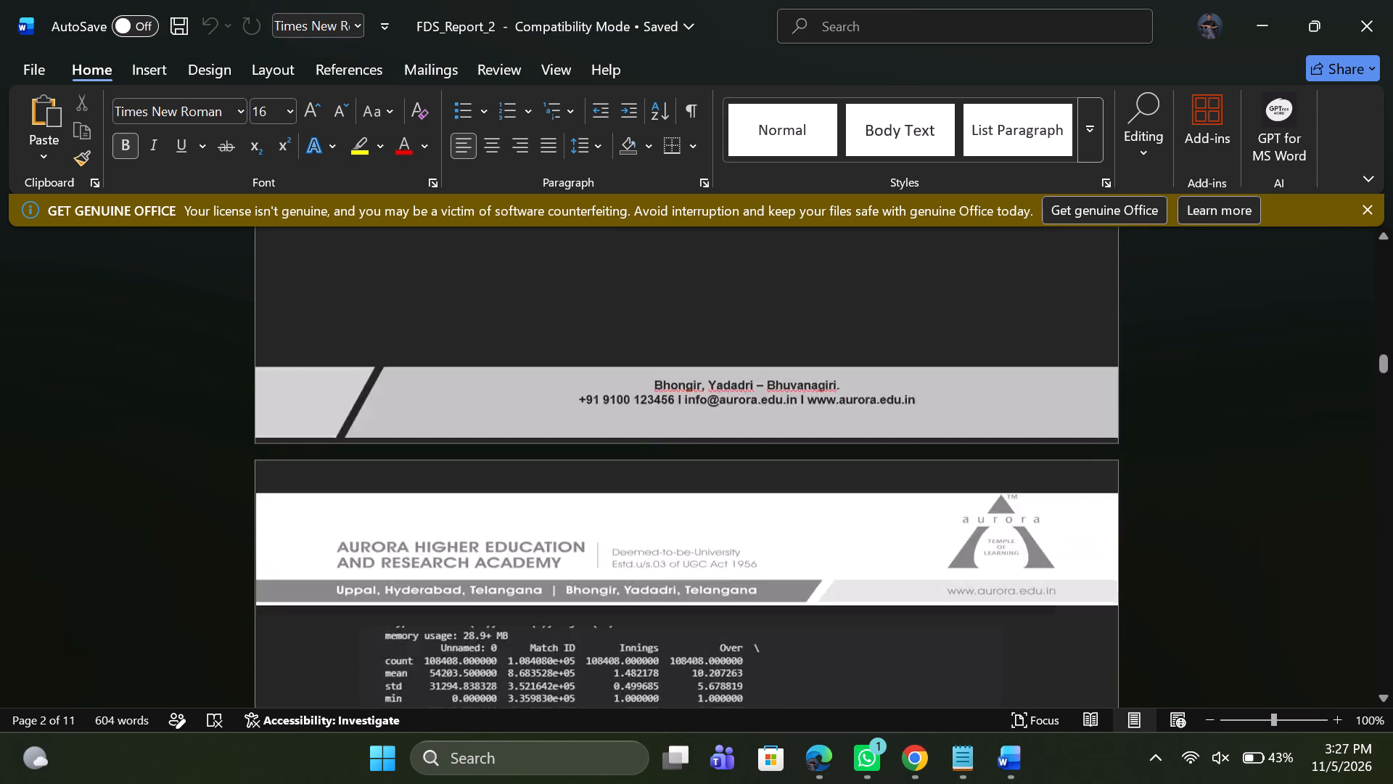
scroll(714, 576, "up", 8)
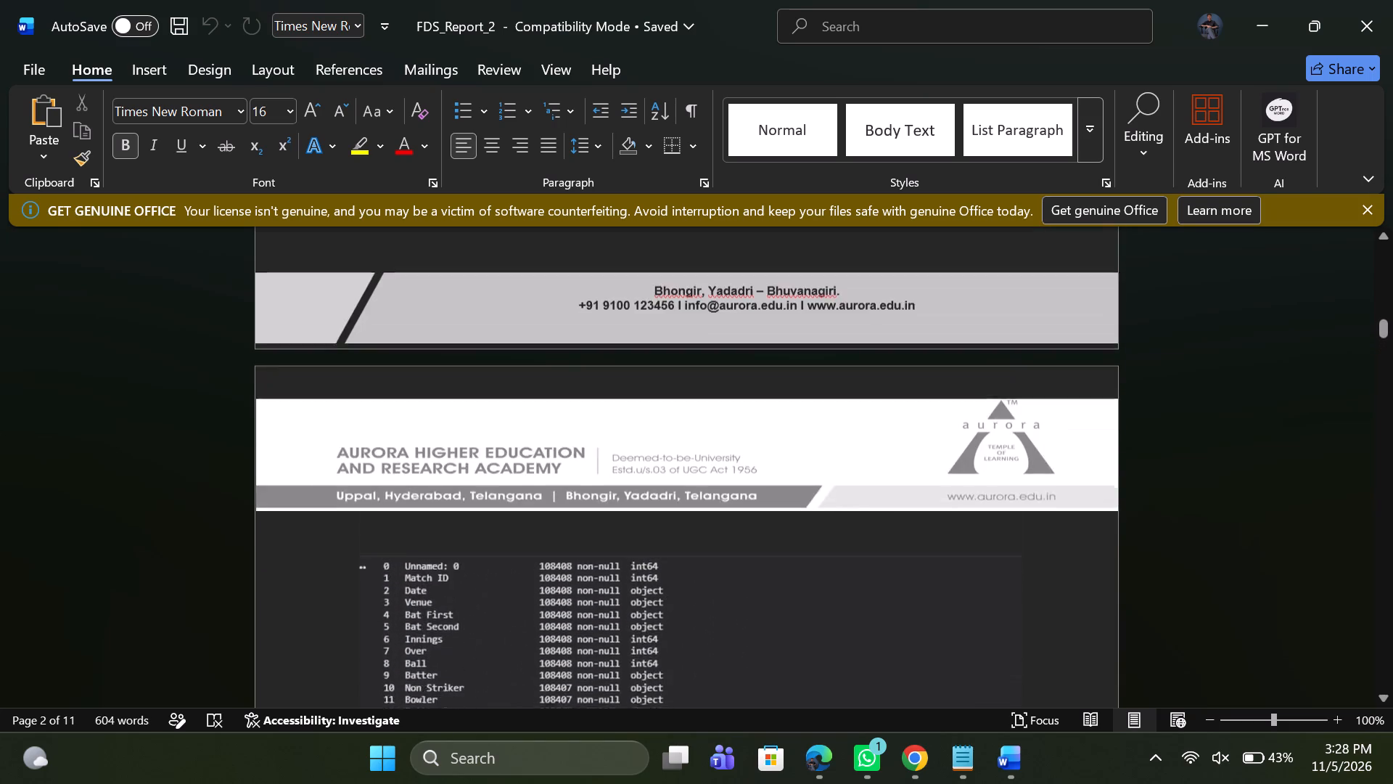
scroll(714, 576, "up", 7)
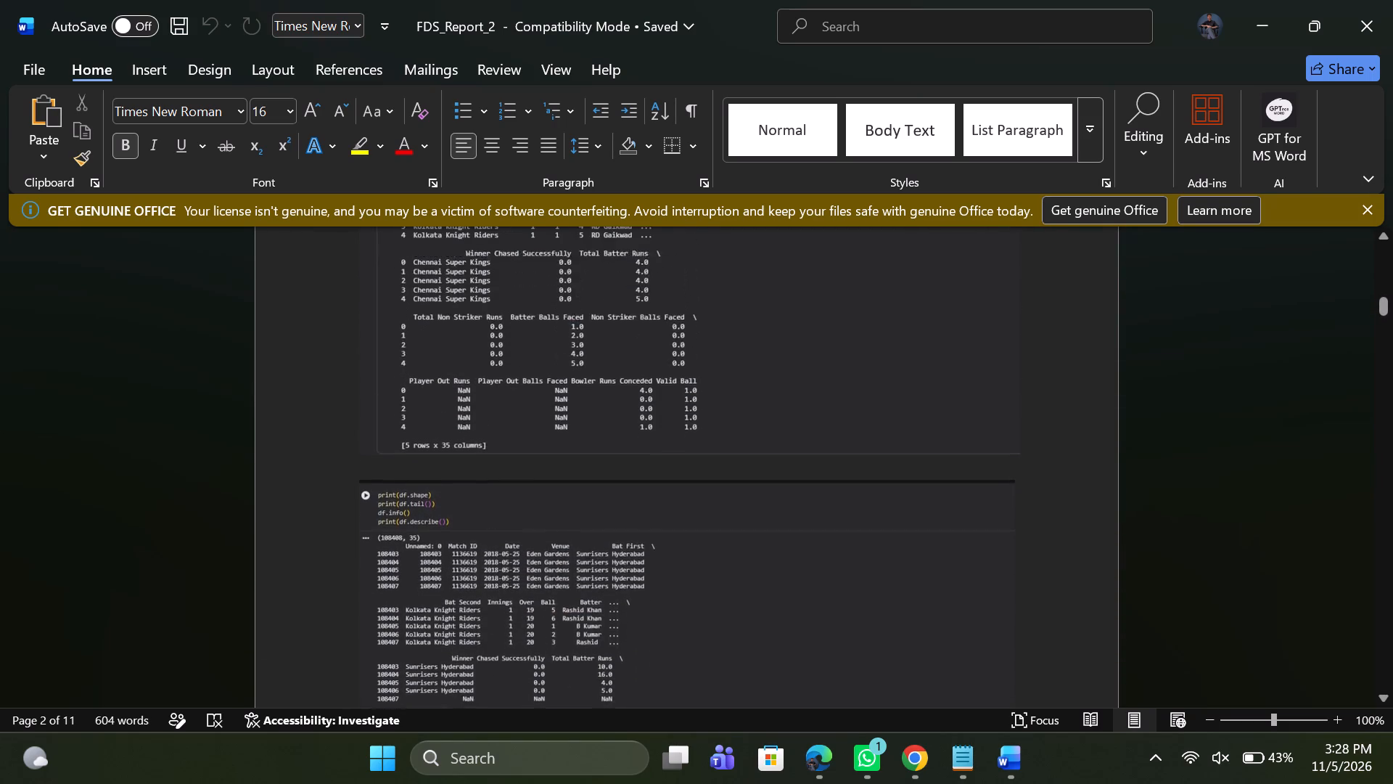
Return to the report's first page and place the cursor in the Roll Number value of the header table.
scroll(714, 576, "up", 7)
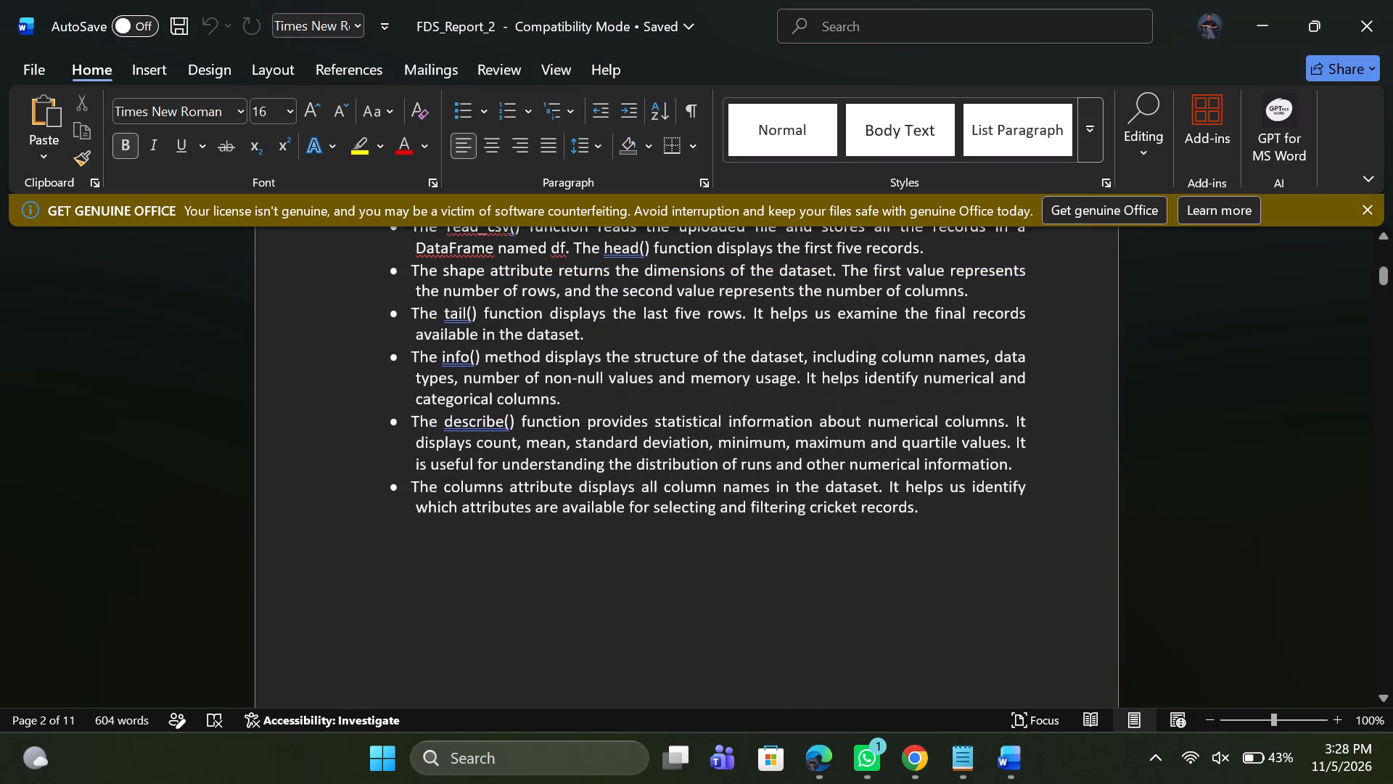
scroll(714, 576, "up", 4)
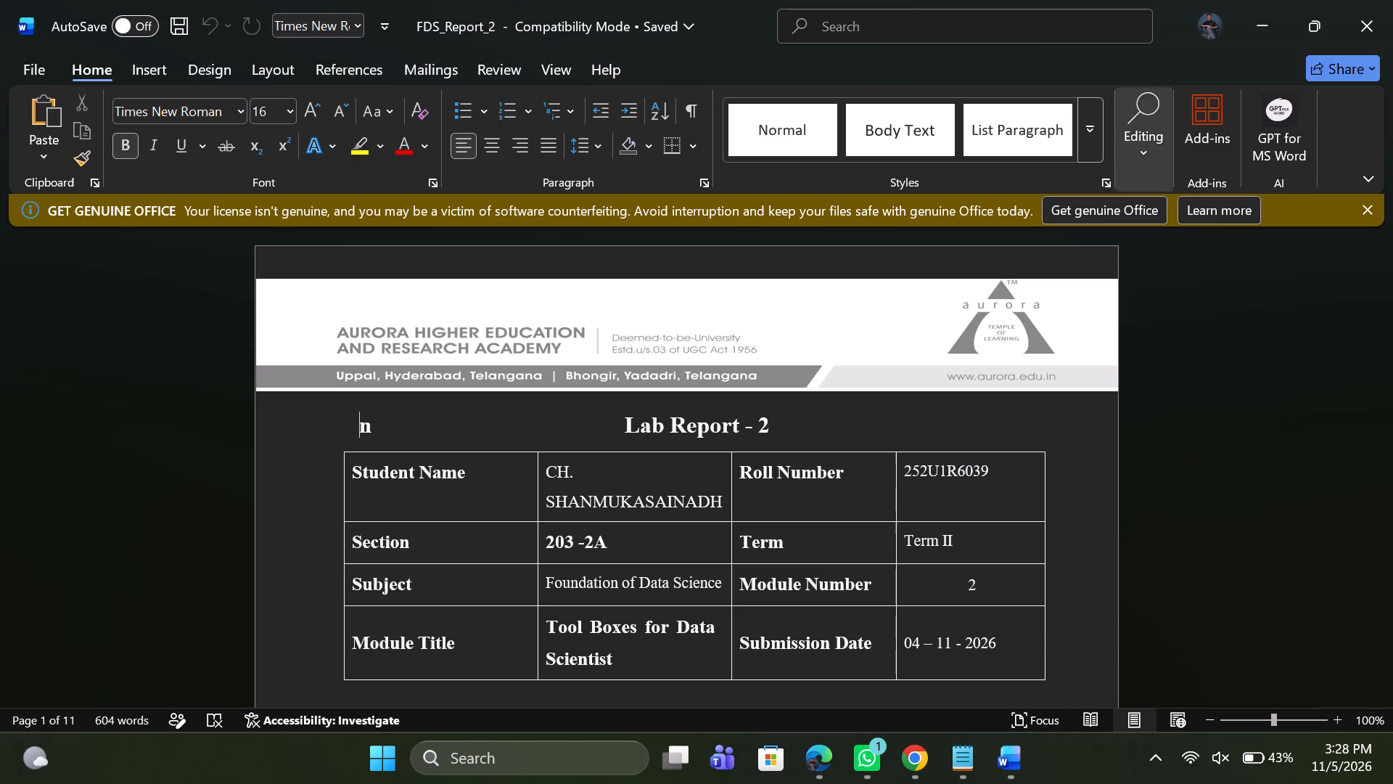
left_click(956, 470)
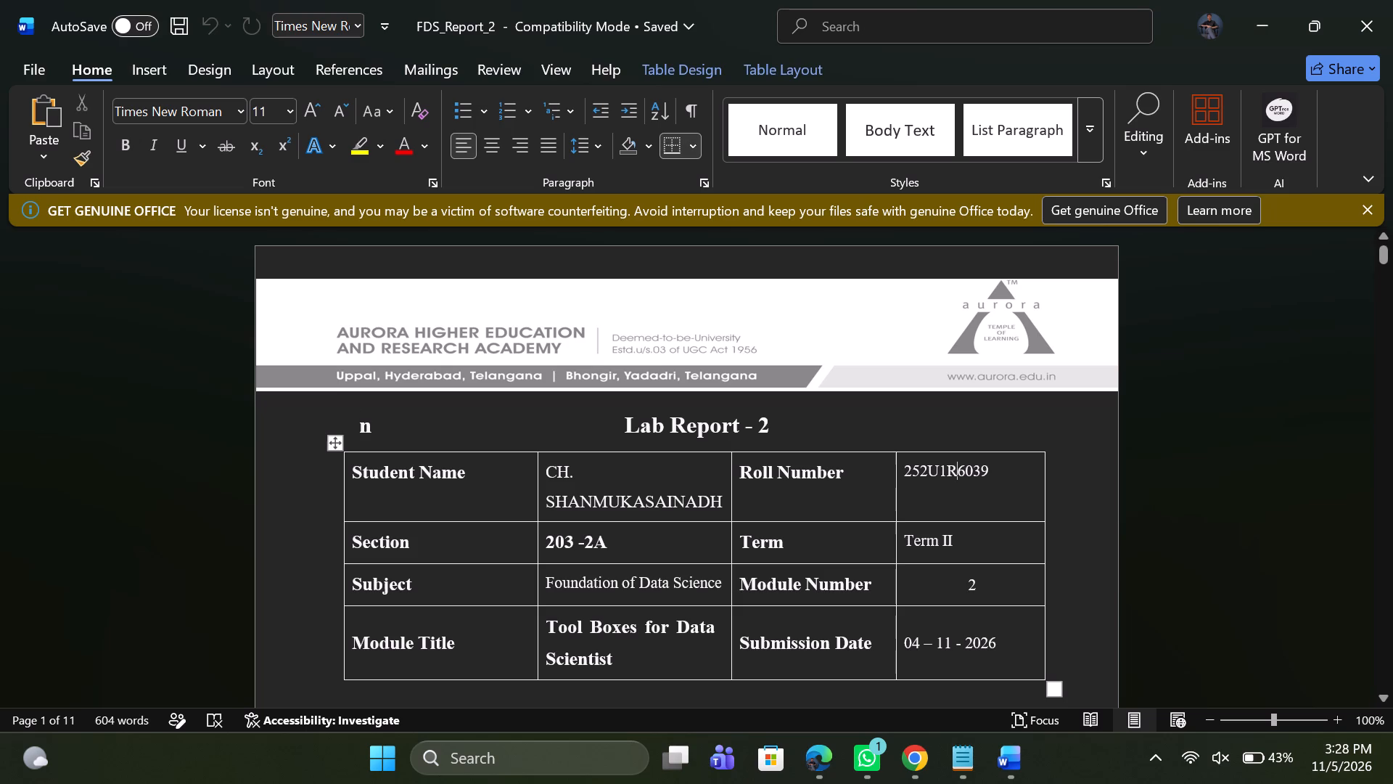
Minimize the report and, in Edge, close the iLovePDF, Bing search and ChatGPT conversation tabs, keeping the New tab page.
left_click(1263, 33)
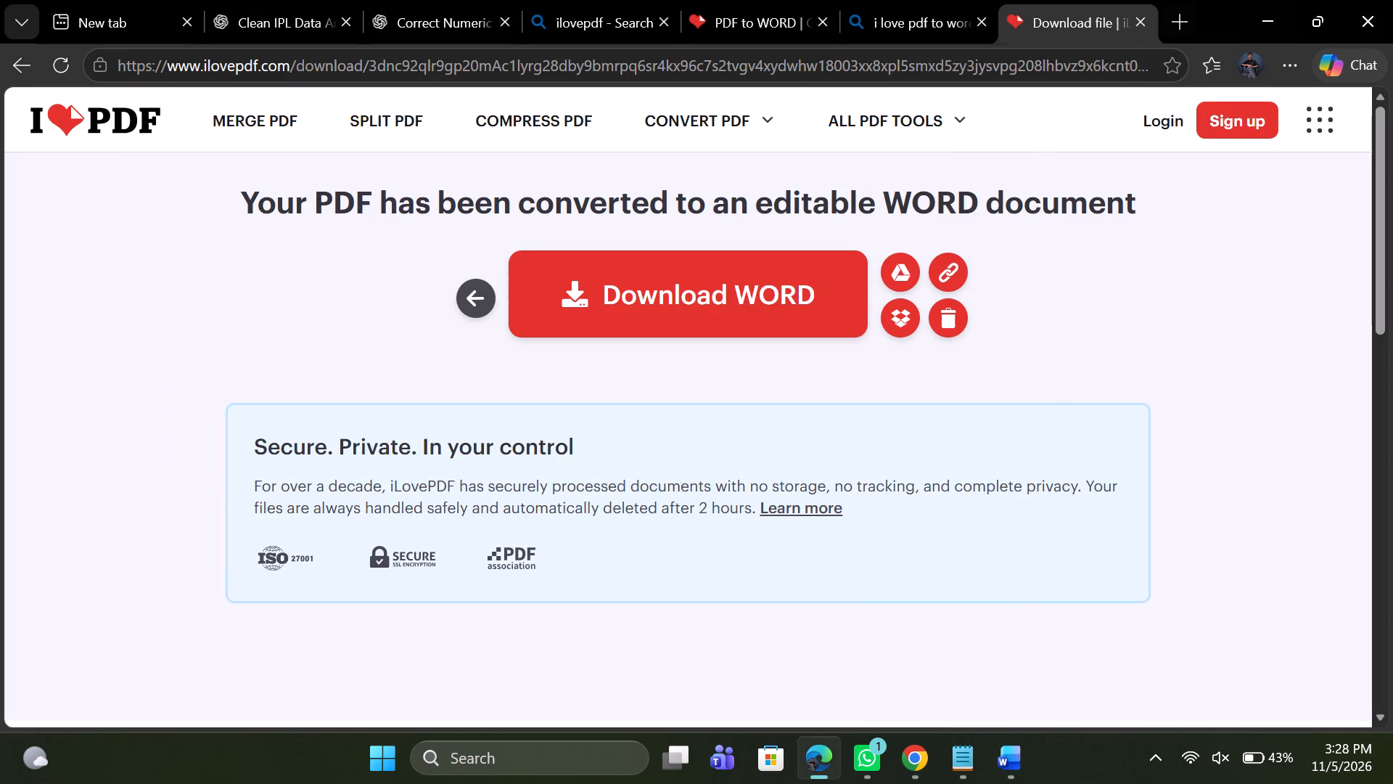
left_click(1143, 21)
left_click(1143, 21)
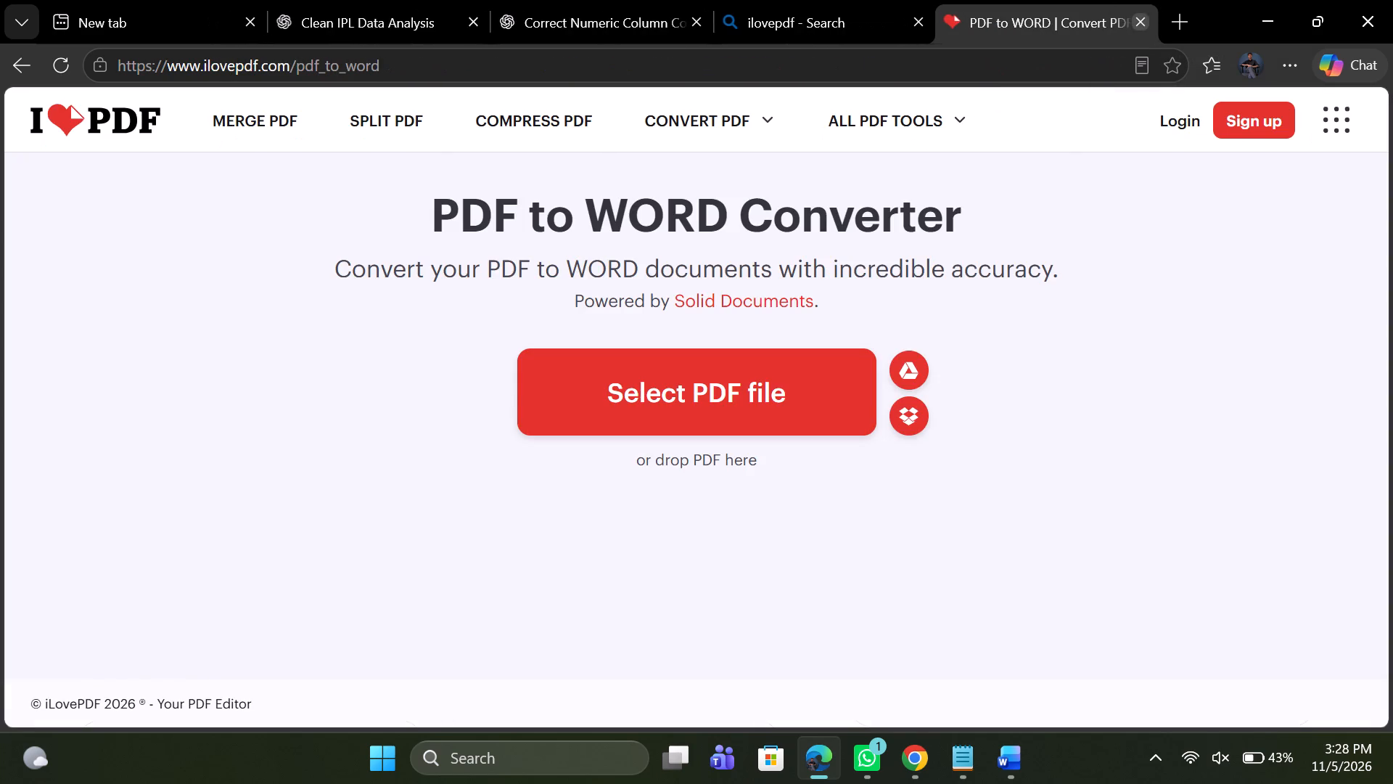
left_click(1143, 21)
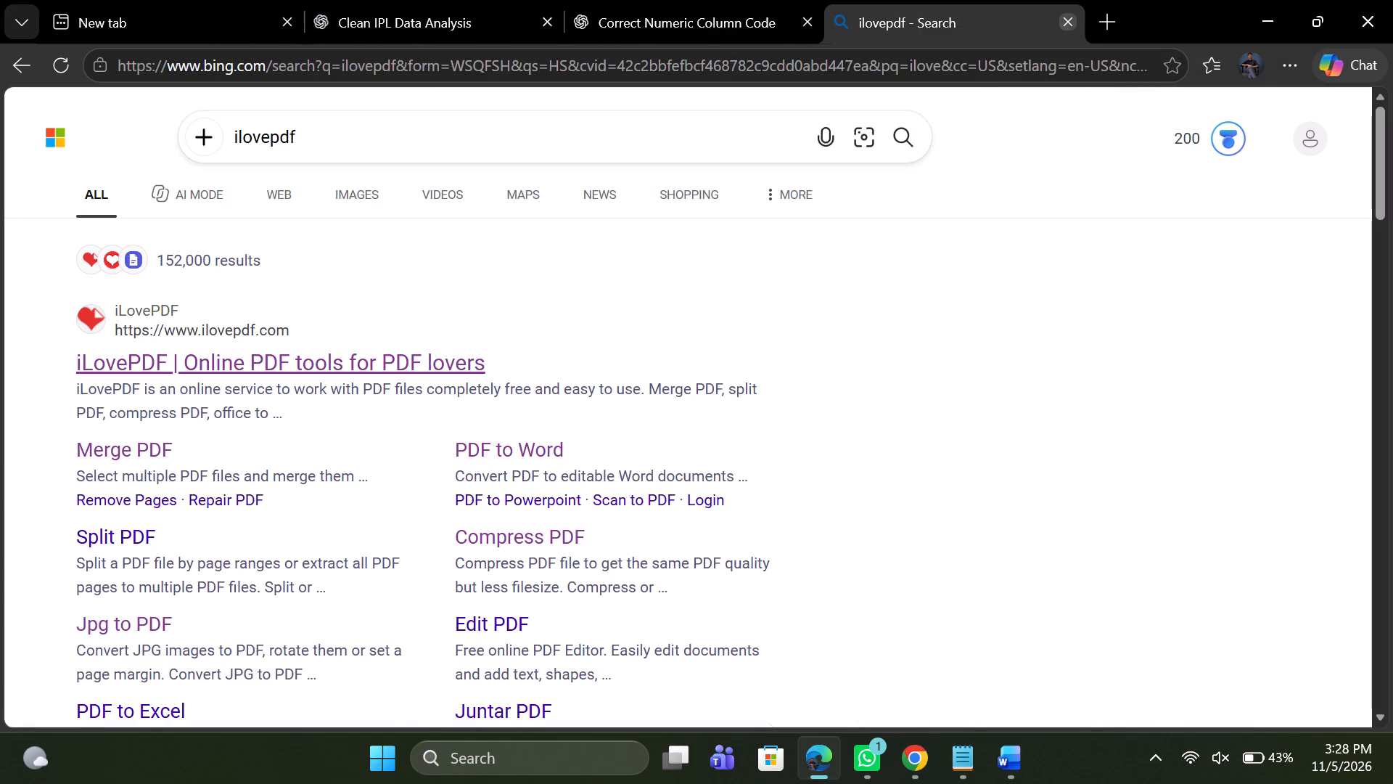
left_click(1070, 25)
left_click(805, 24)
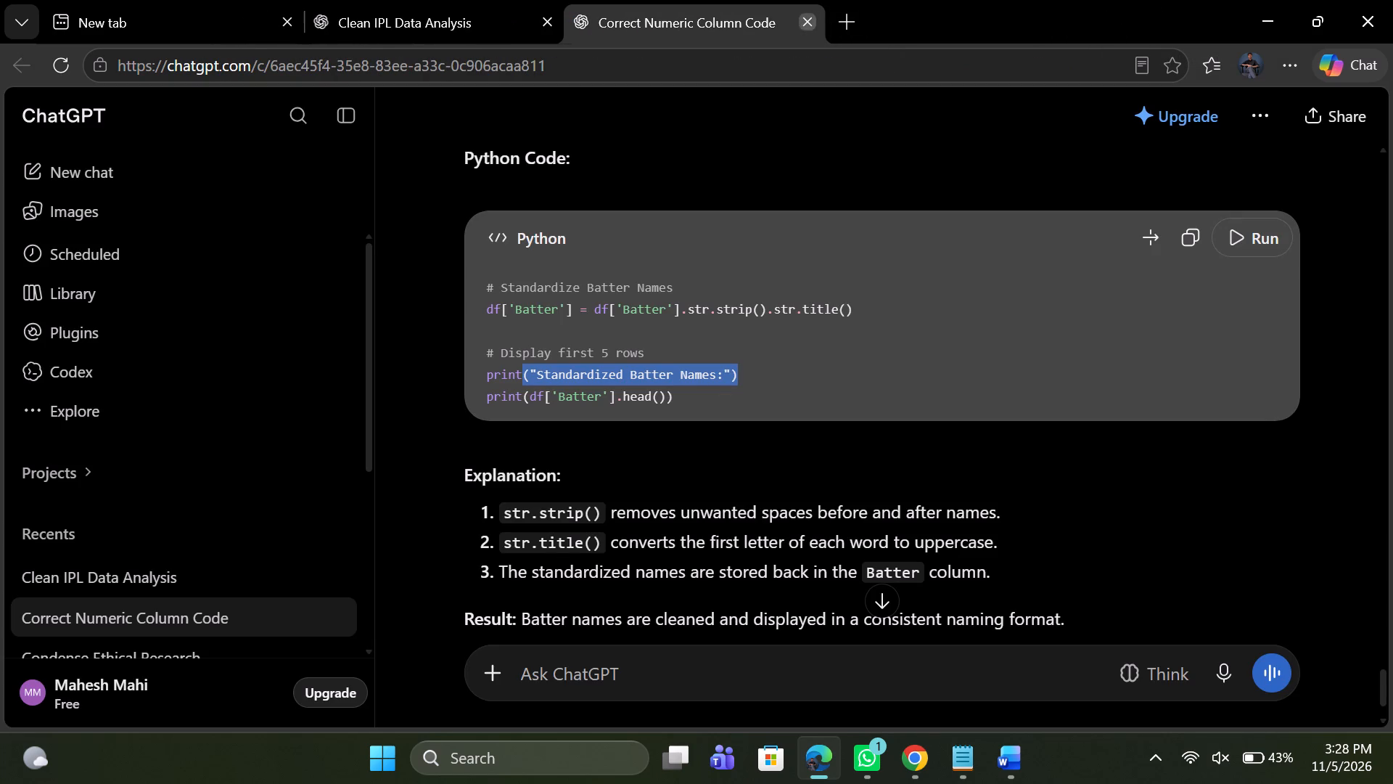
left_click(541, 25)
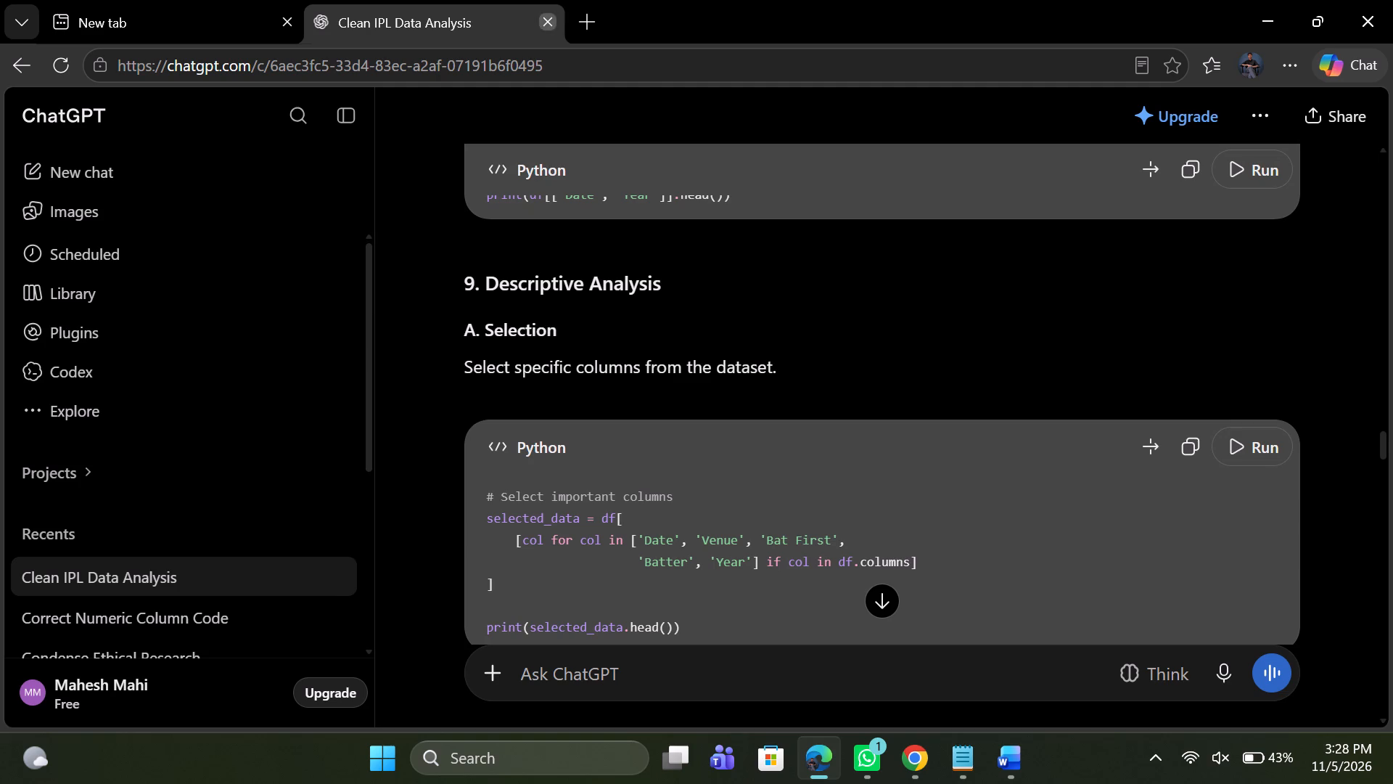
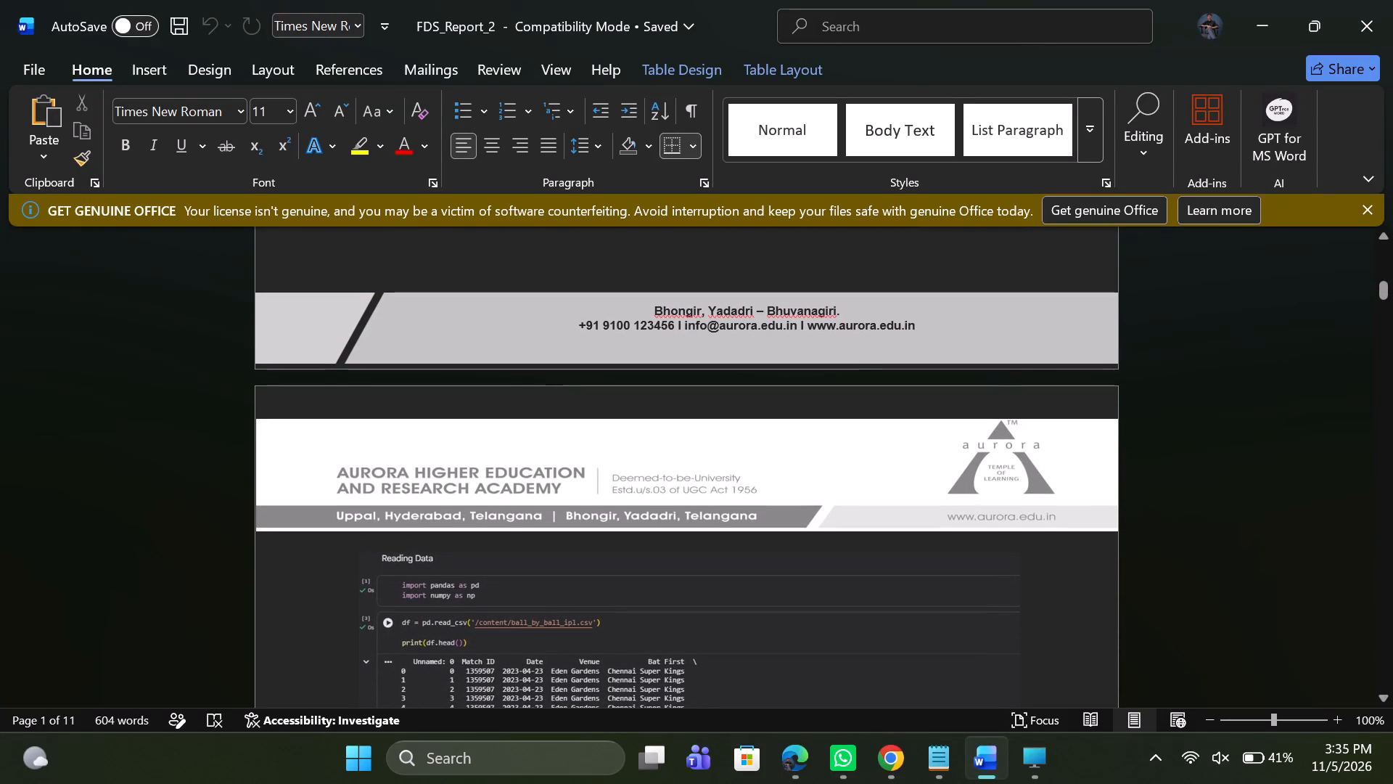
Switch from the report's Reading Data section to the Untitled4.ipynb Colab notebook in Chrome.
scroll(773, 571, "down", 2)
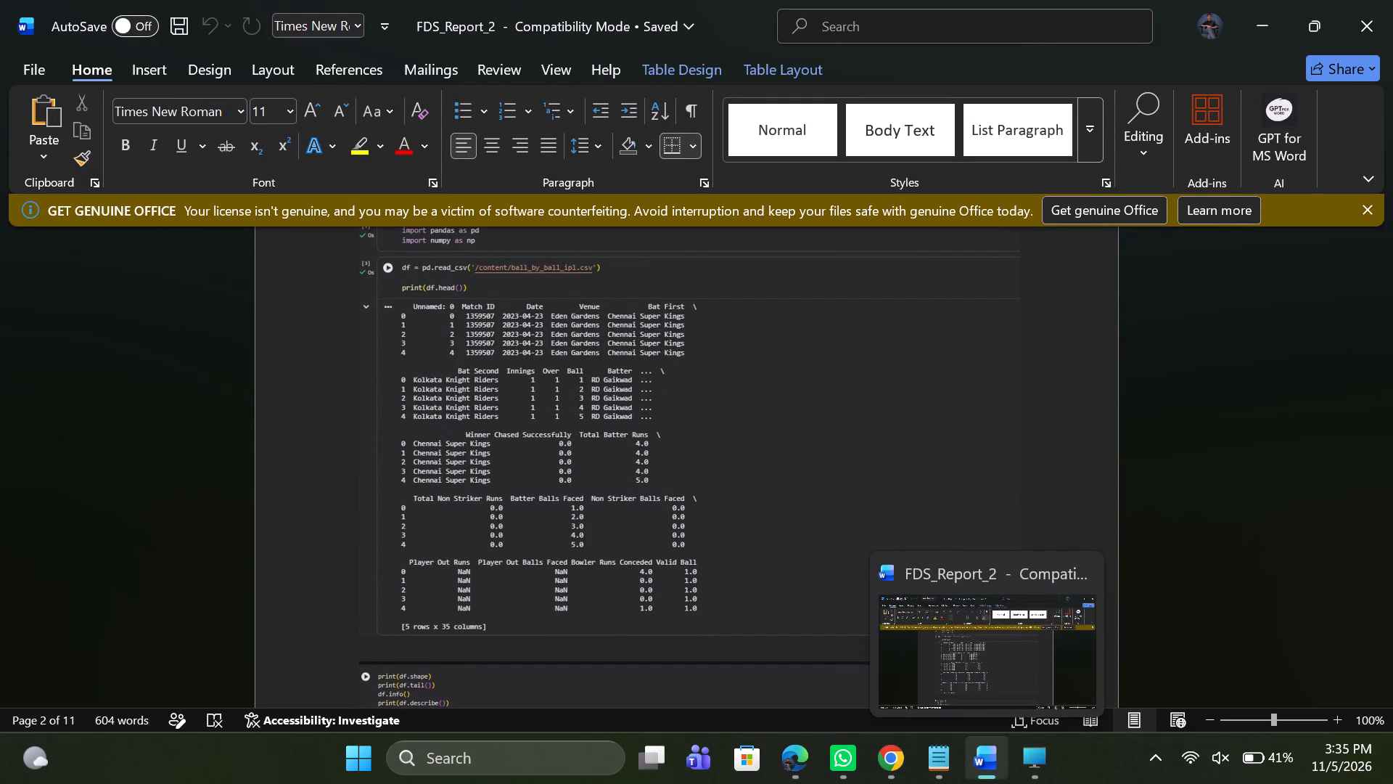
left_click(881, 774)
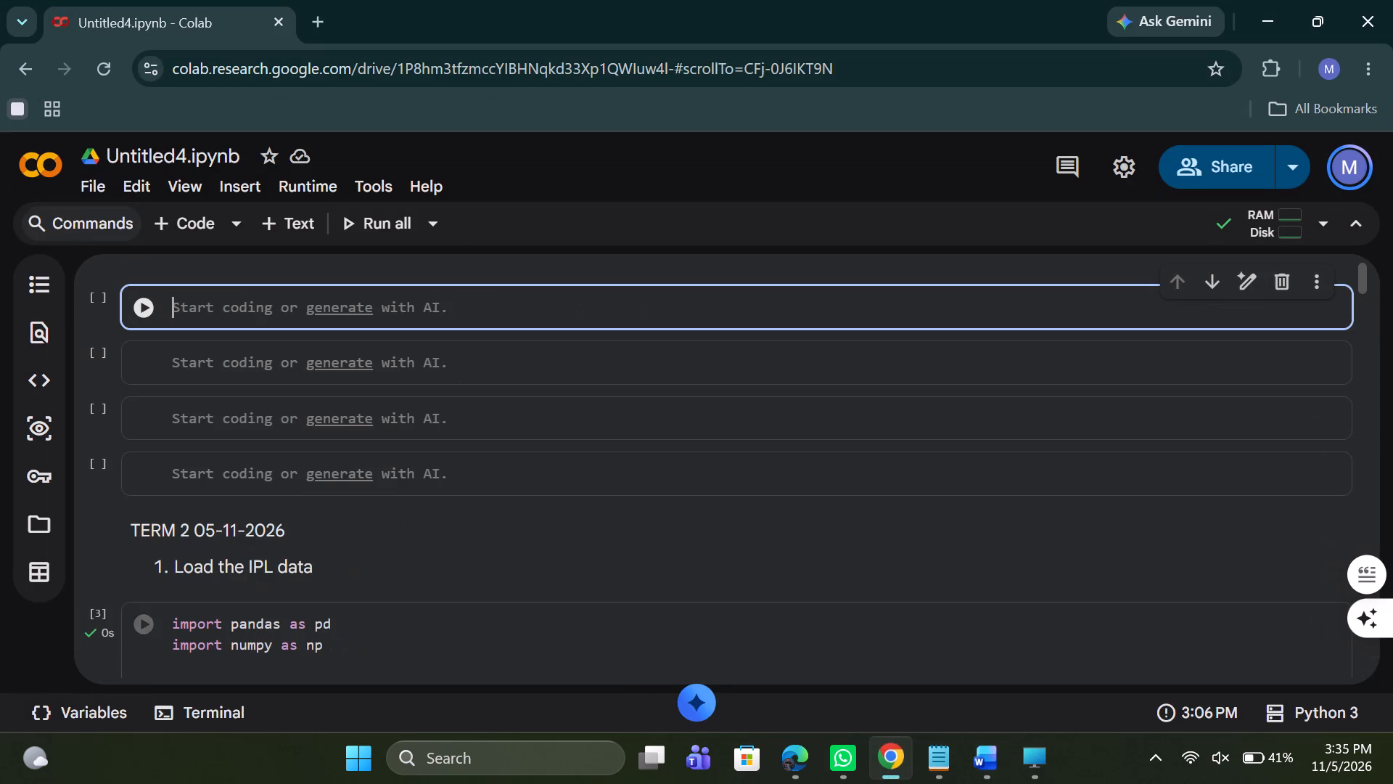
Examine the Colab notebook's IPL data loading code and its df.head() output.
scroll(749, 552, "down", 4)
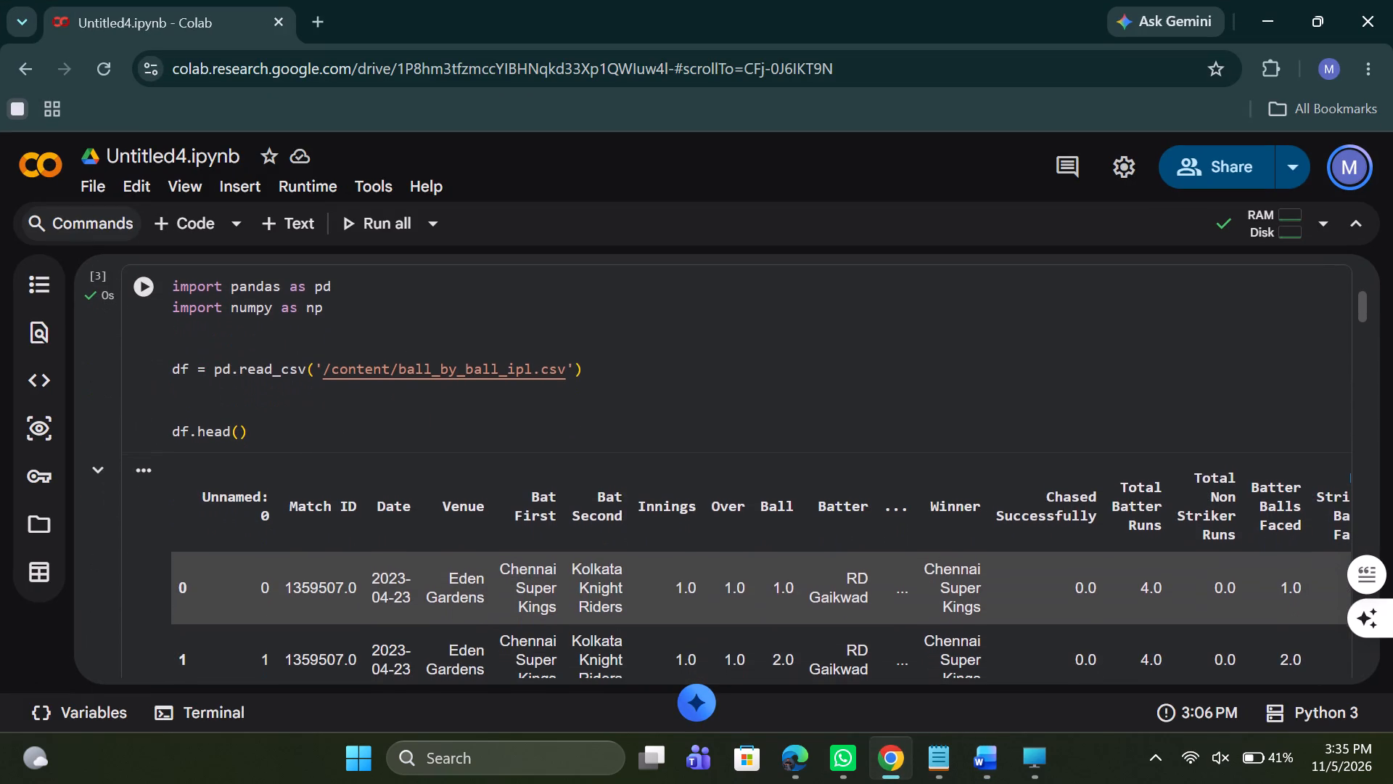
scroll(749, 552, "down", 3)
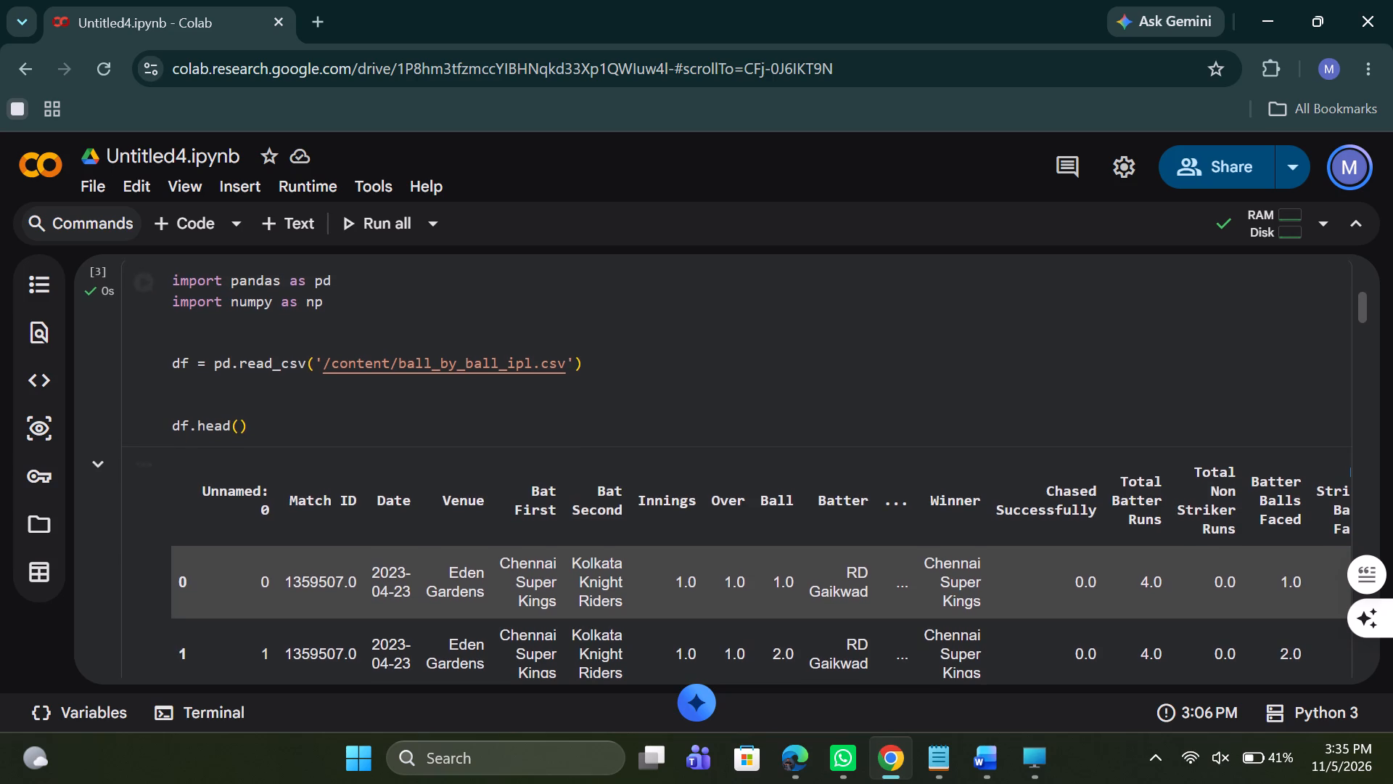
Switch to the FDS_Report_2 Word document and delete the stray letter "n" before the "Lab Report - 2" title.
left_click(976, 752)
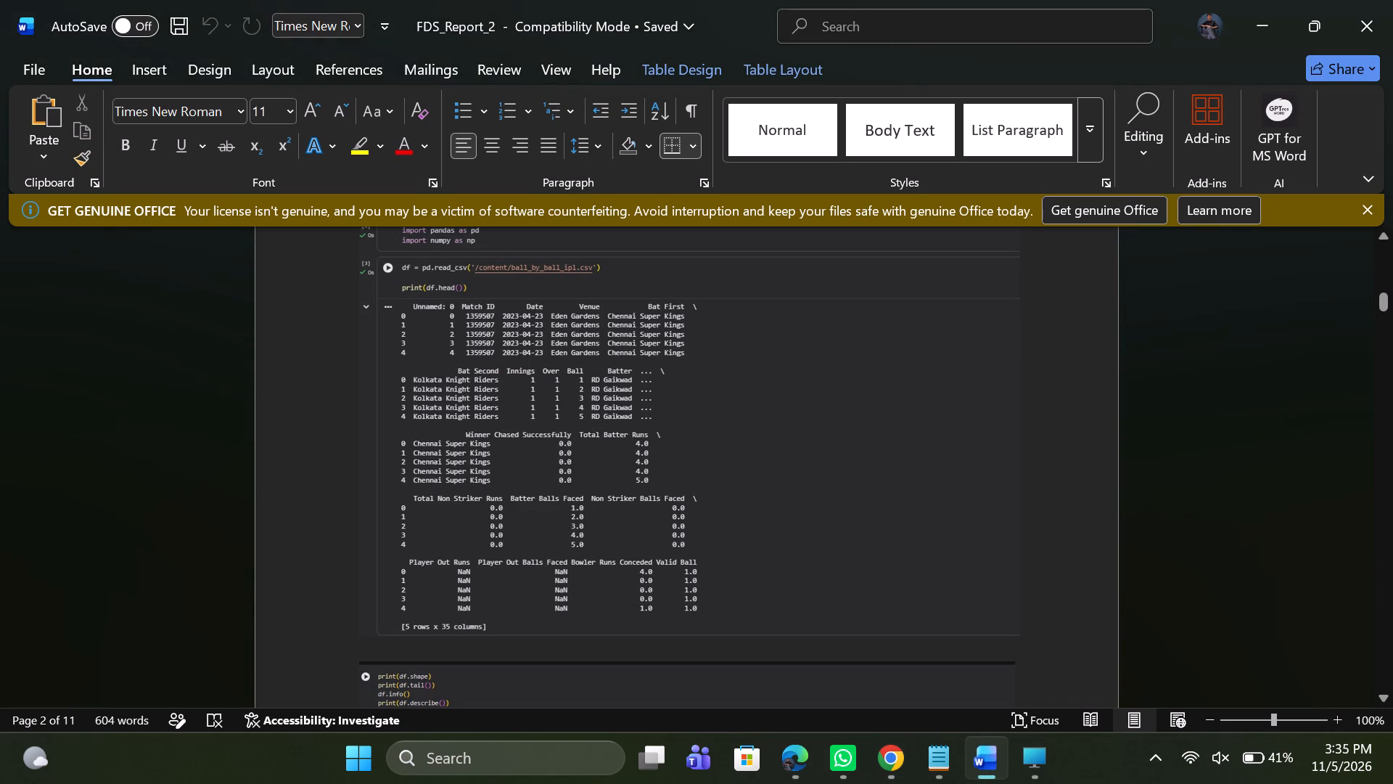
scroll(799, 596, "up", 2)
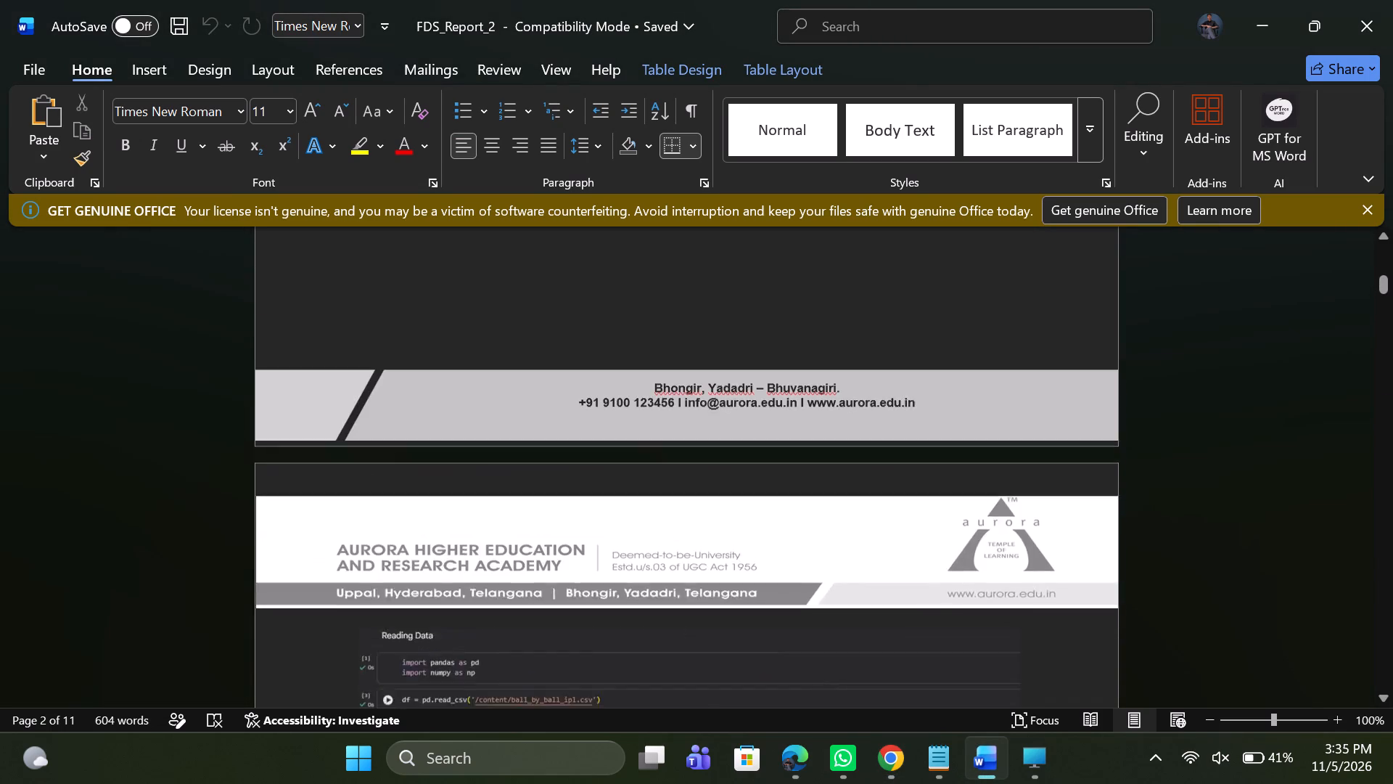
scroll(799, 596, "up", 4)
scroll(799, 596, "down", 1)
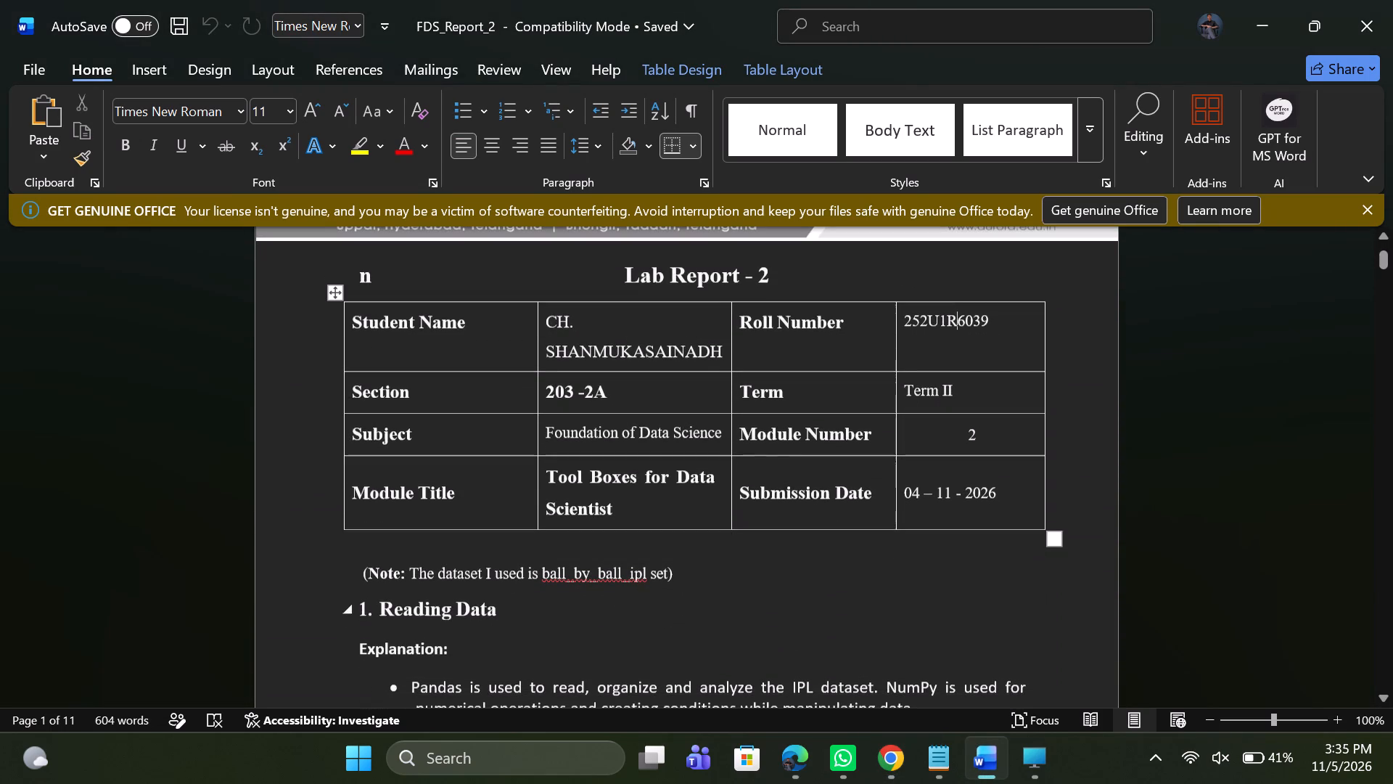
scroll(799, 596, "down", 1)
left_click(386, 280)
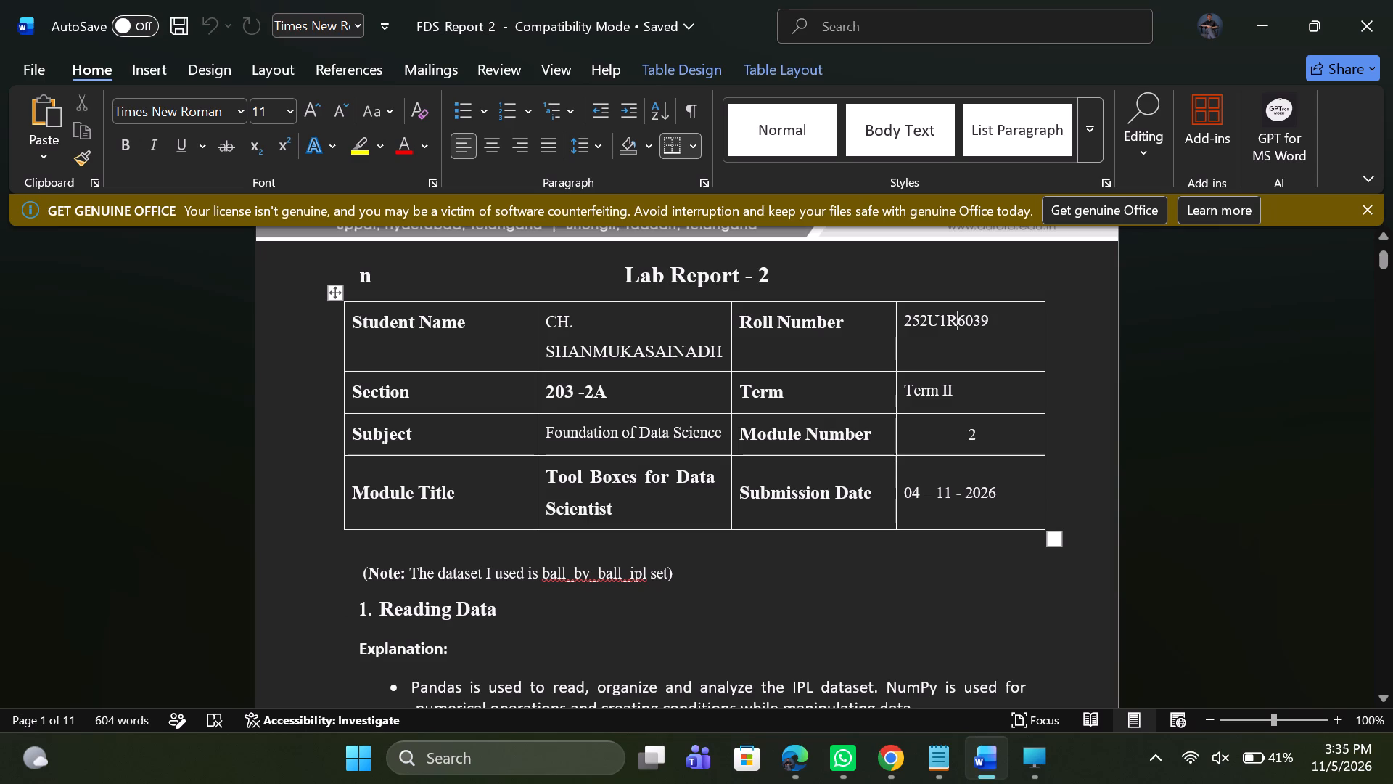
key("BackSpace")
key("BackSpace")
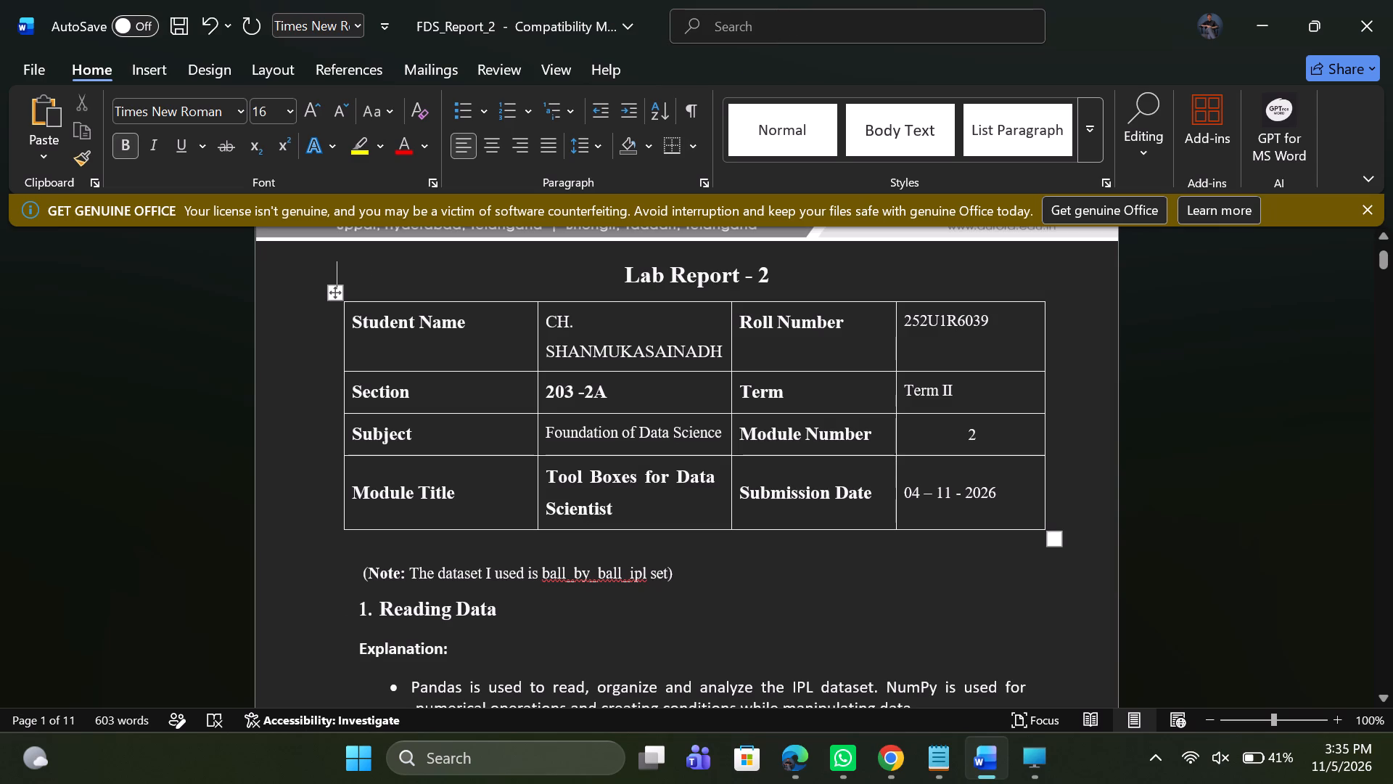
Review the report's Reading Data explanation bullets below the header table.
scroll(580, 563, "down", 1)
scroll(521, 570, "down", 1)
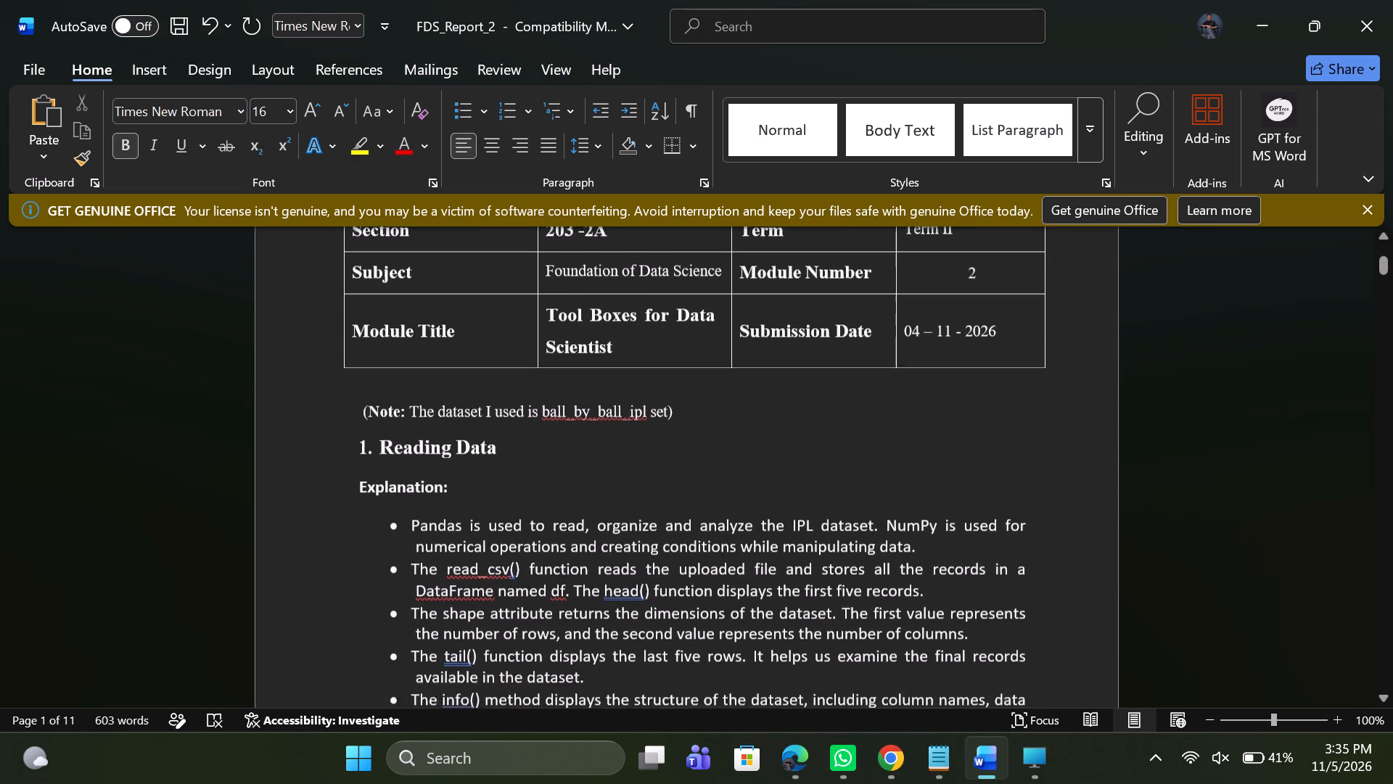
scroll(521, 570, "down", 3)
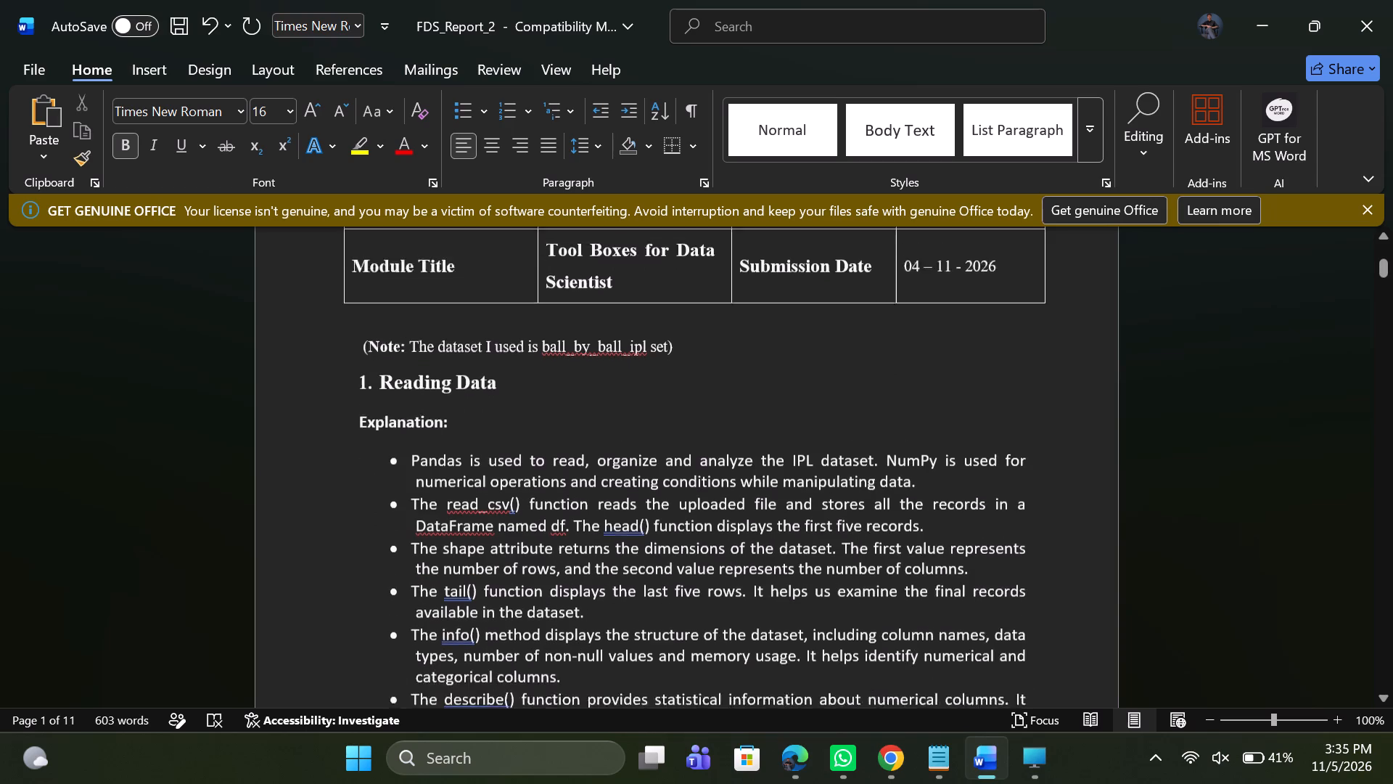
scroll(521, 570, "down", 1)
scroll(521, 570, "up", 1)
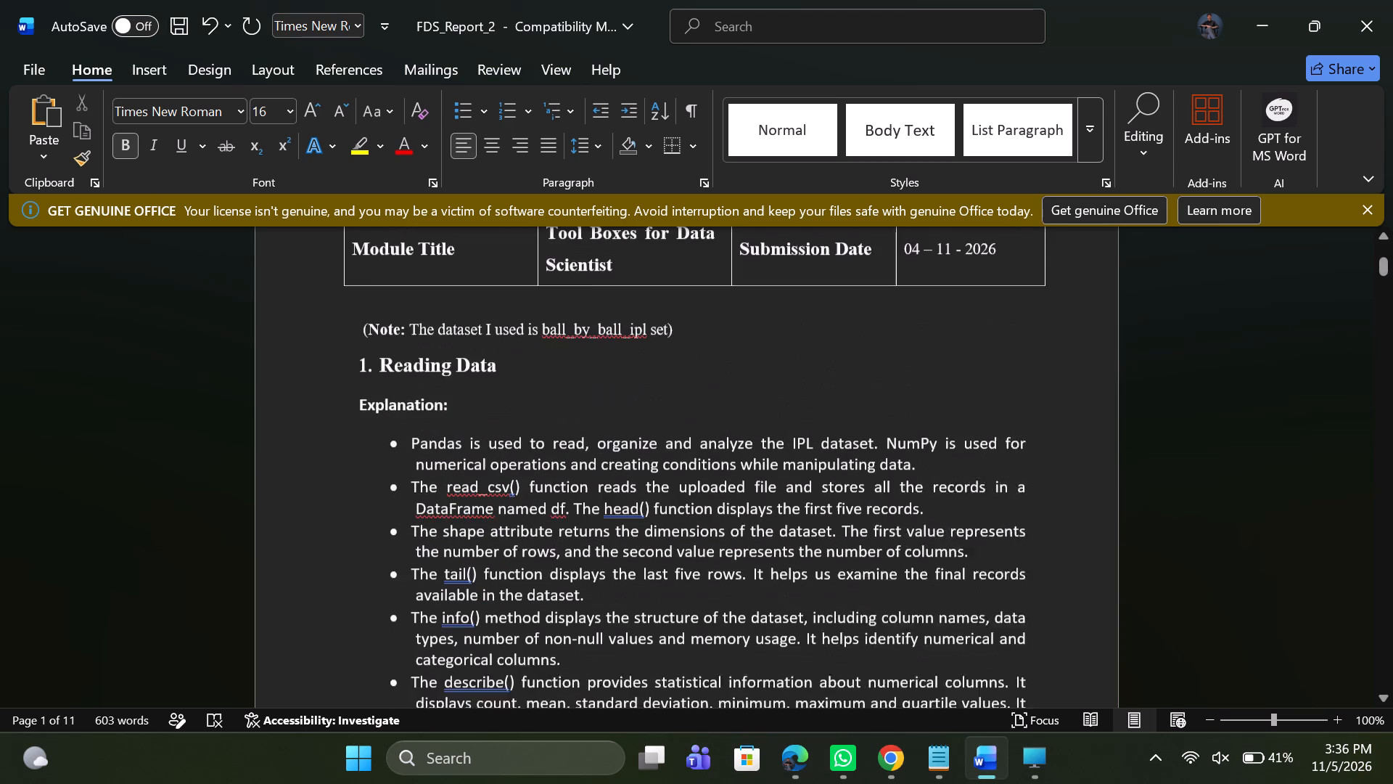
scroll(521, 570, "up", 2)
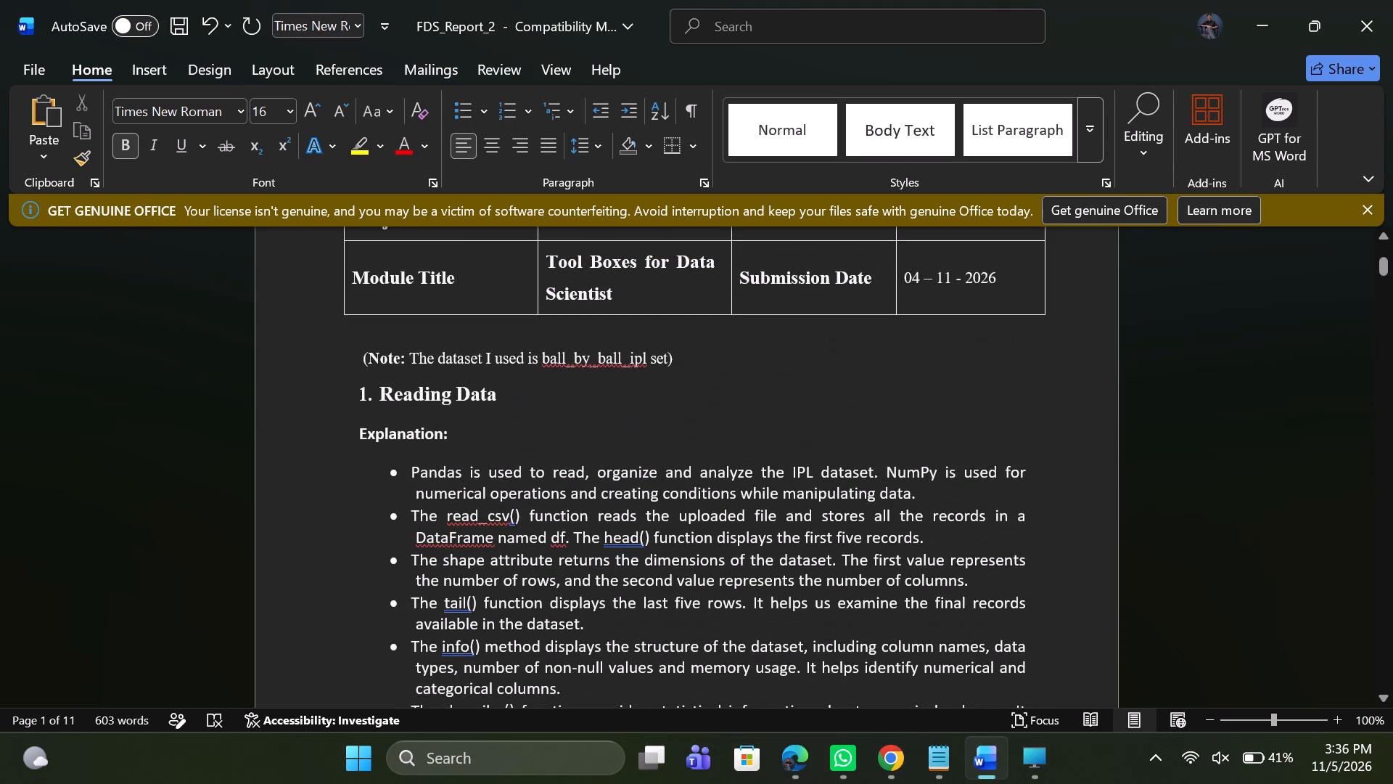
right_click(784, 766)
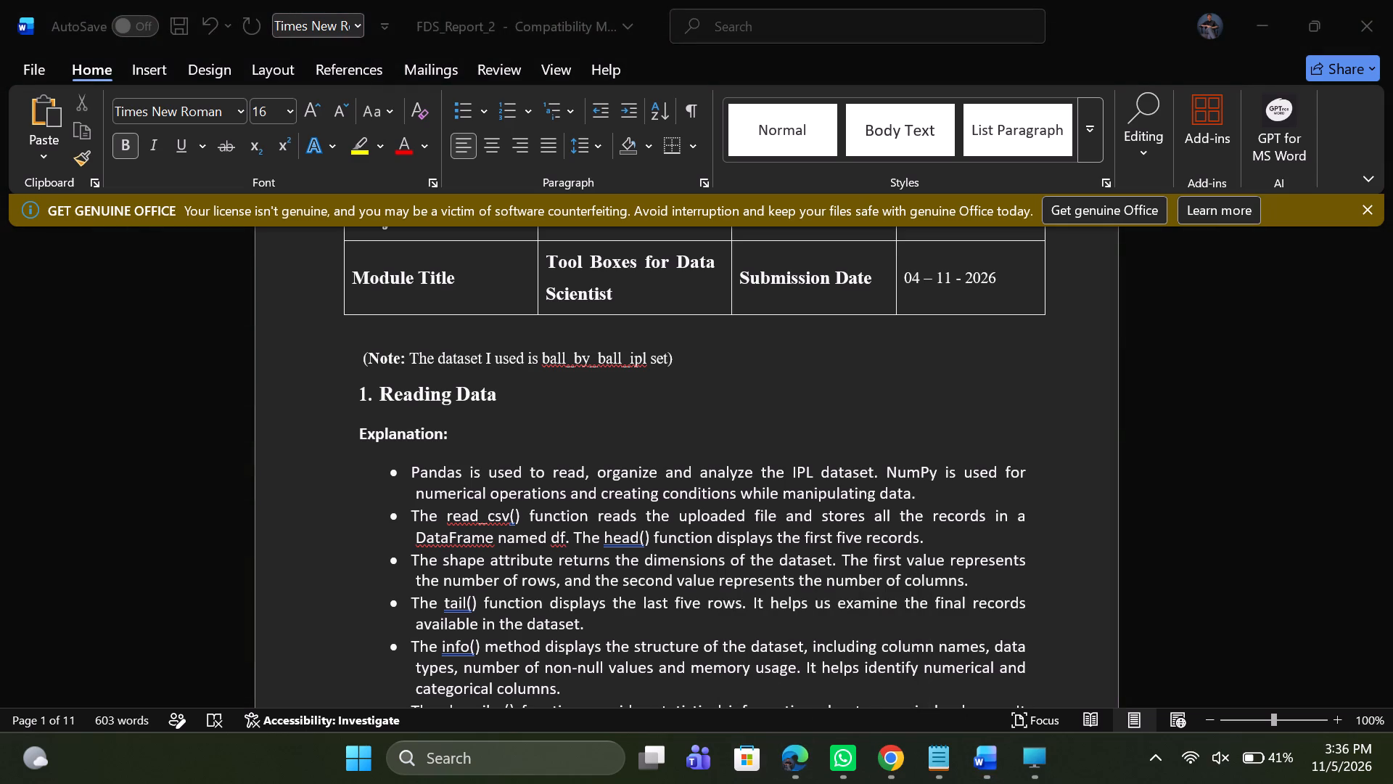
scroll(491, 548, "down", 1)
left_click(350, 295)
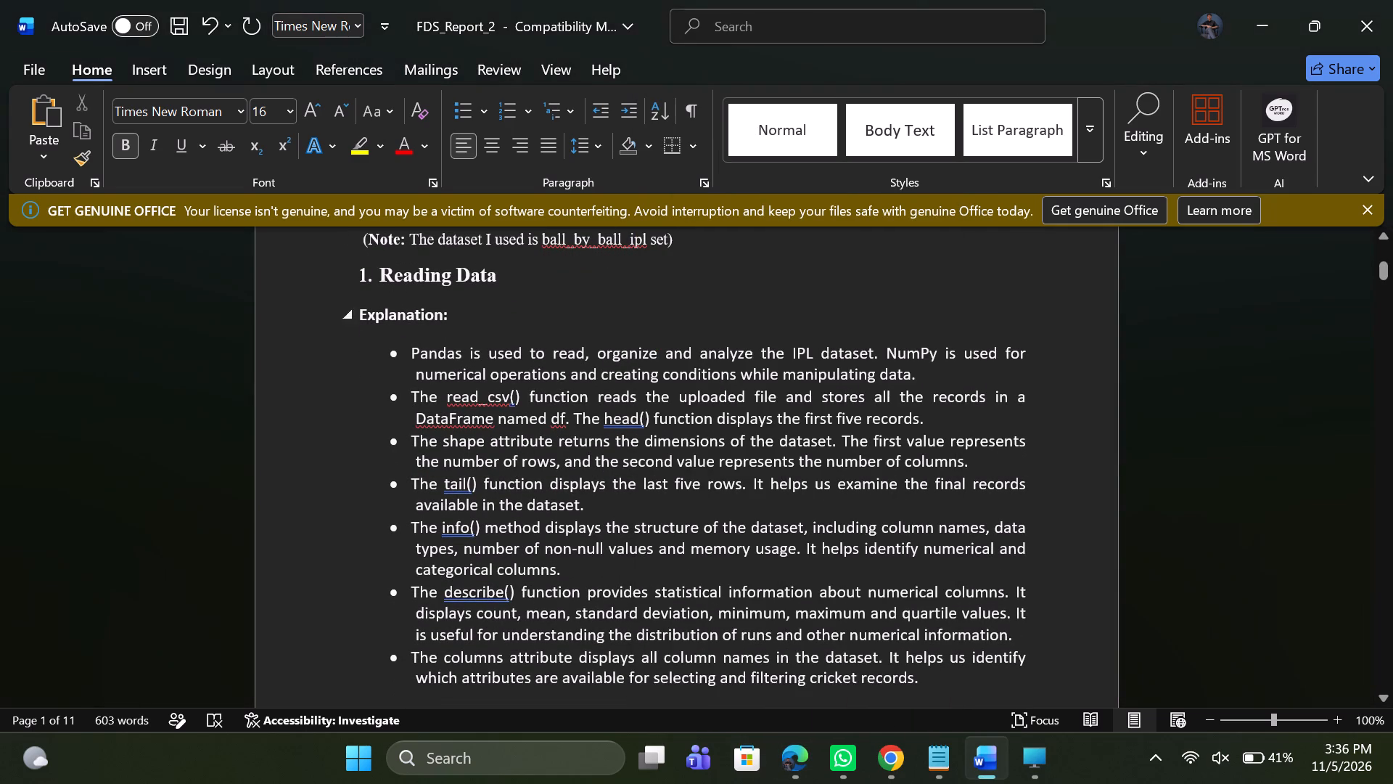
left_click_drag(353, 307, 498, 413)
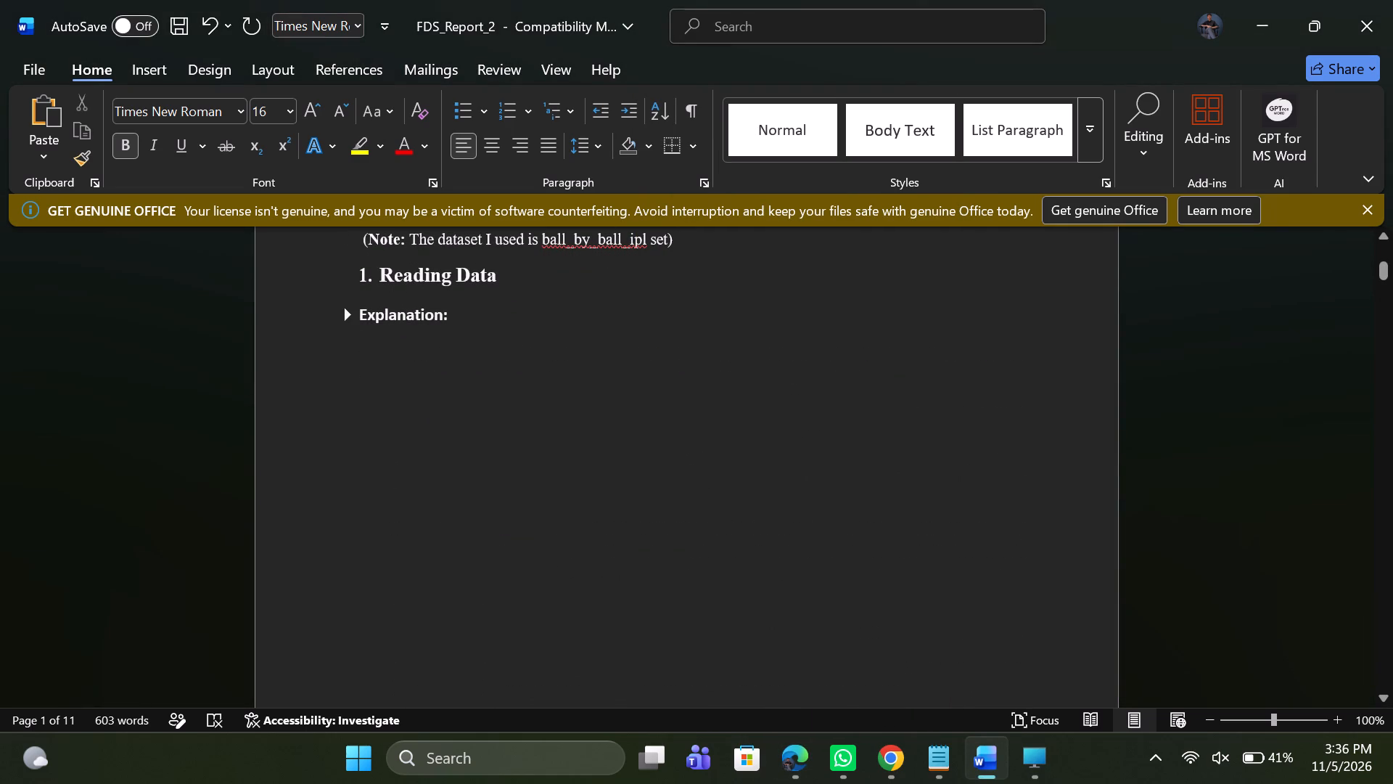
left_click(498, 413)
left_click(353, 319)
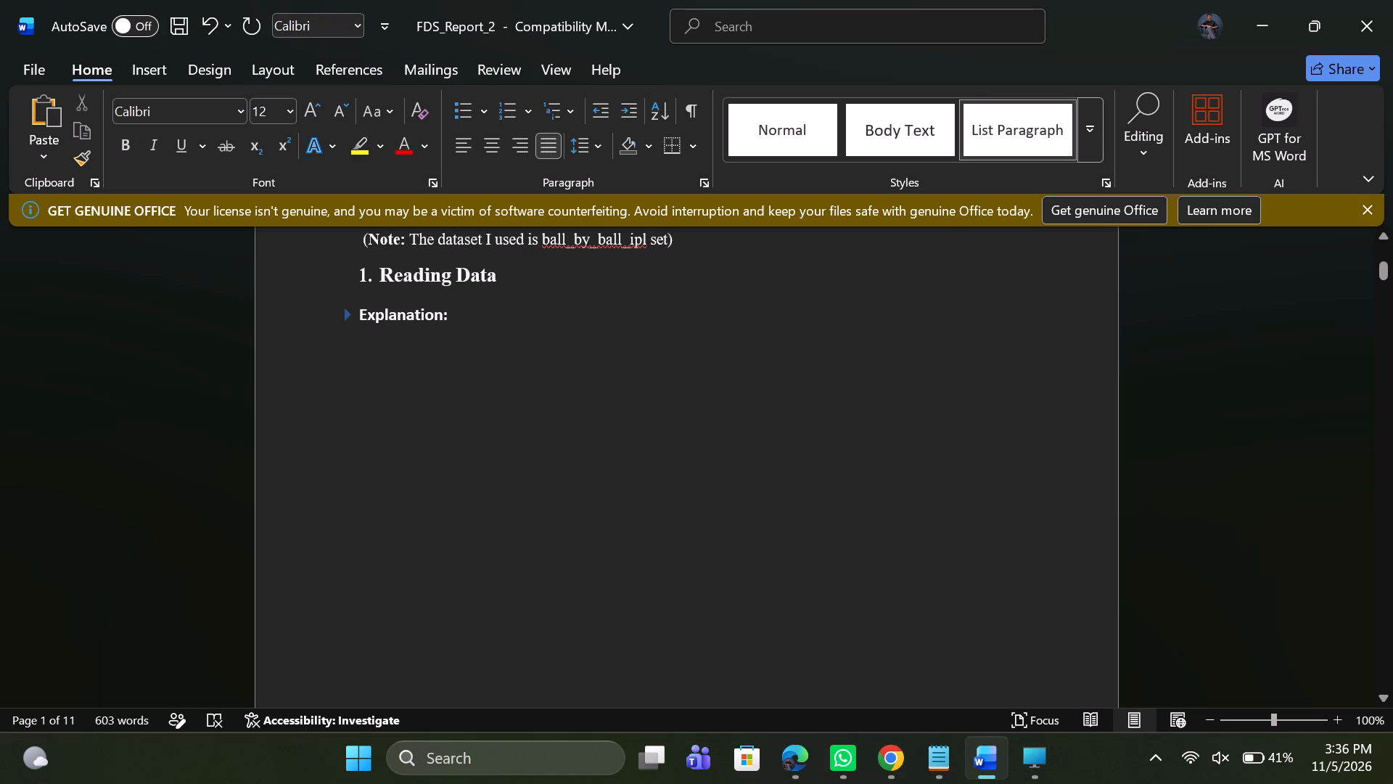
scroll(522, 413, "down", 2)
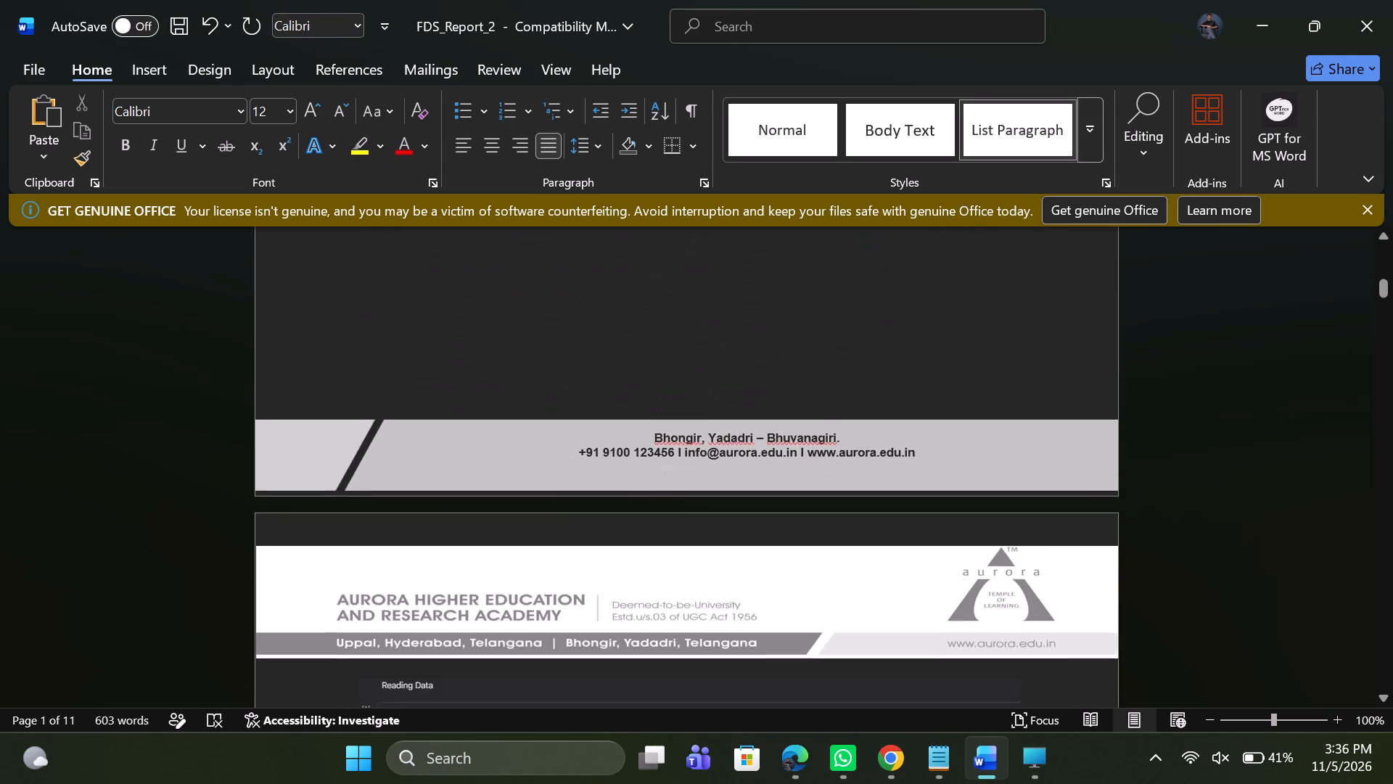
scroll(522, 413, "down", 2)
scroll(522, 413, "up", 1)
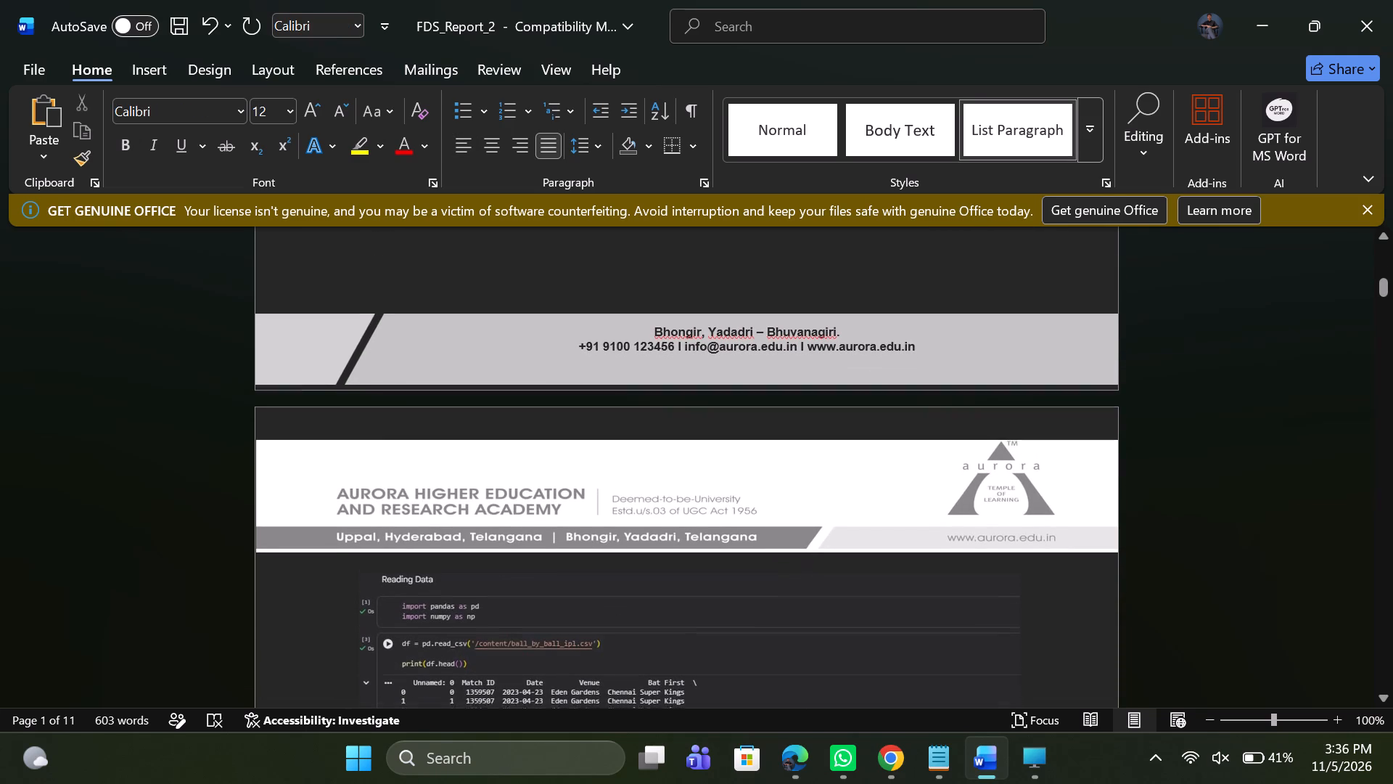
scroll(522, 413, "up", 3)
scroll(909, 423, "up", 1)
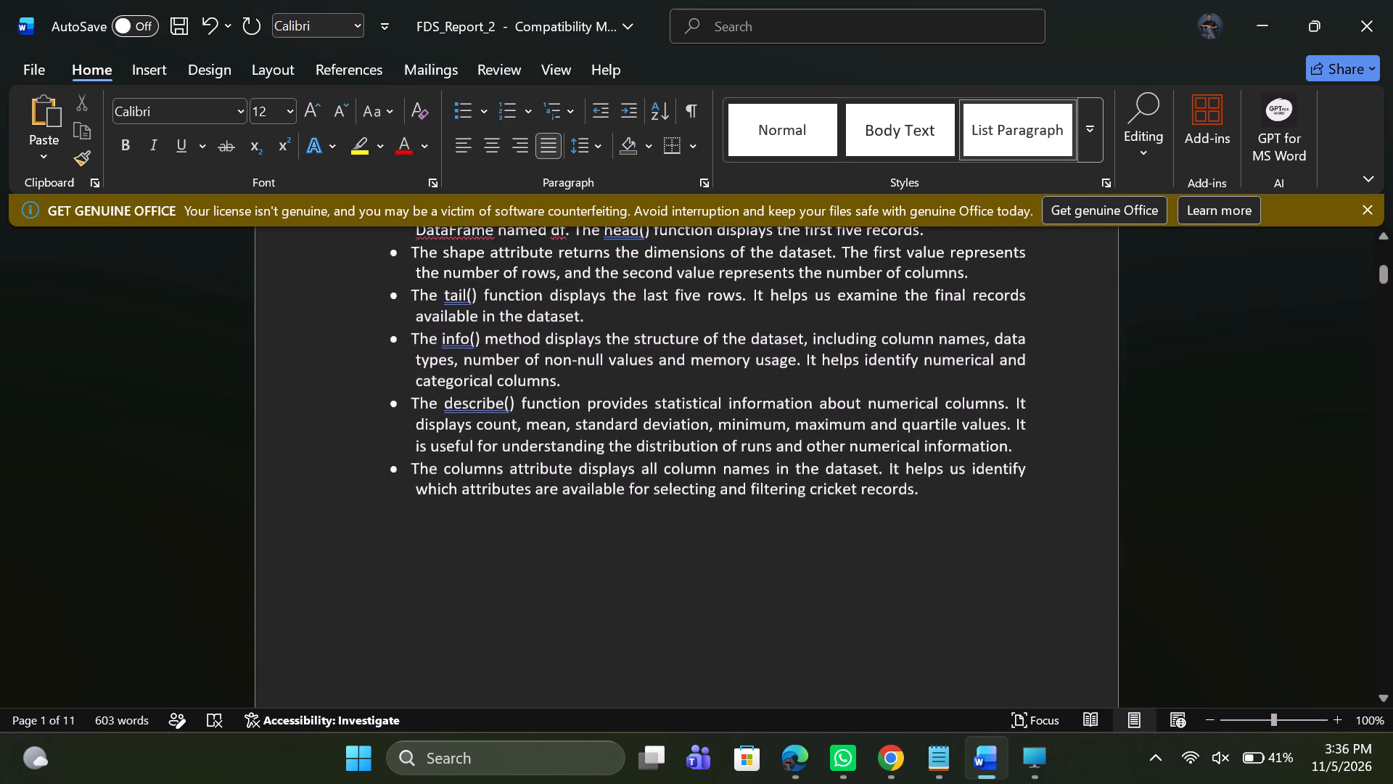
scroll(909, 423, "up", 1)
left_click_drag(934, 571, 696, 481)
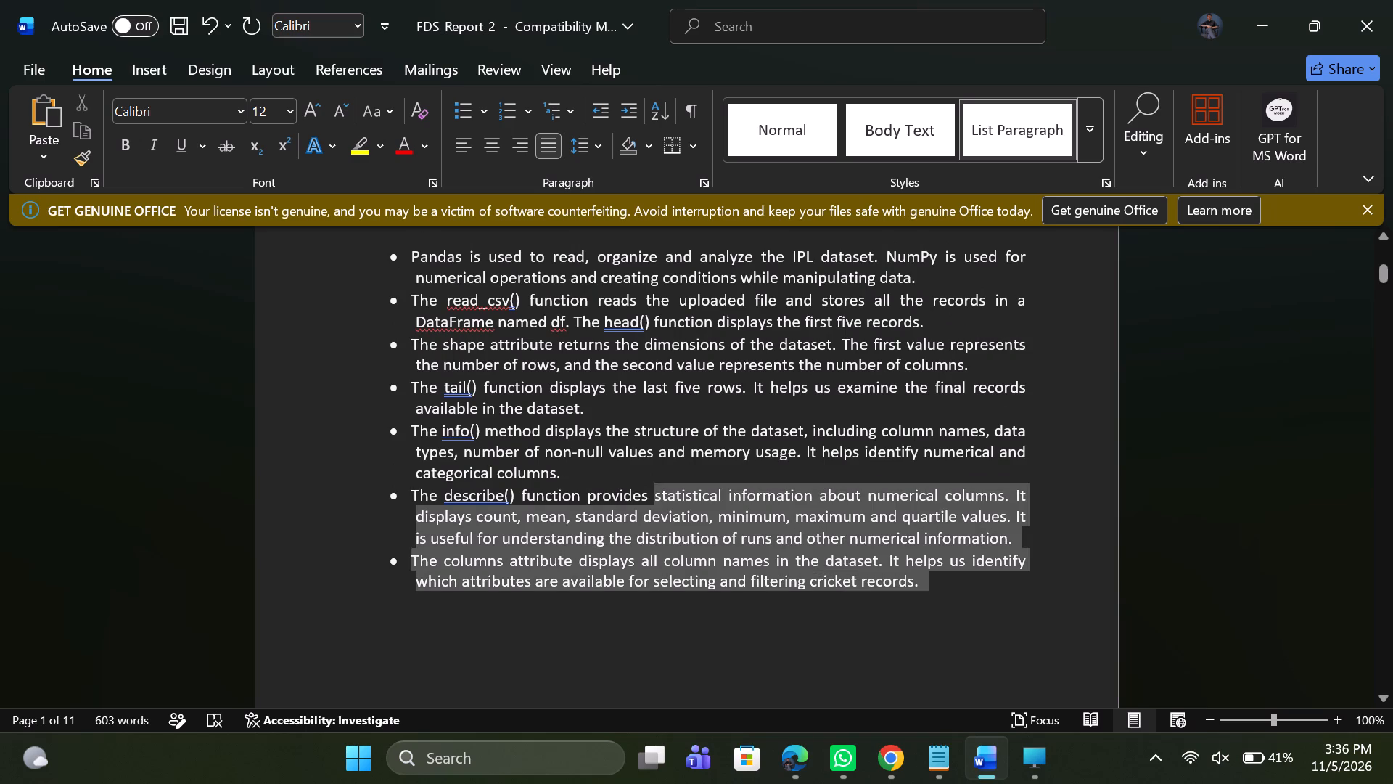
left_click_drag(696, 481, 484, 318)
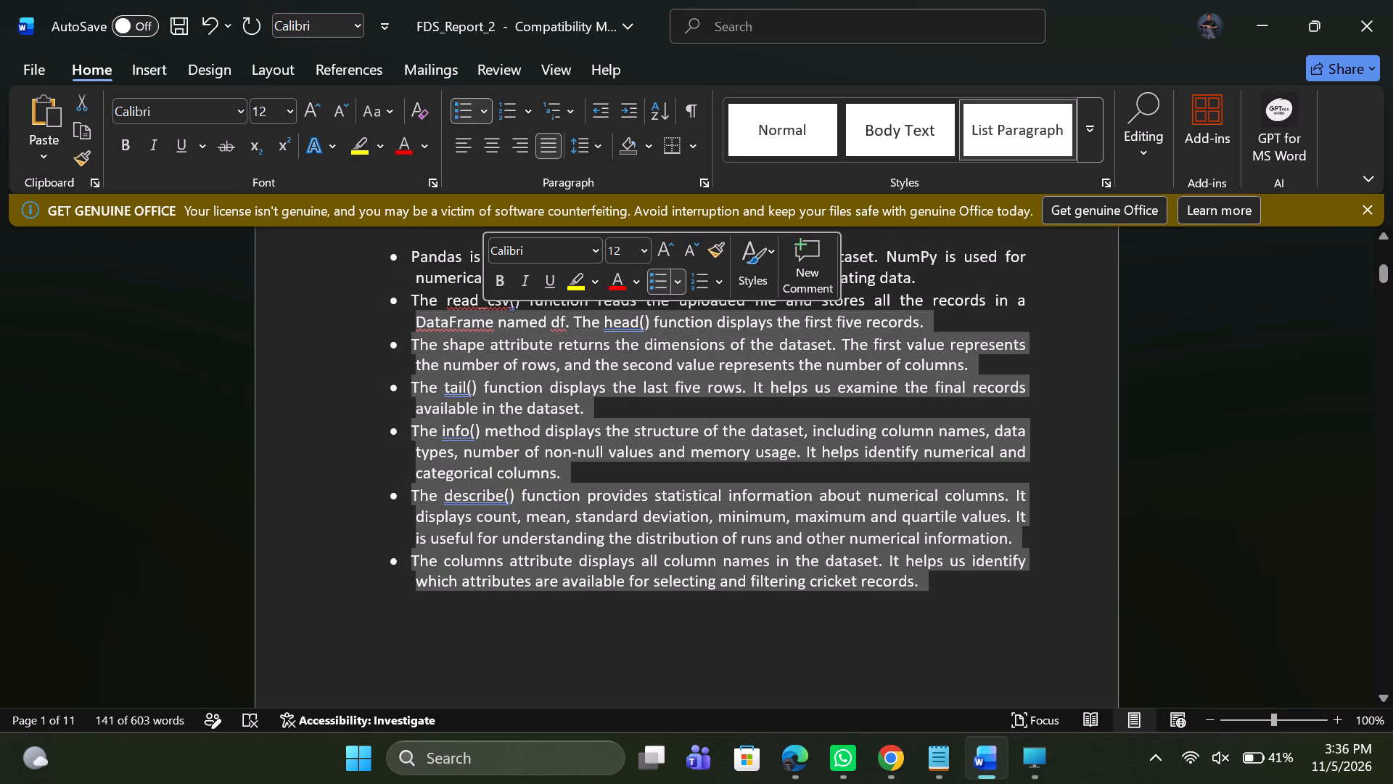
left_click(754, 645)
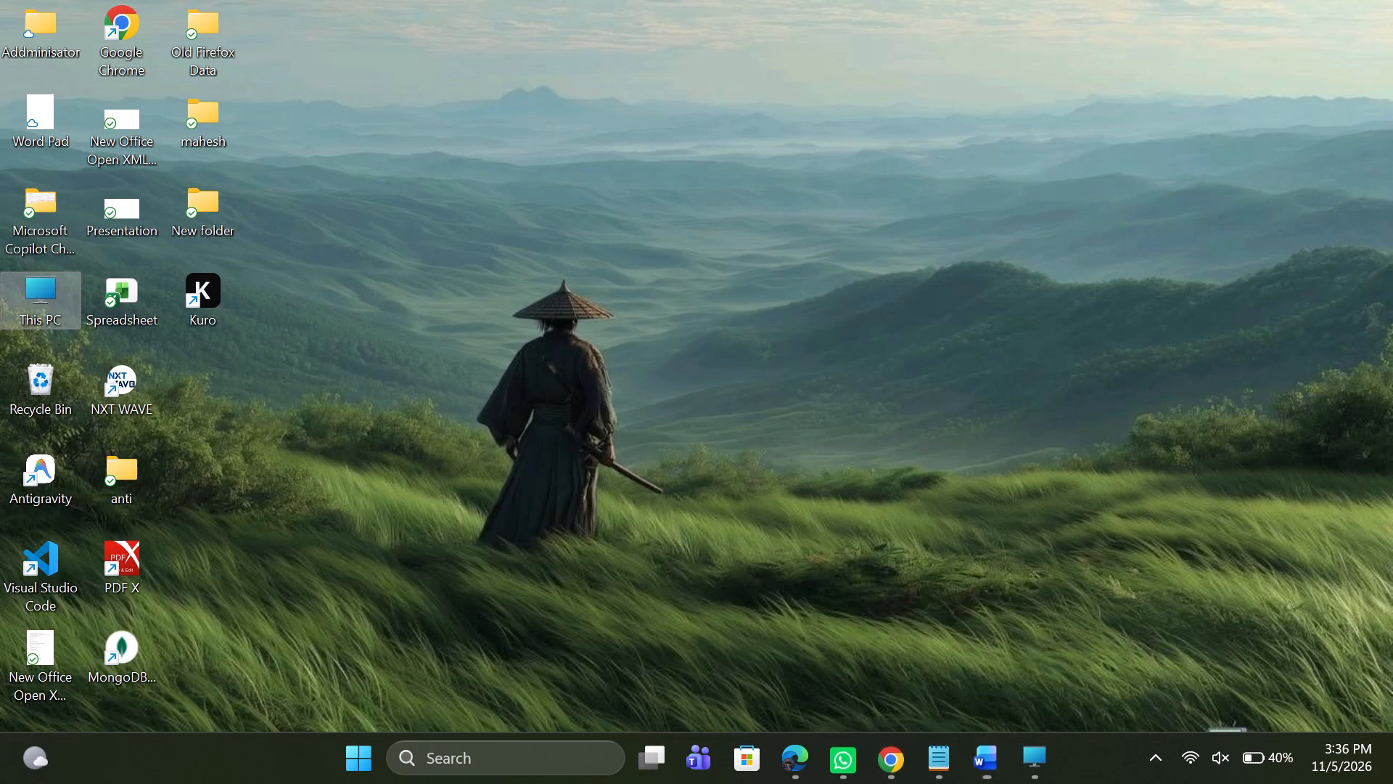
Open the Assignement 1 Word document from the Fundamentals of ds folder inside T2.
left_click(43, 290)
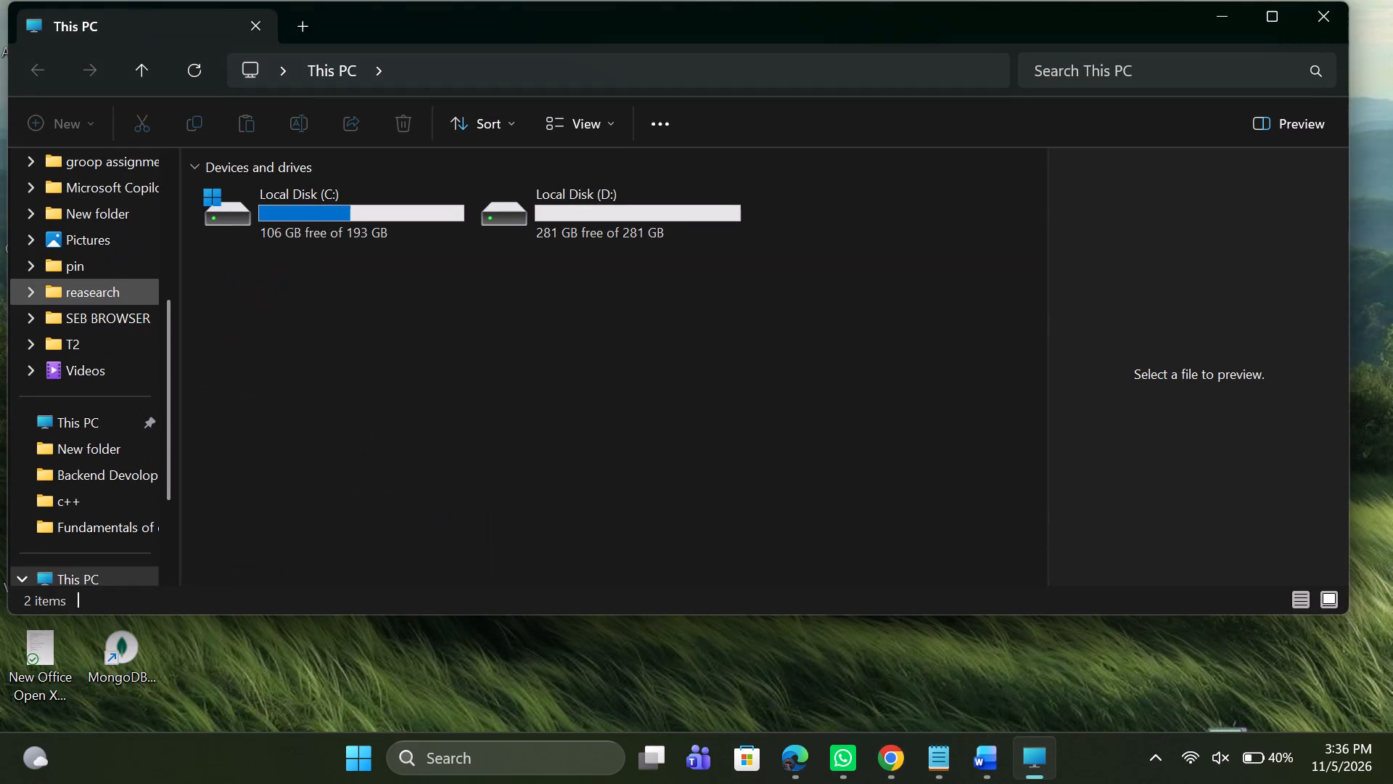
left_click(65, 337)
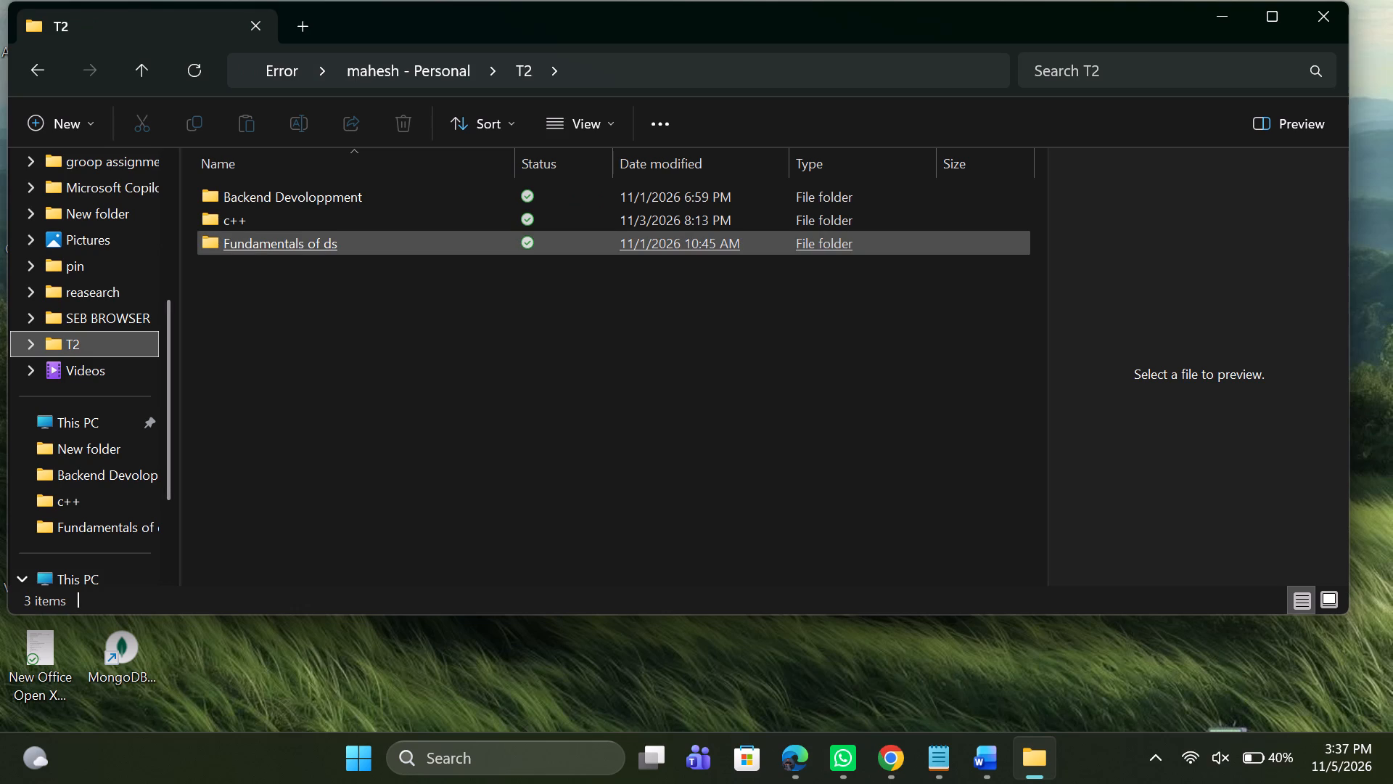
left_click(235, 240)
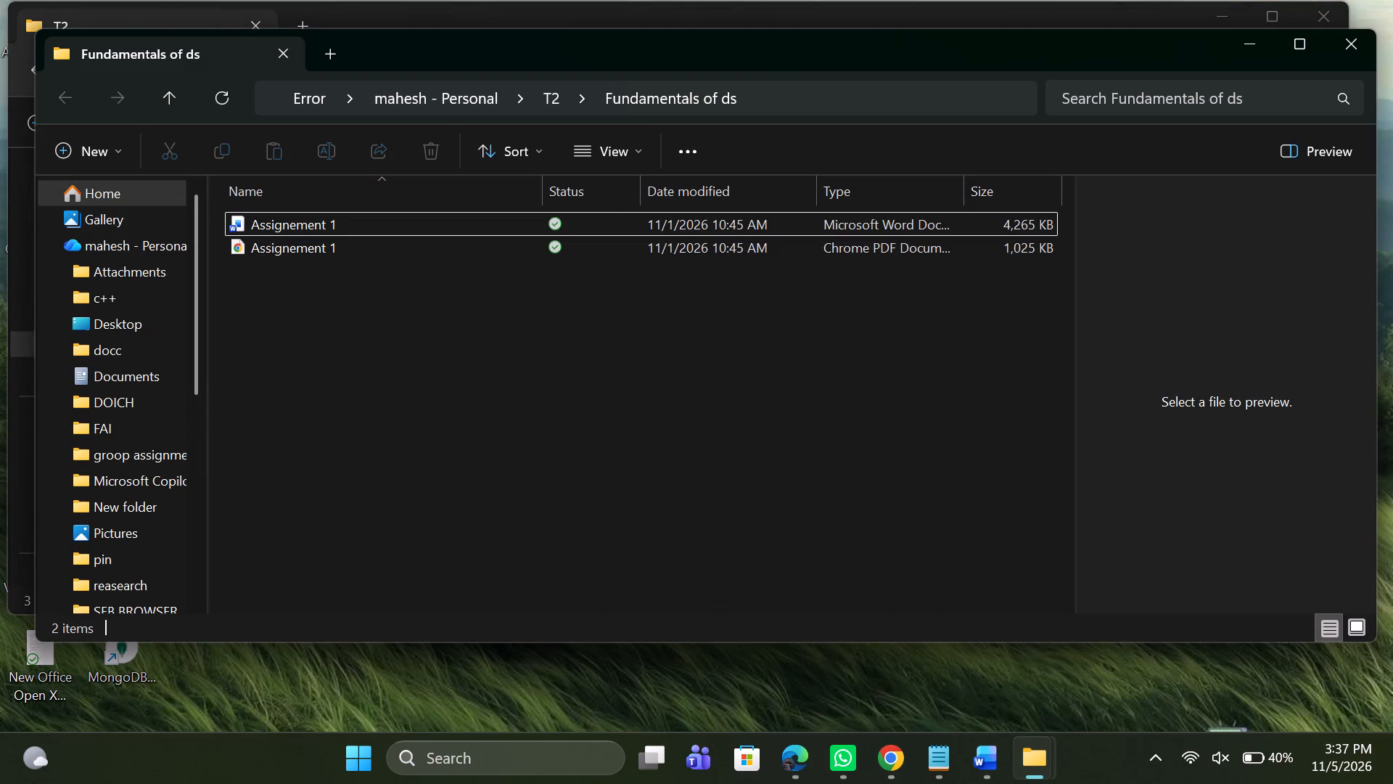
left_click(1299, 42)
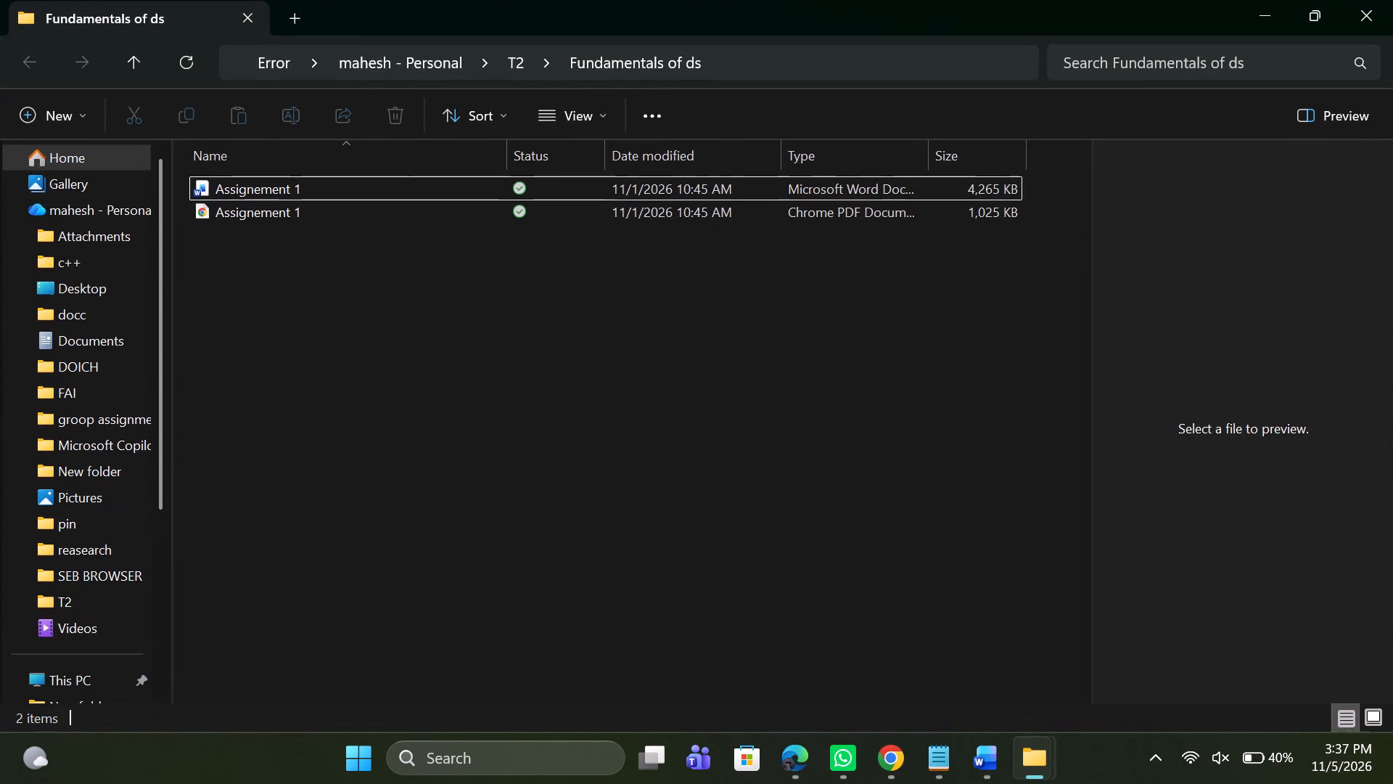
left_click(437, 186)
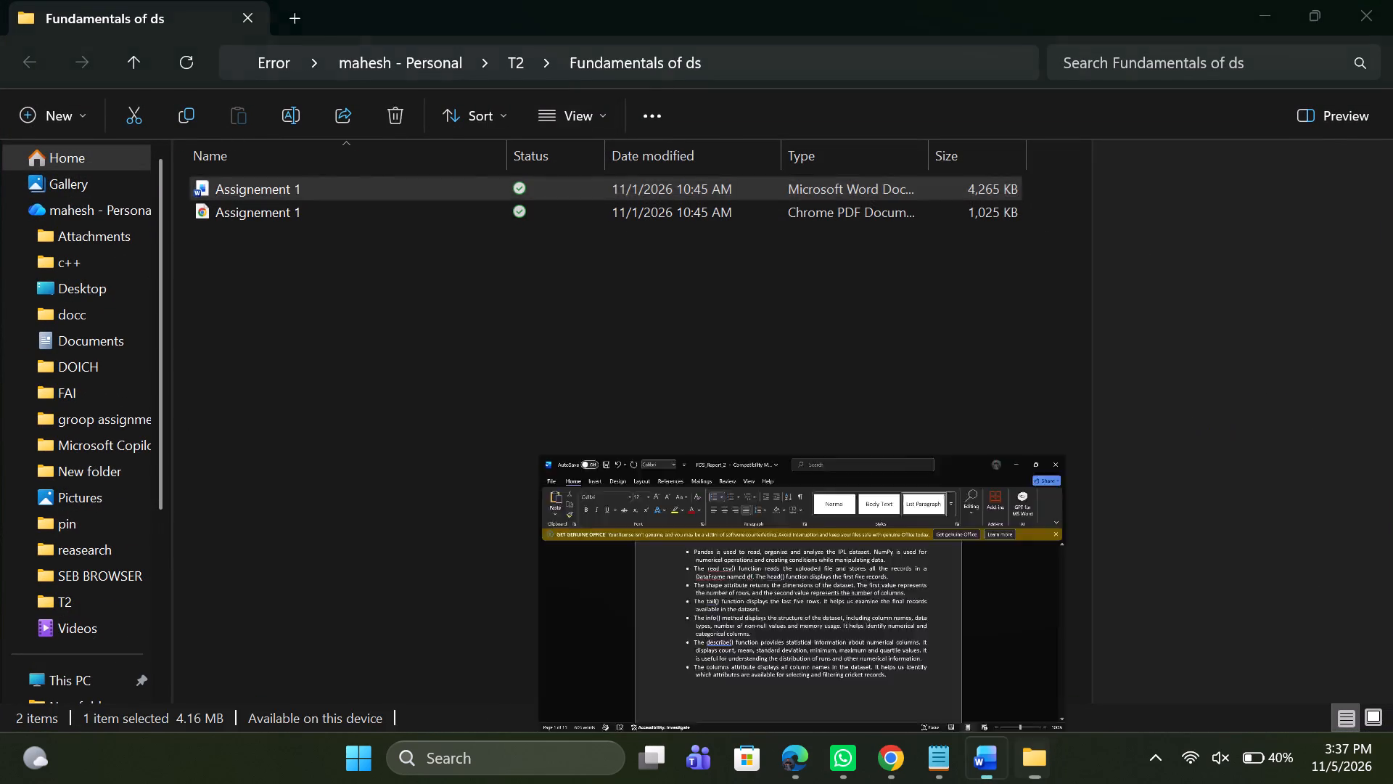
Update the assessment table on the first page with the name Lab - 2 and the submission date 05-11-2026.
scroll(563, 431, "up", 2)
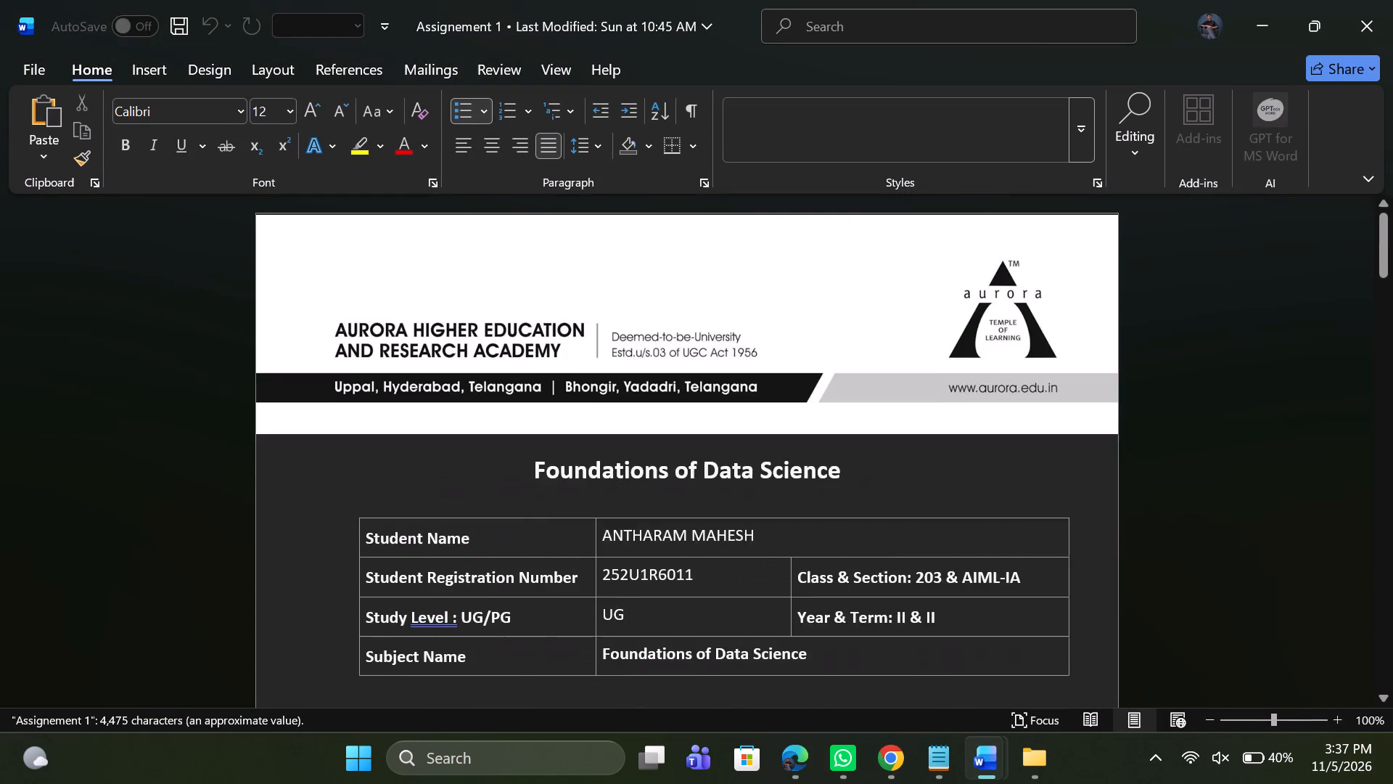
scroll(563, 431, "down", 1)
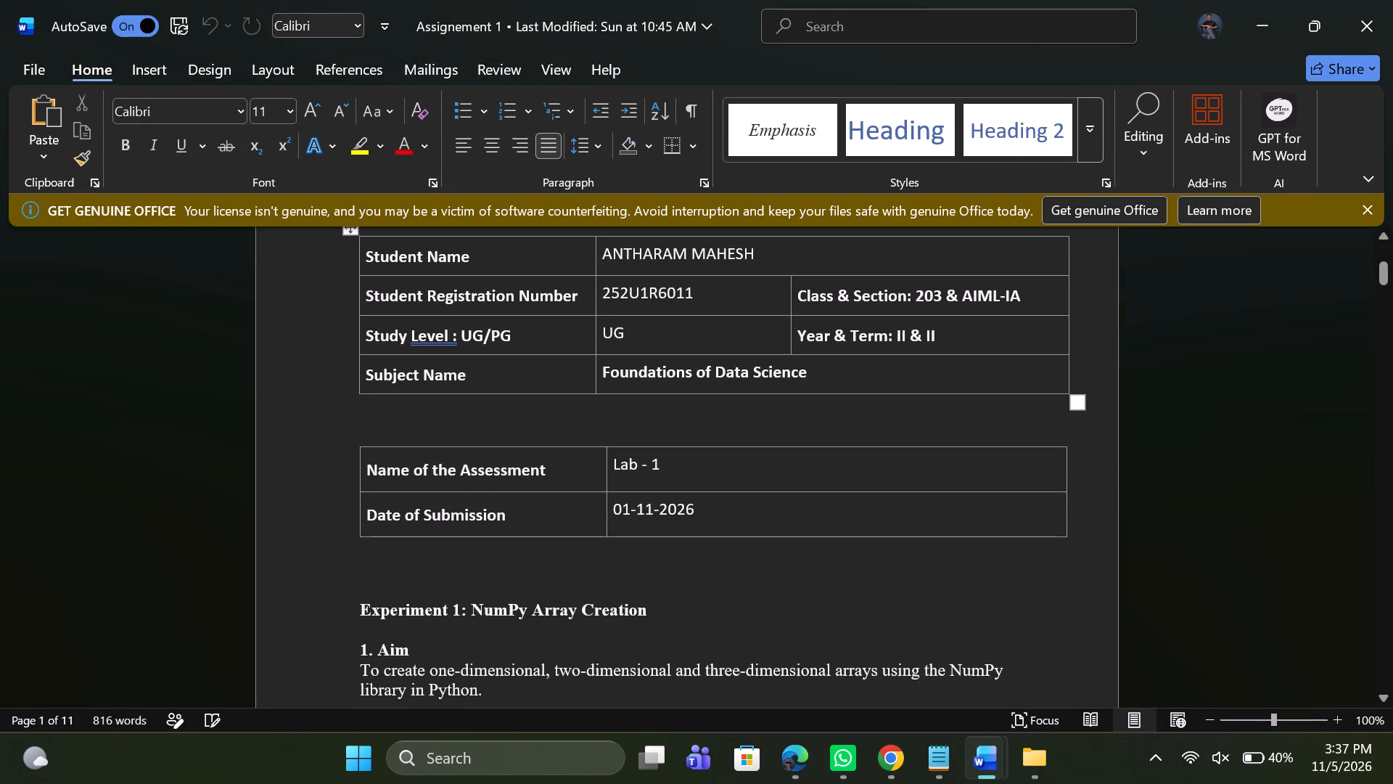
left_click(710, 473)
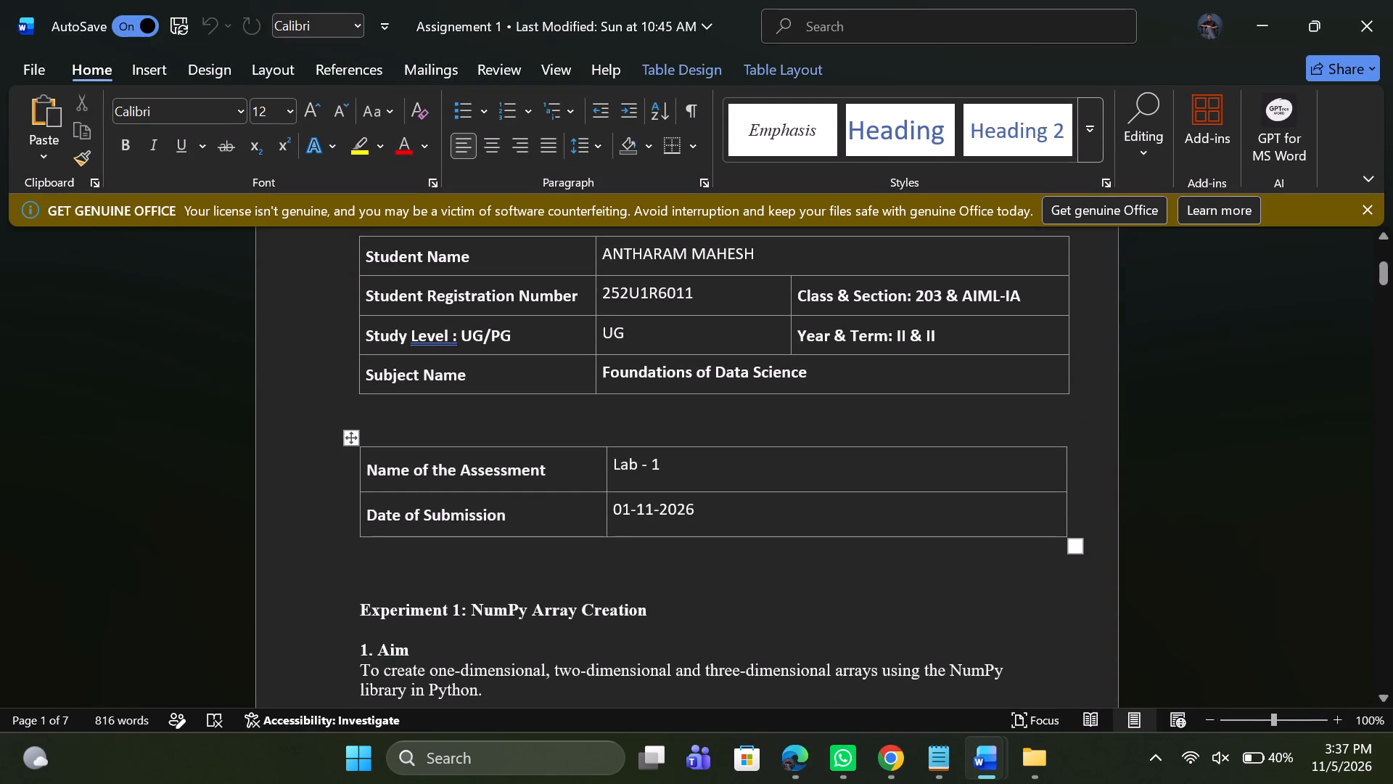
key("BackSpace")
key("2")
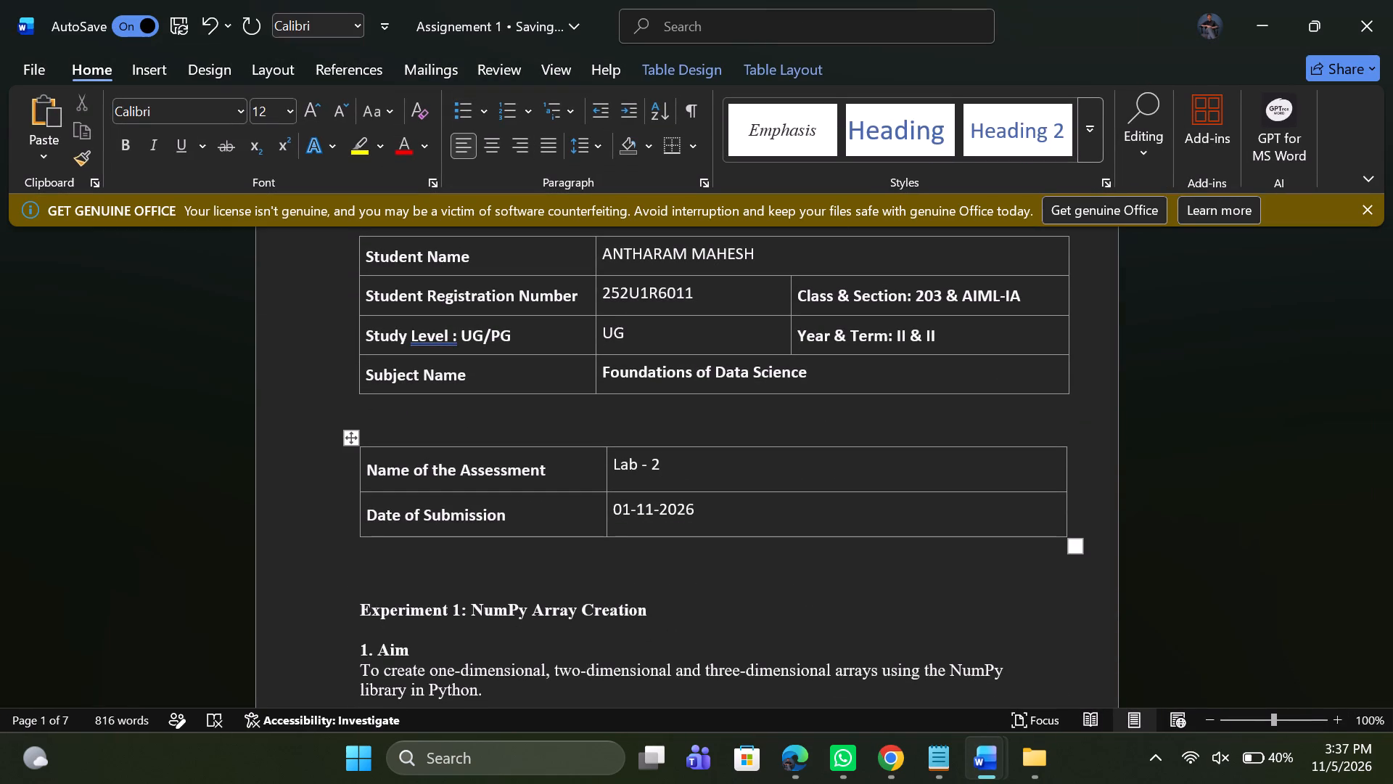
left_click(632, 505)
key("BackSpace")
key("5")
Copy the entire Experiment 1: NumPy Array Creation section, from its heading through its Result paragraph.
scroll(632, 505, "down", 1)
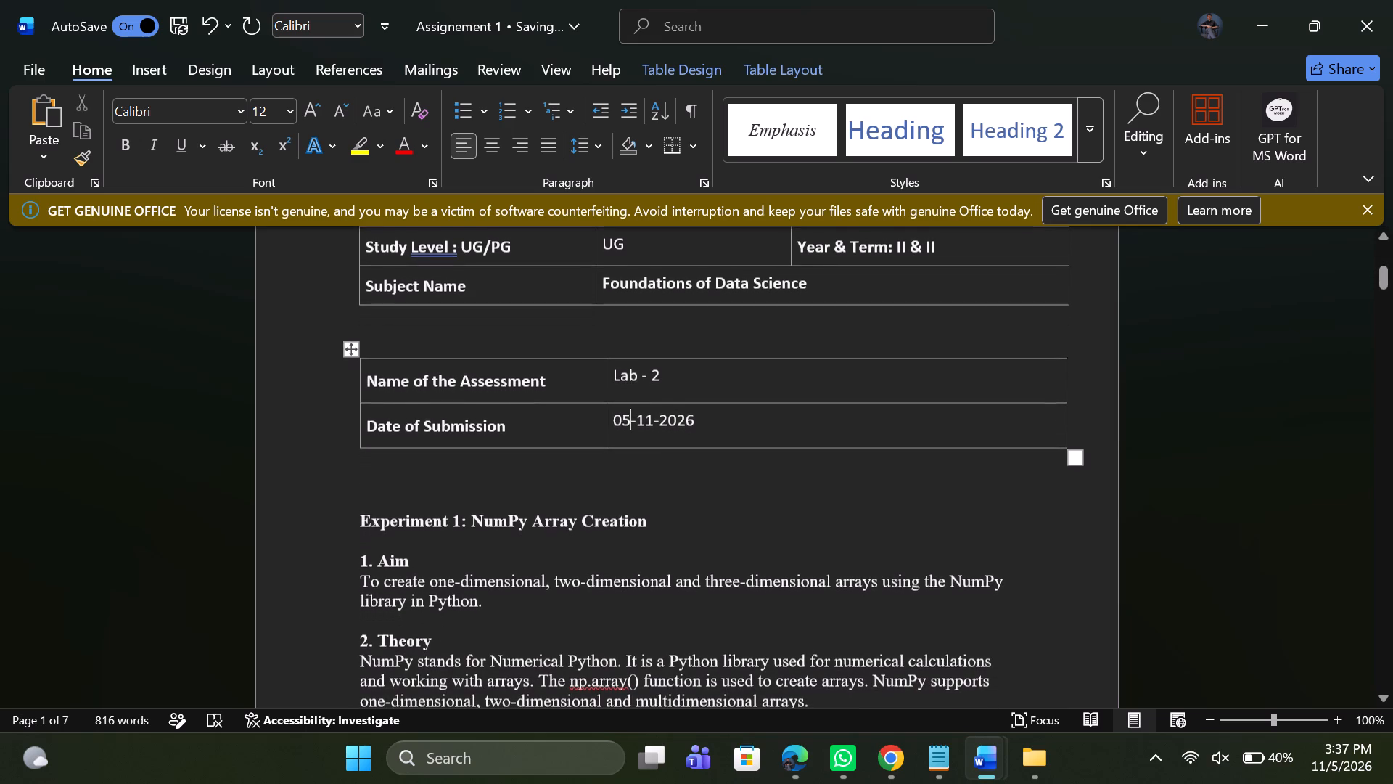
scroll(632, 505, "down", 3)
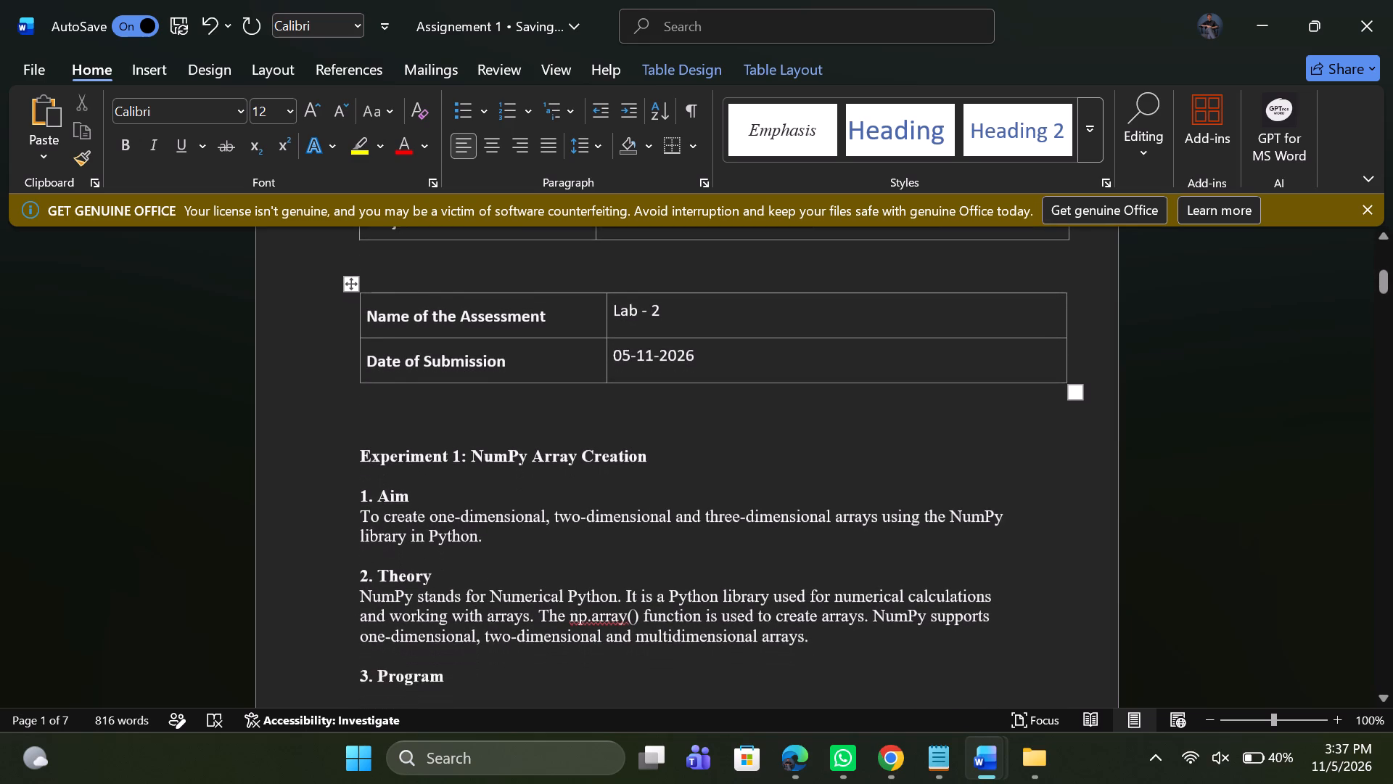
scroll(632, 505, "down", 2)
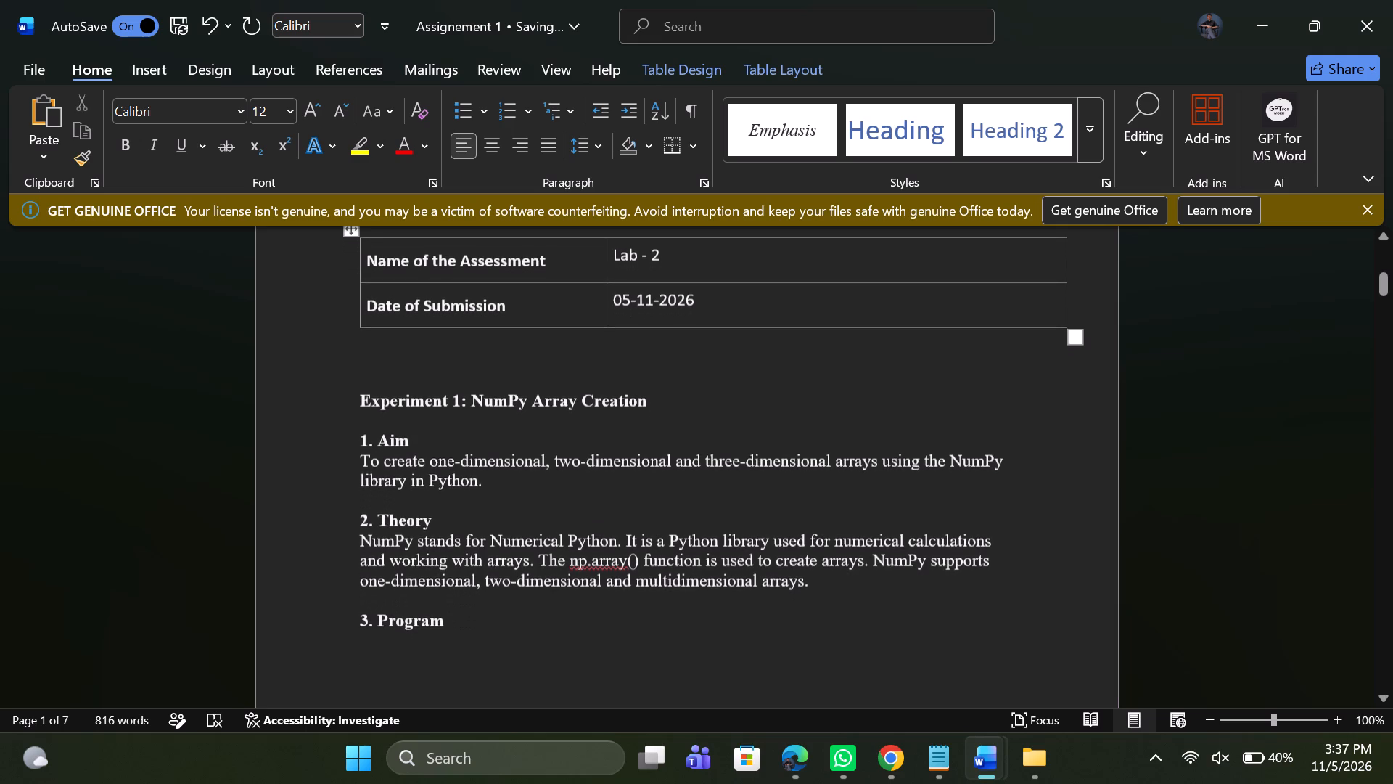
left_click_drag(353, 391, 423, 486)
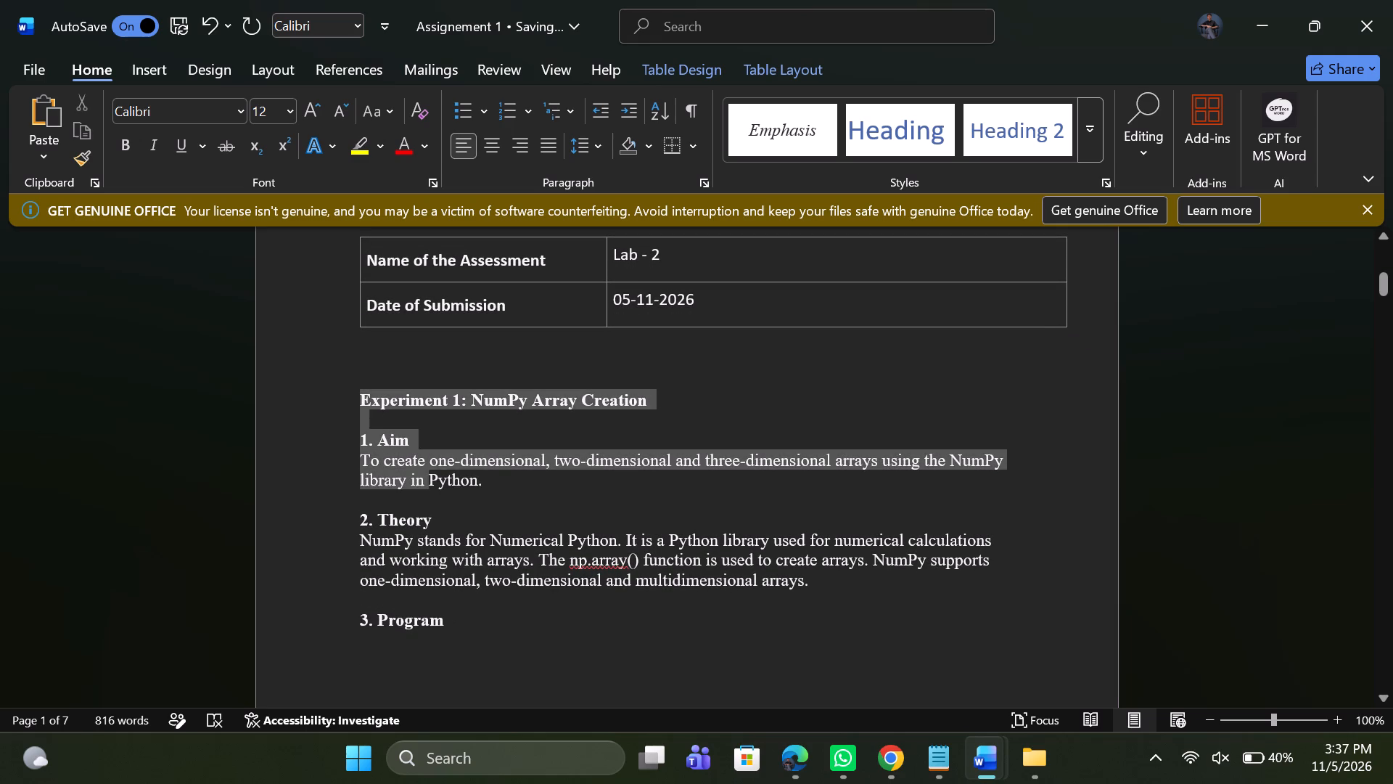
left_click_drag(423, 486, 588, 627)
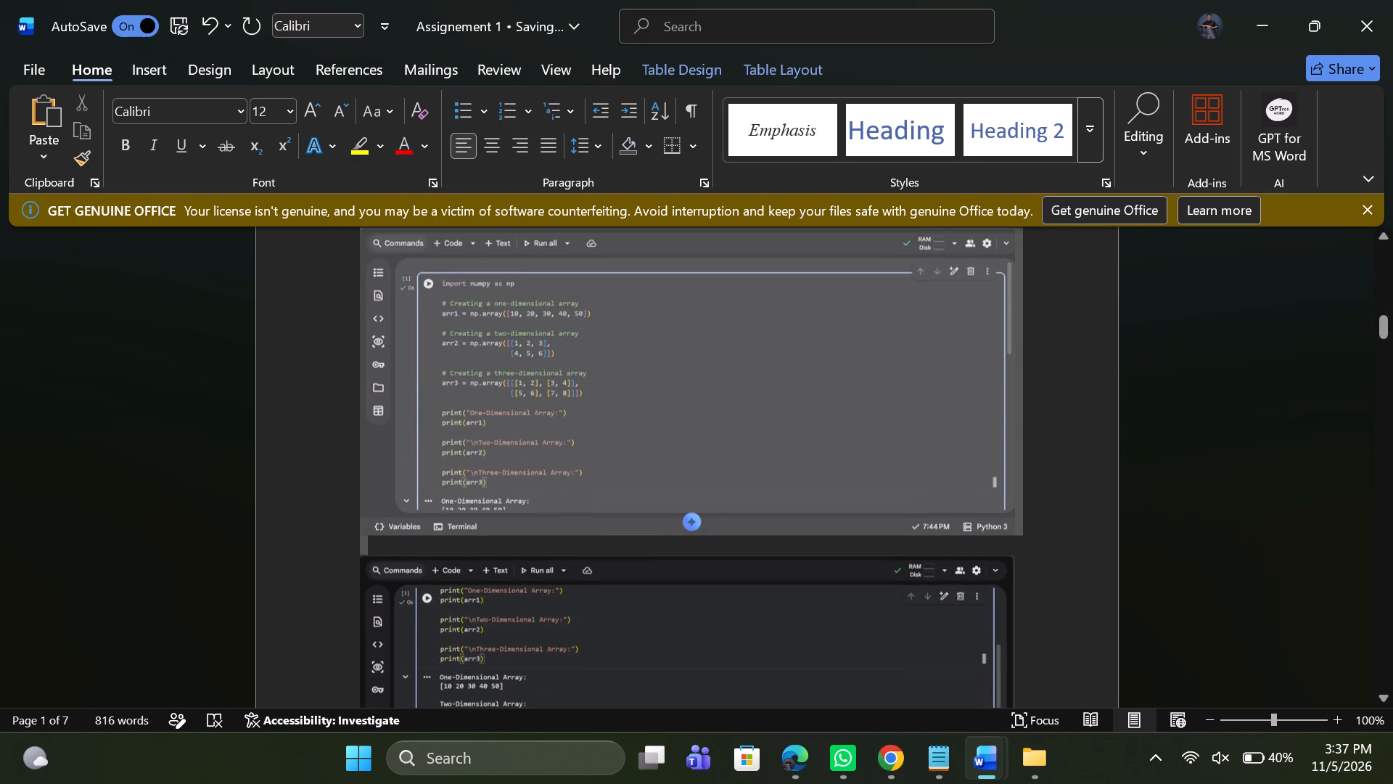
left_click_drag(588, 627, 631, 576)
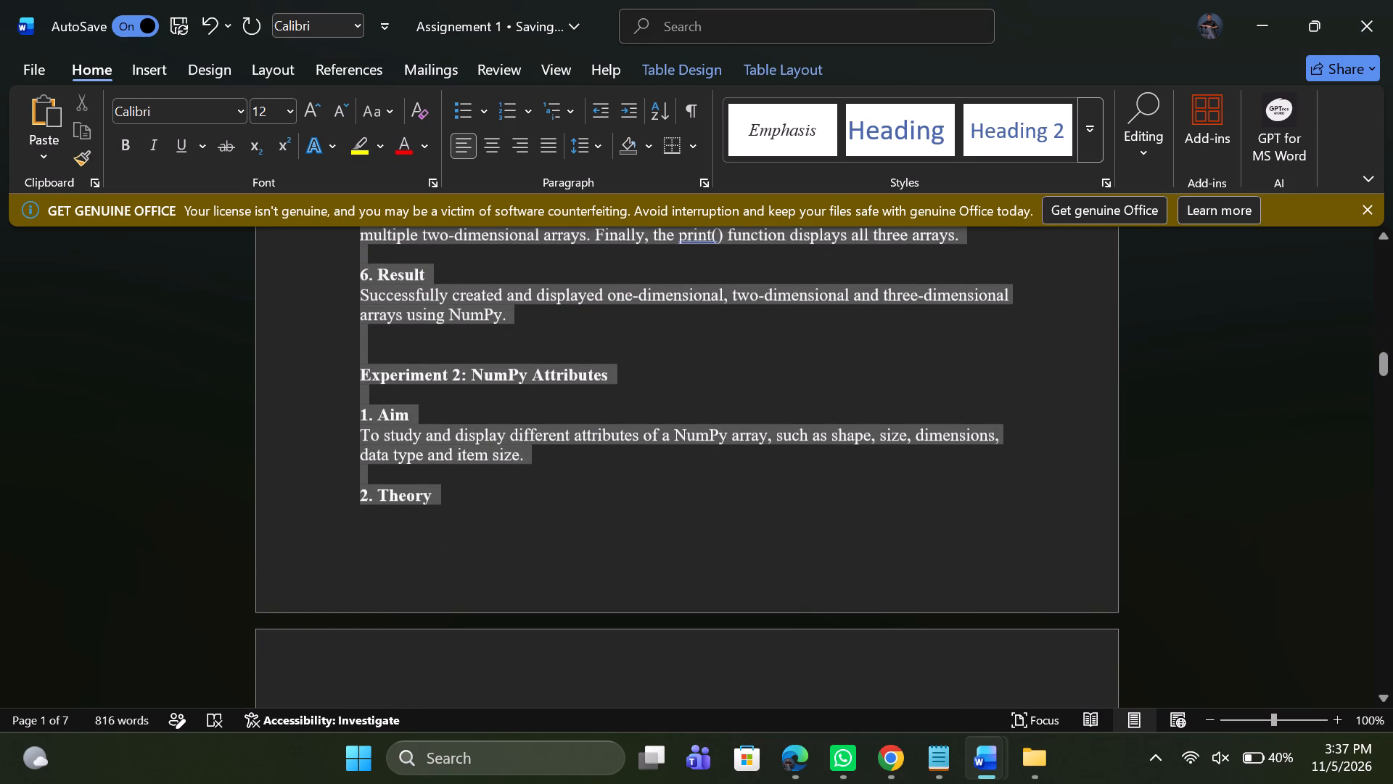
left_click_drag(631, 576, 506, 338)
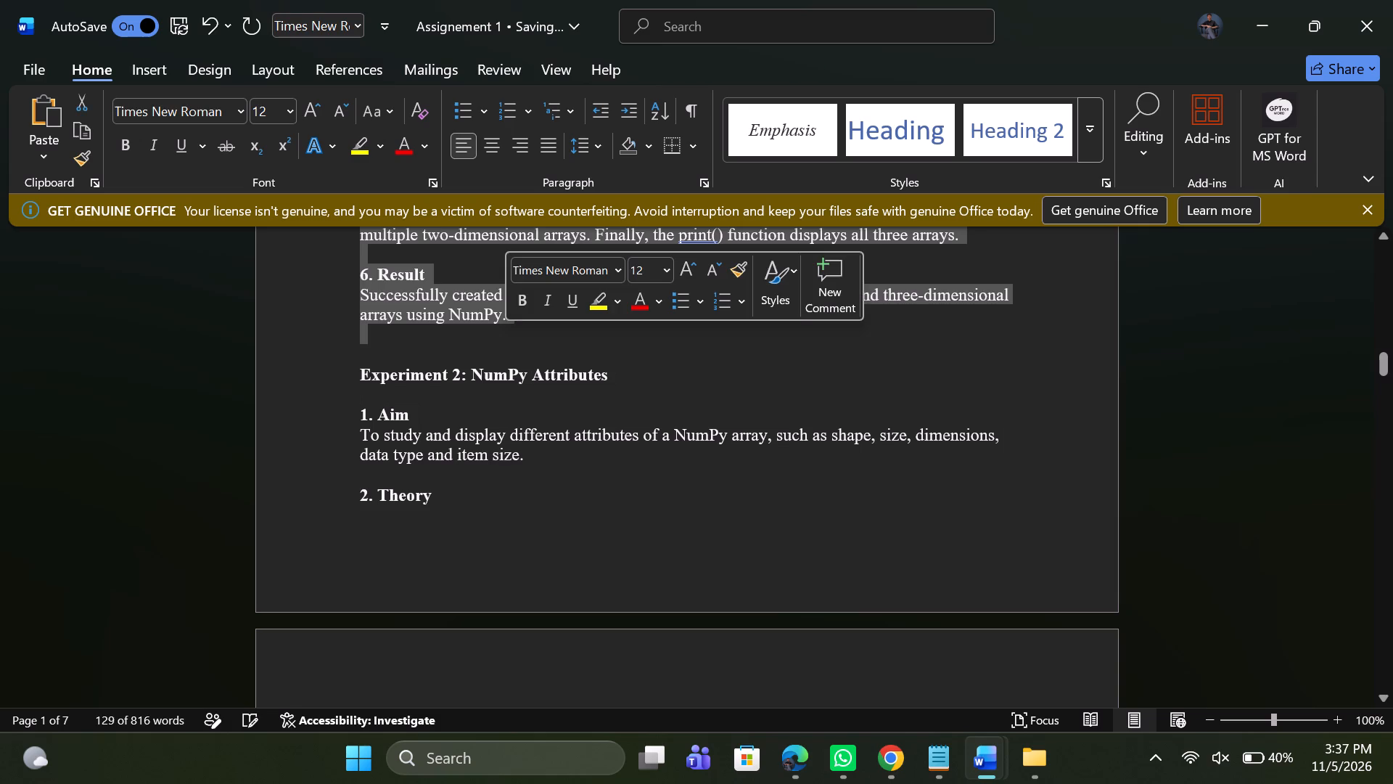
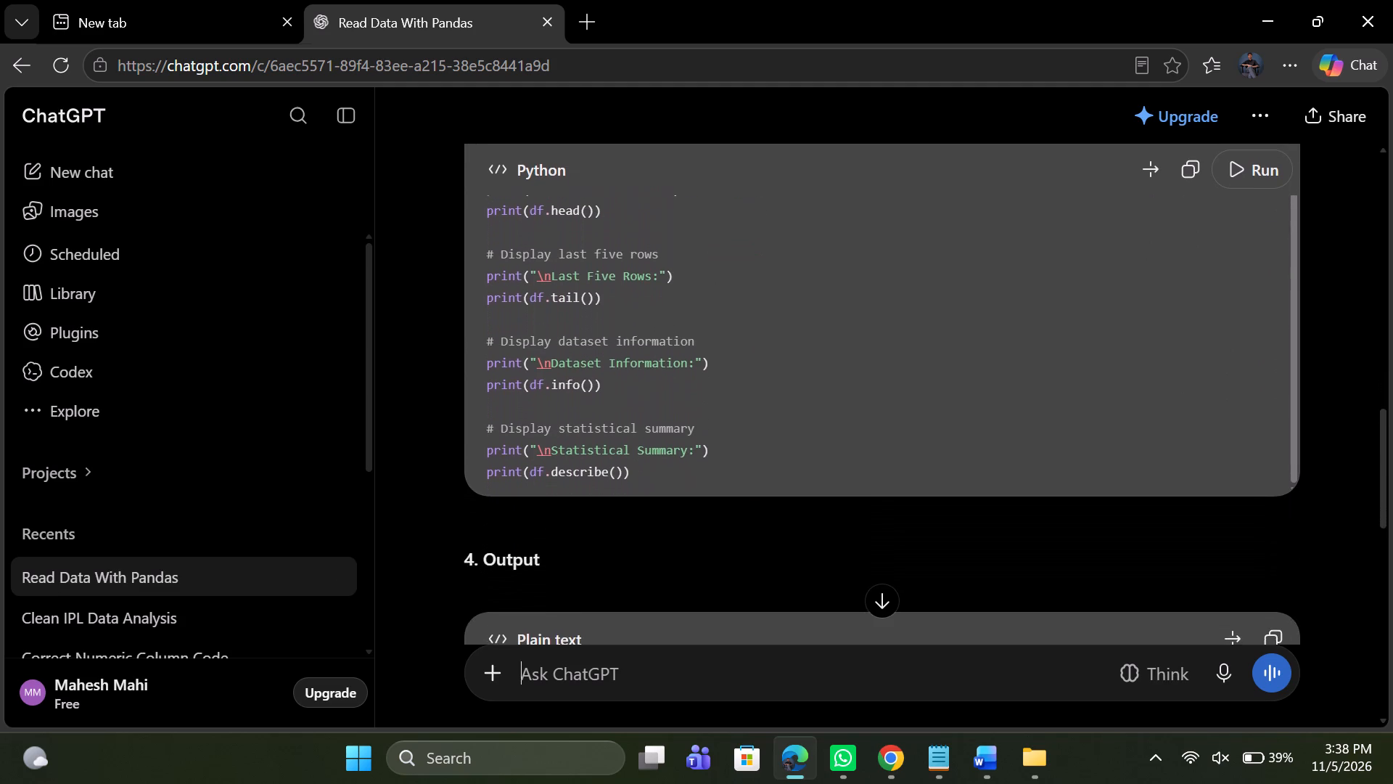
scroll(955, 470, "down", 6)
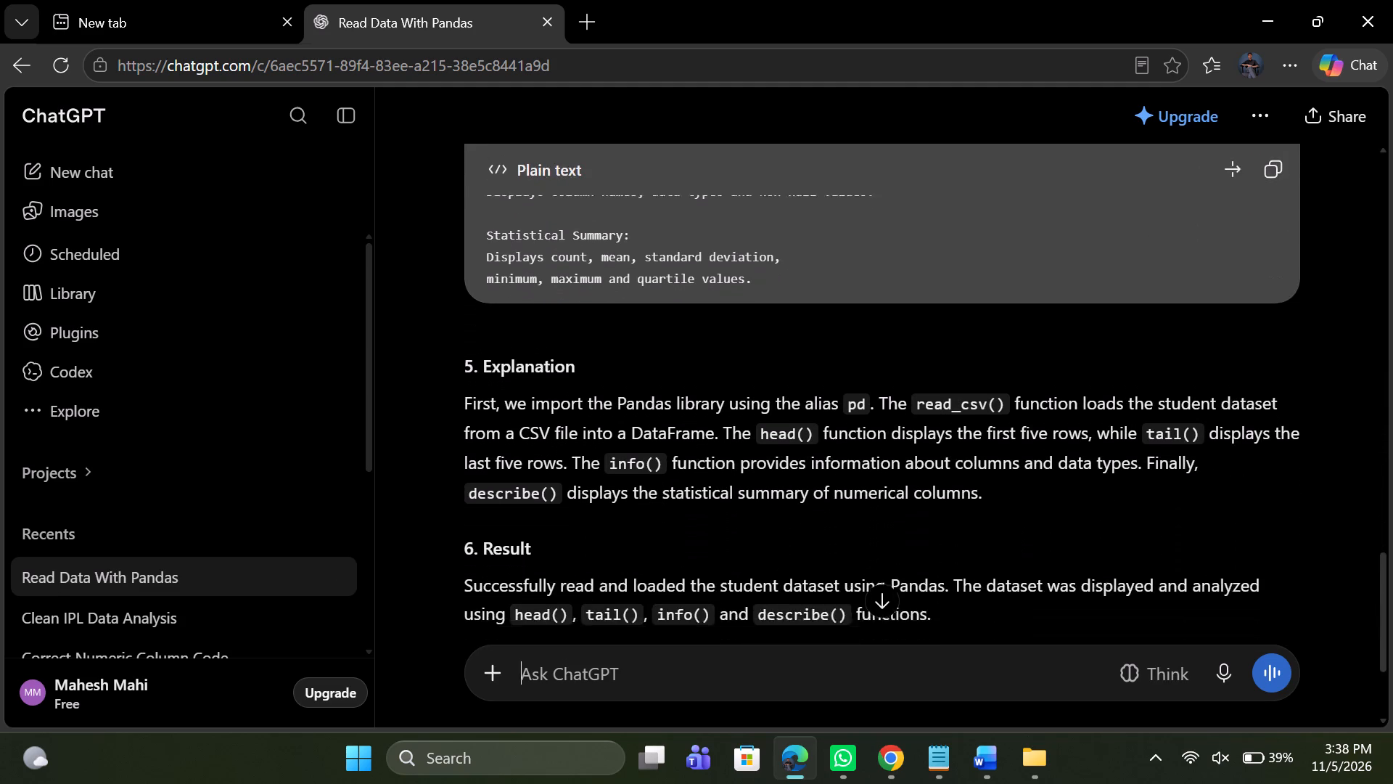
scroll(955, 470, "down", 3)
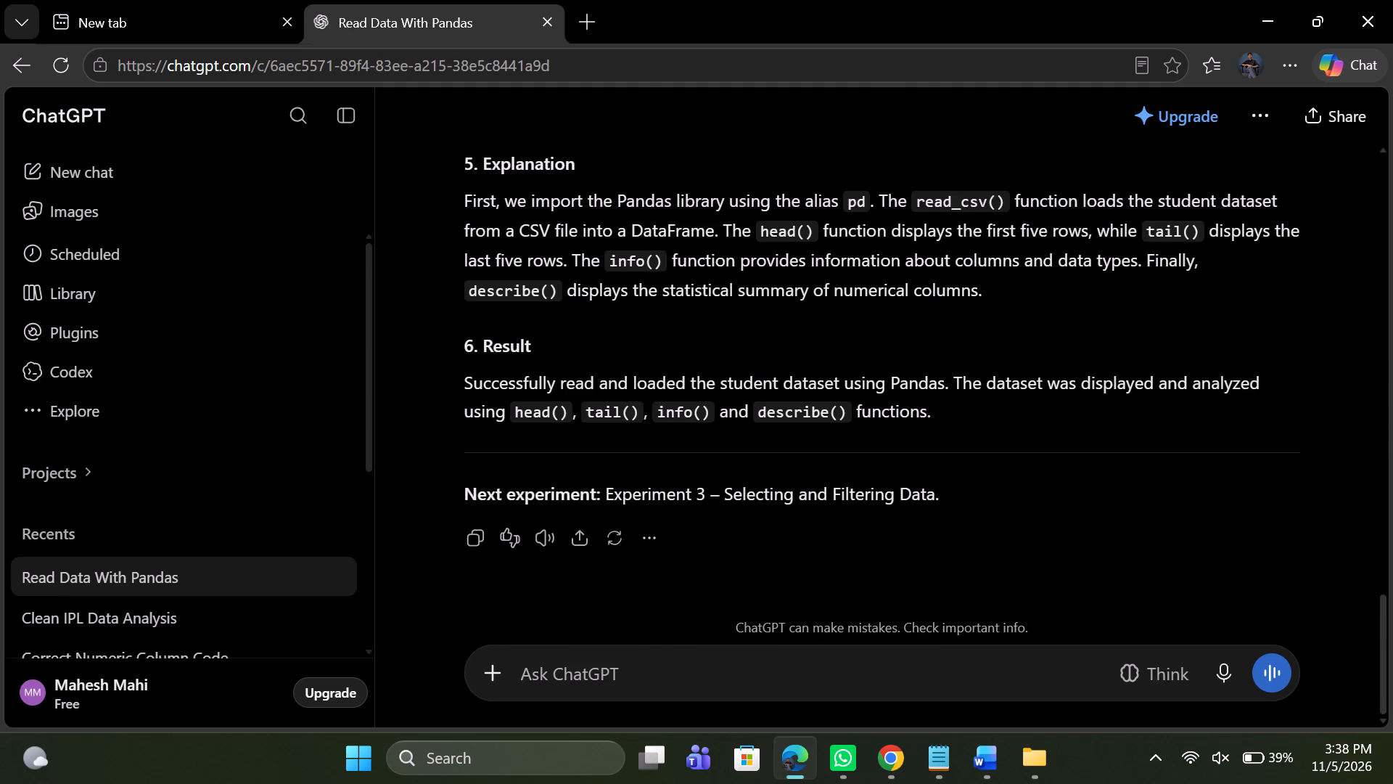
left_click(477, 542)
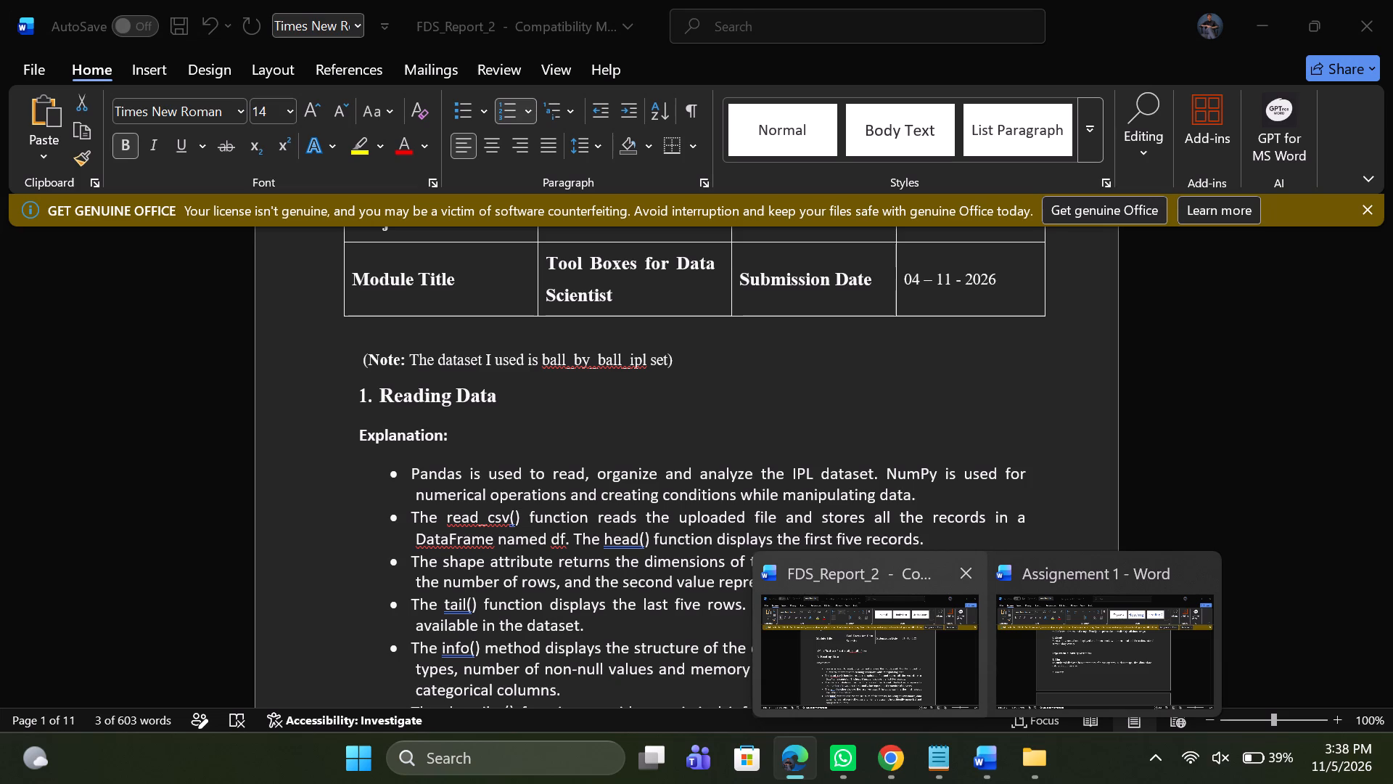
In the FDS_Report_2 Word document, delete the Explanation heading and all its bullets under 1. Reading Data, leaving blank space there.
left_click(871, 681)
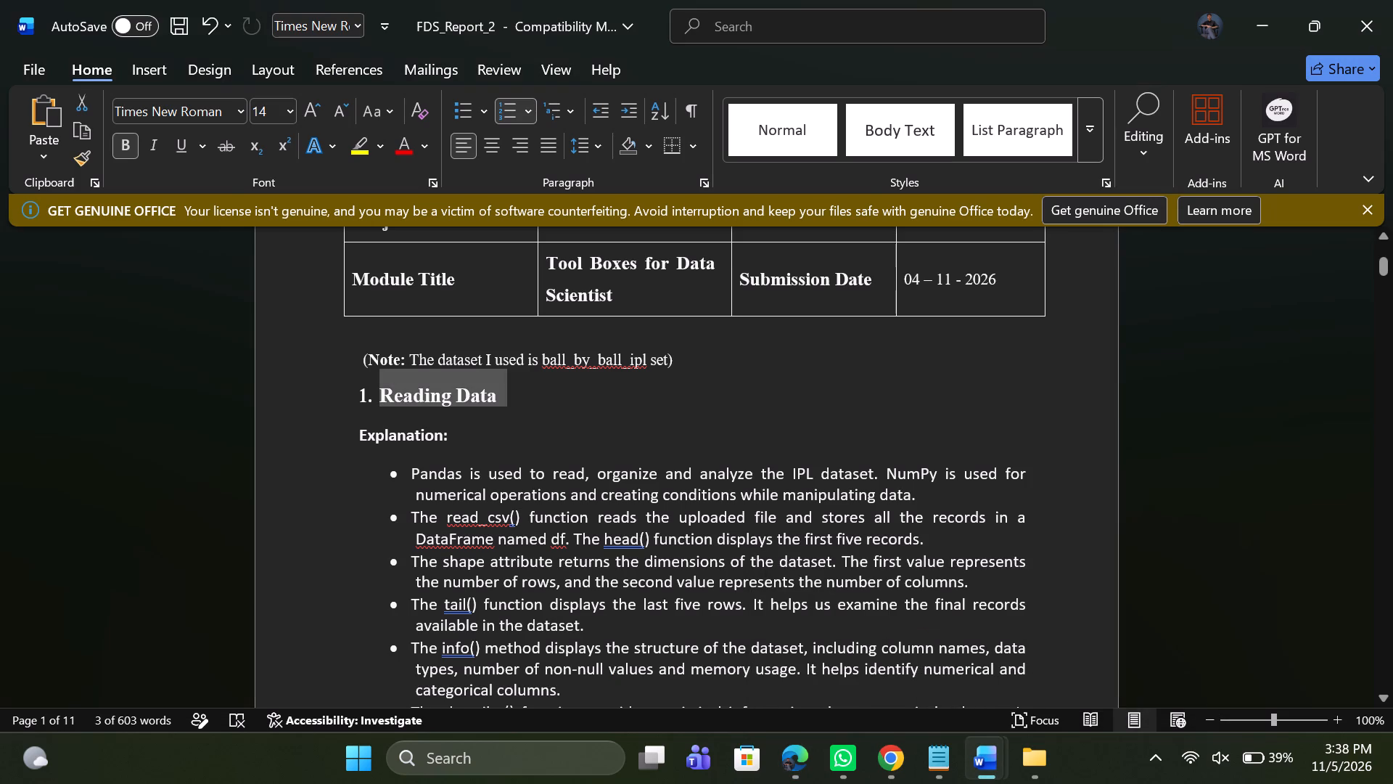
left_click(707, 608)
scroll(707, 608, "down", 2)
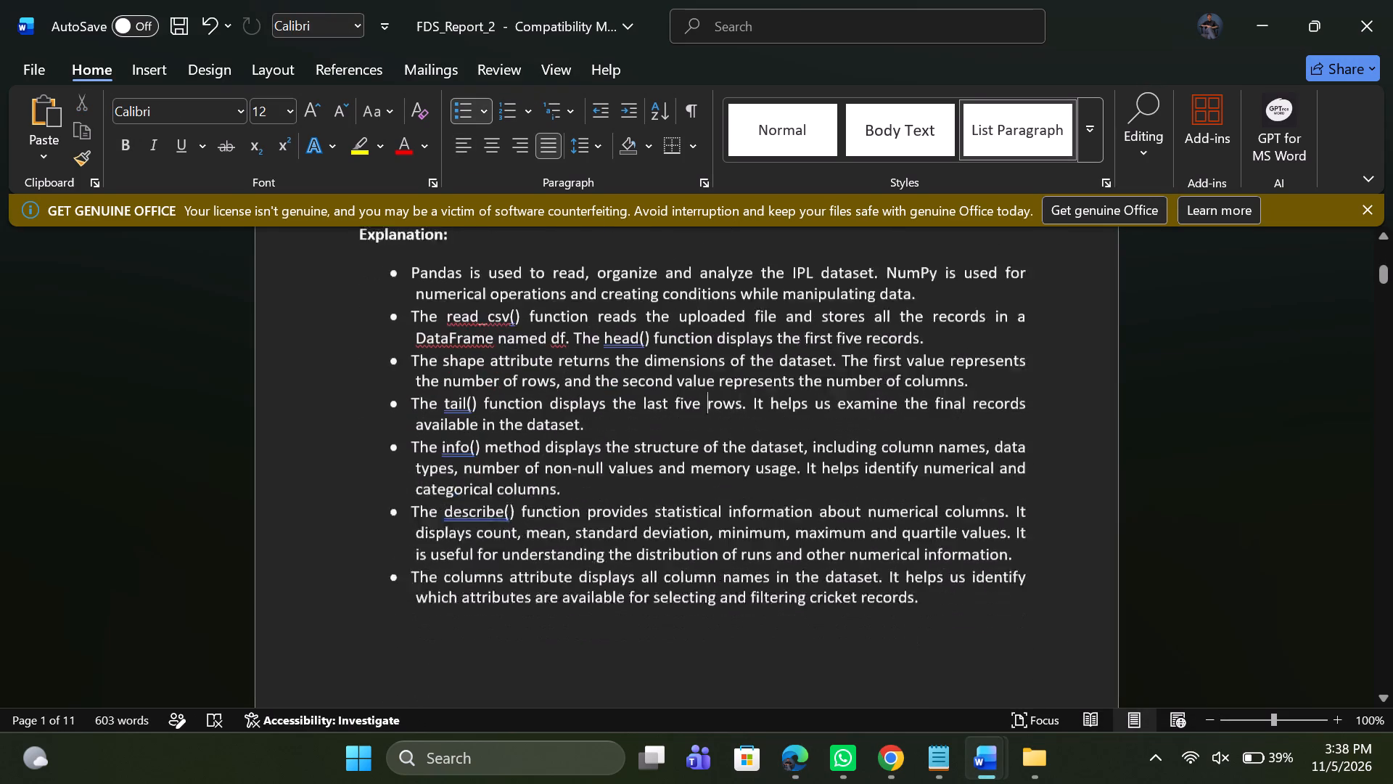
scroll(707, 608, "down", 2)
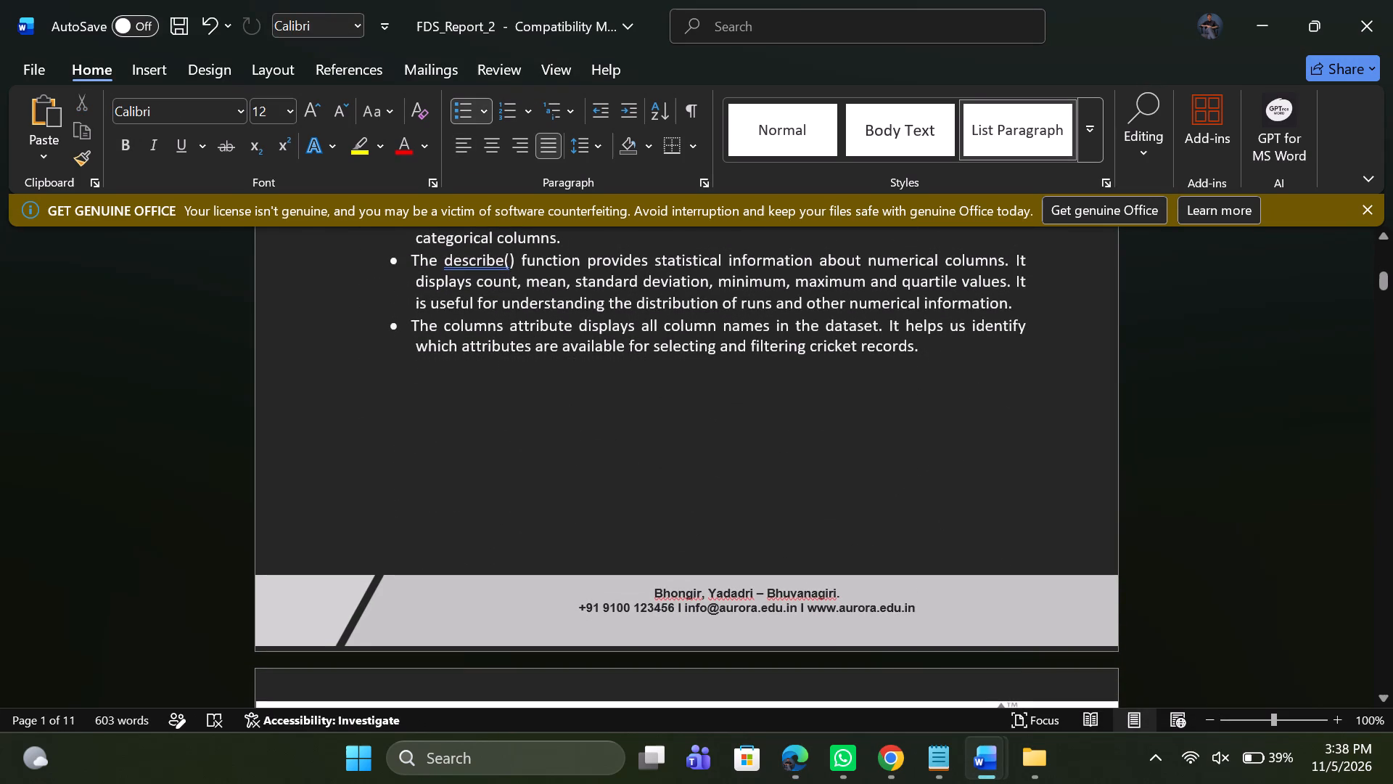
scroll(707, 608, "up", 1)
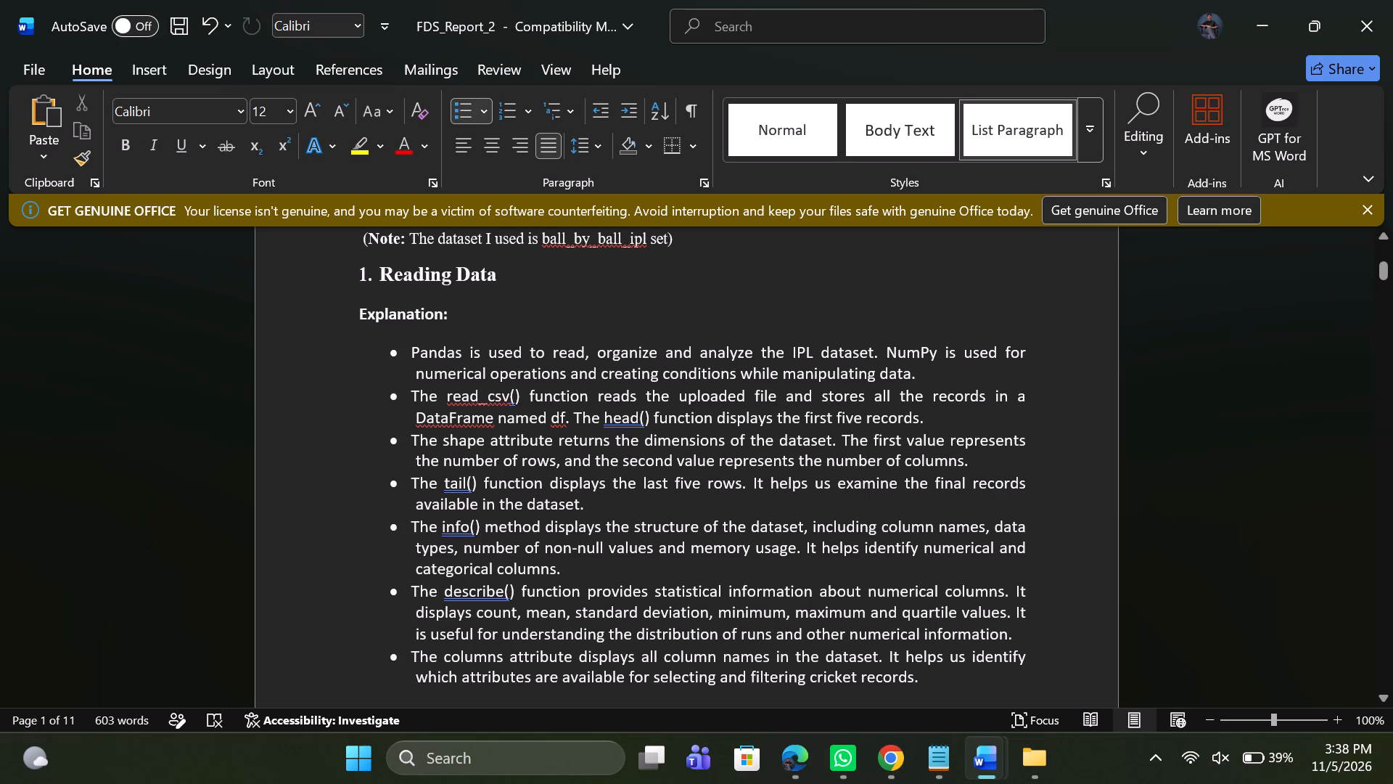
left_click_drag(932, 682, 353, 316)
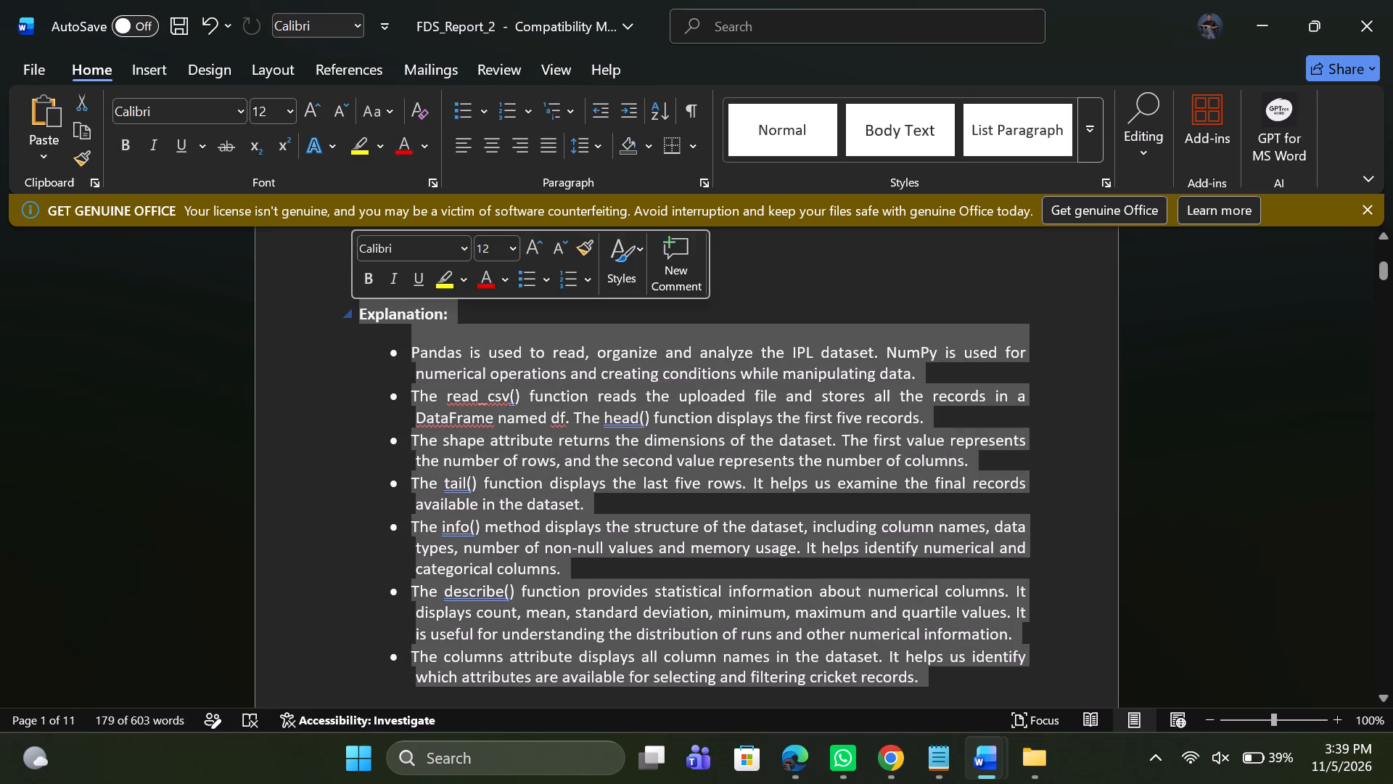
key("BackSpace")
key("Return")
key("Return")
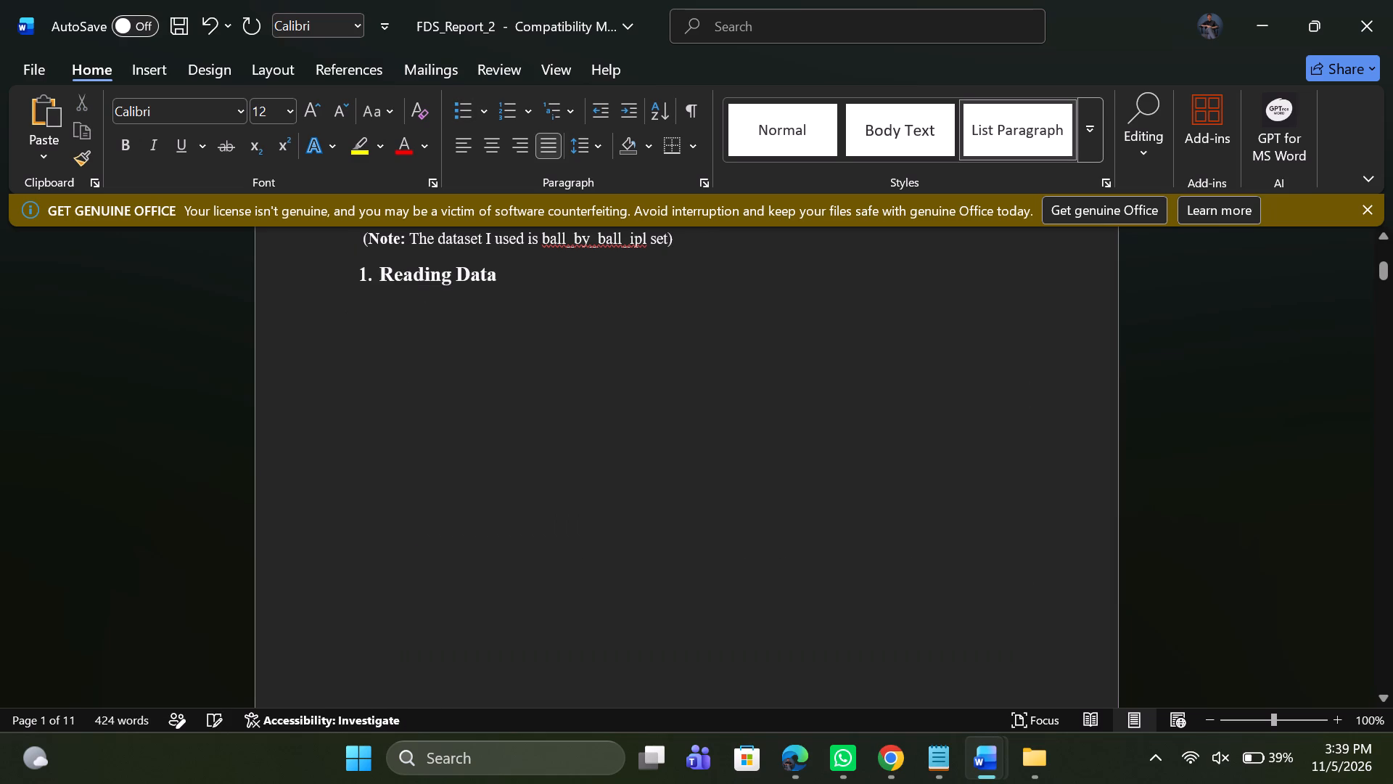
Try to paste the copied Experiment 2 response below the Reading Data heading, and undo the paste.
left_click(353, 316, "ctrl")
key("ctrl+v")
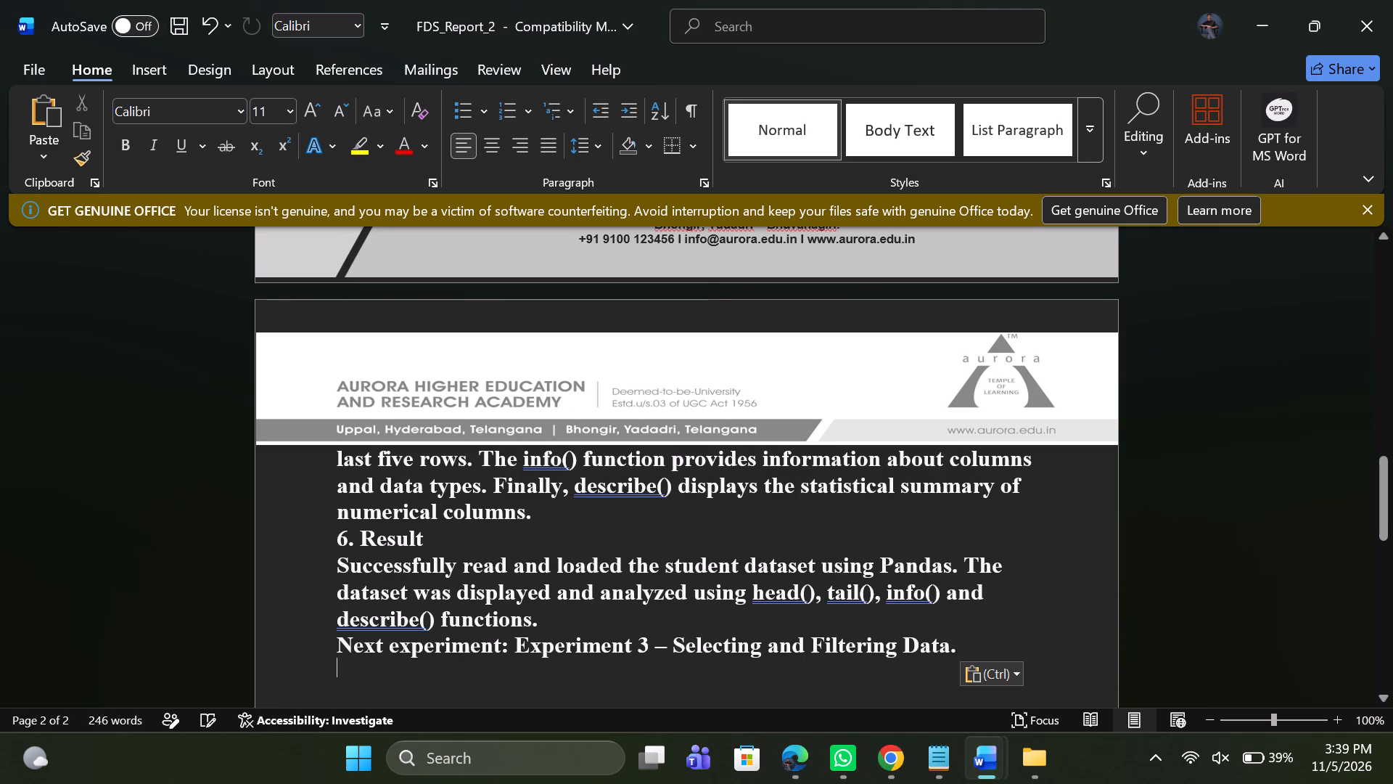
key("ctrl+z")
Paste the copied Experiment 2 response on a new unnumbered, non-bold line directly below the 1. Reading Data heading.
scroll(601, 336, "up", 3)
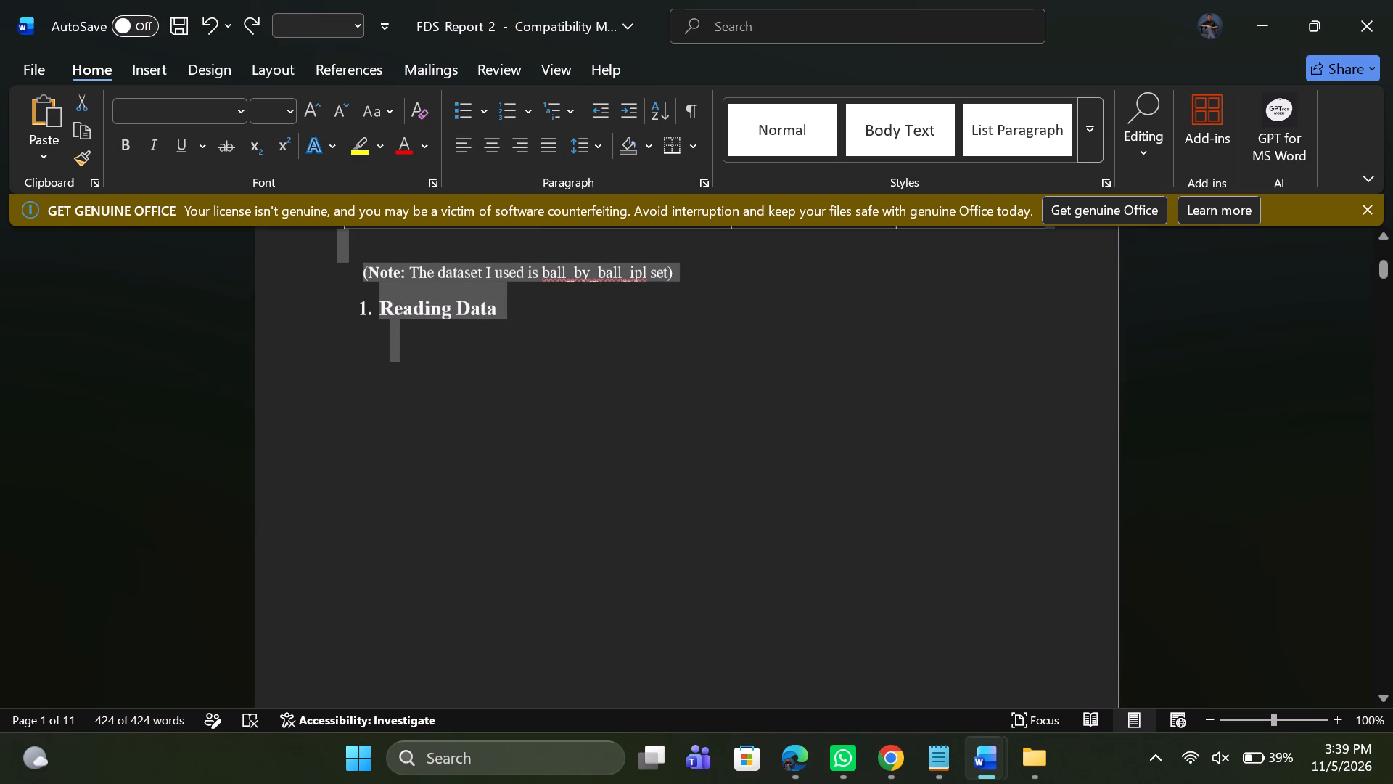
left_click(541, 303)
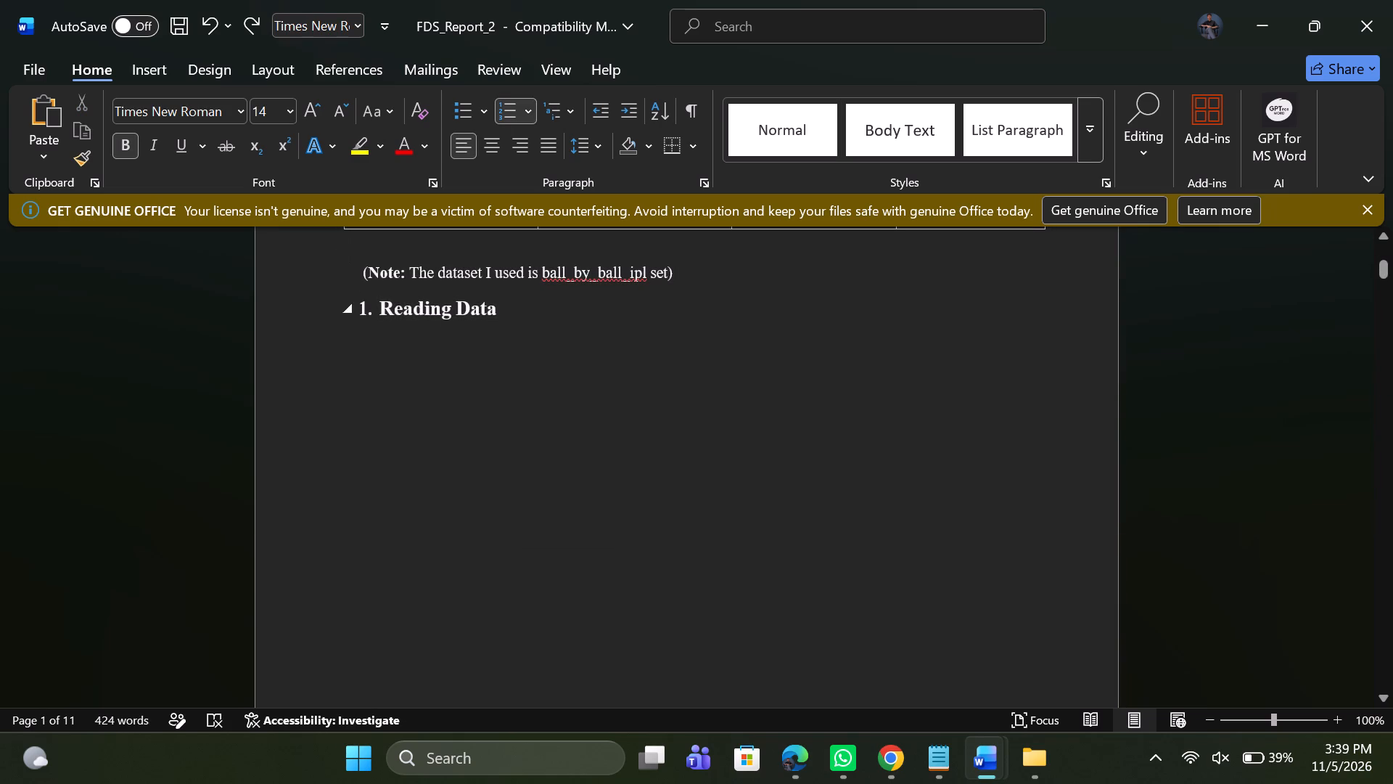
key("Return")
key("BackSpace")
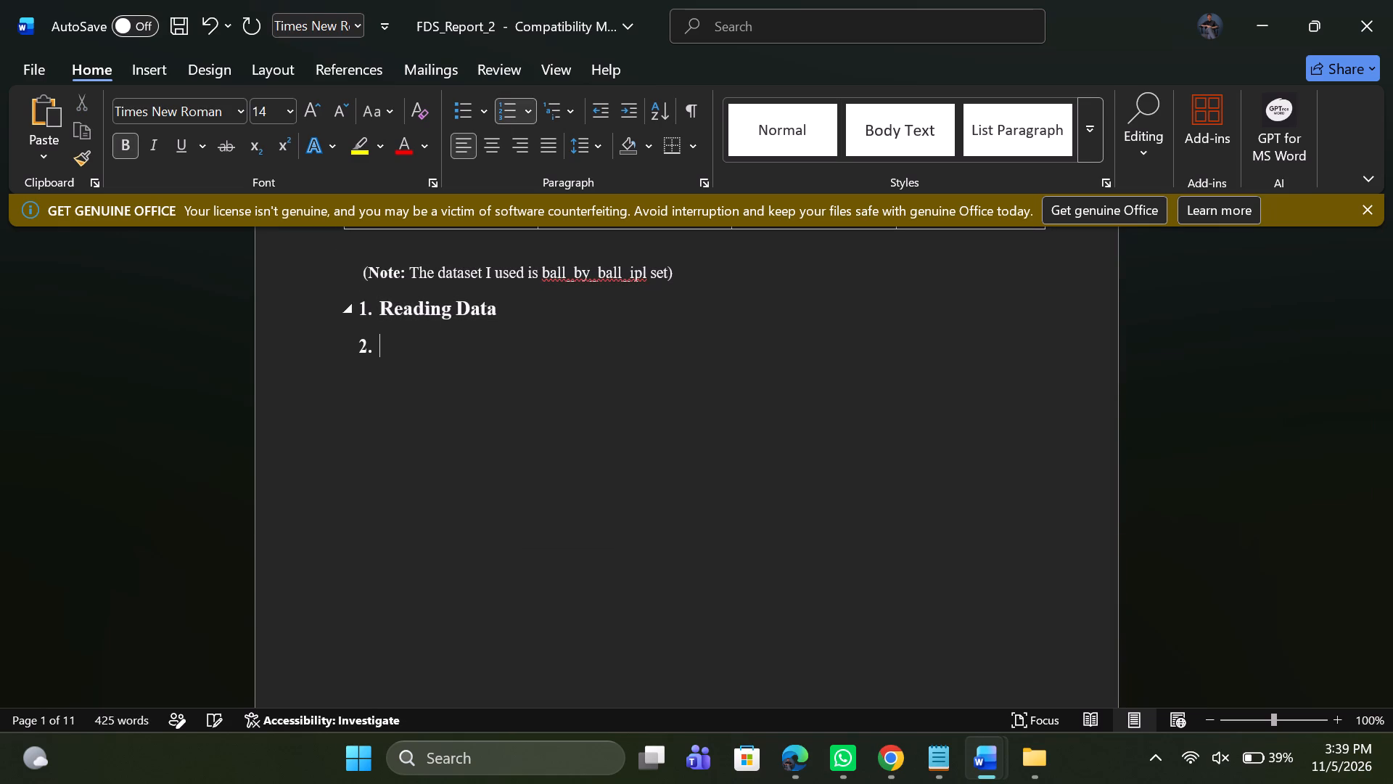
key("BackSpace")
key("BackSpace")
key("e")
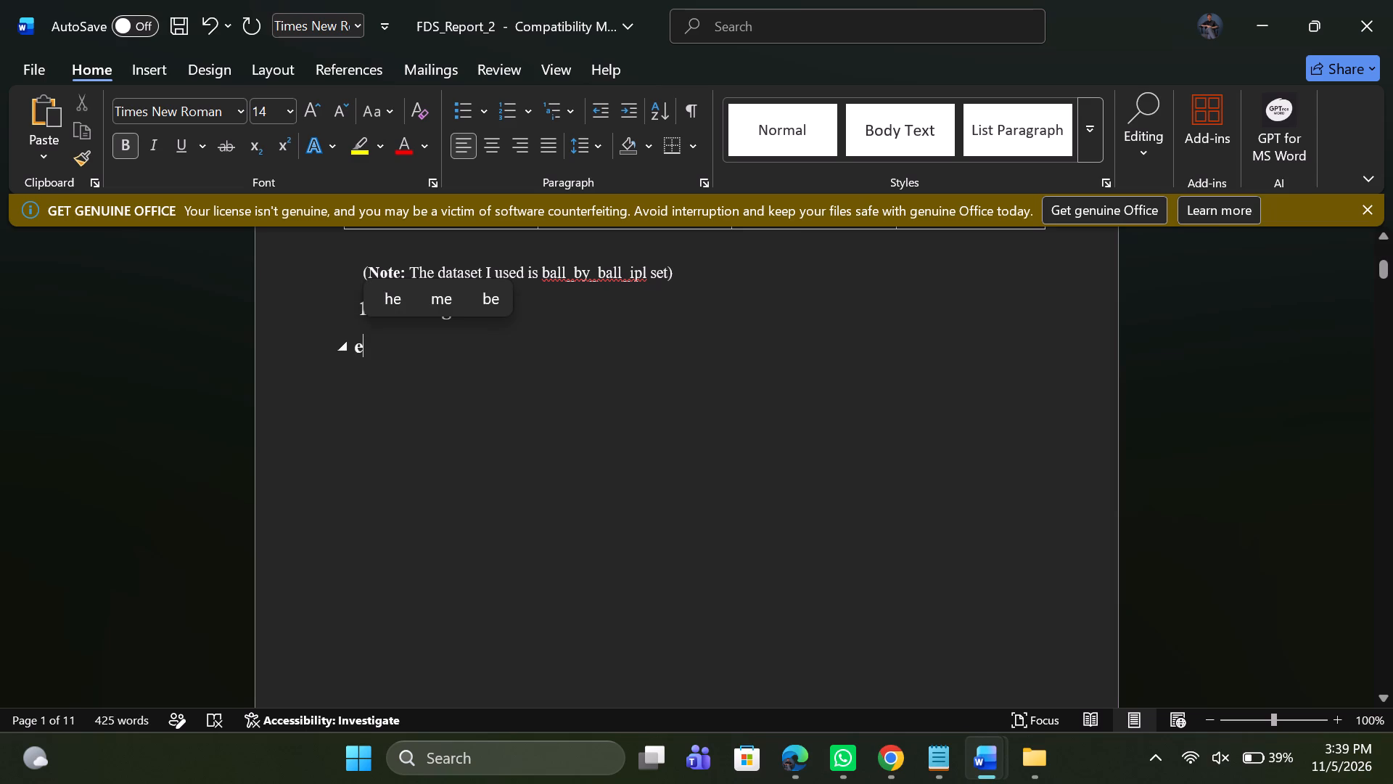
left_click_drag(389, 360, 346, 346)
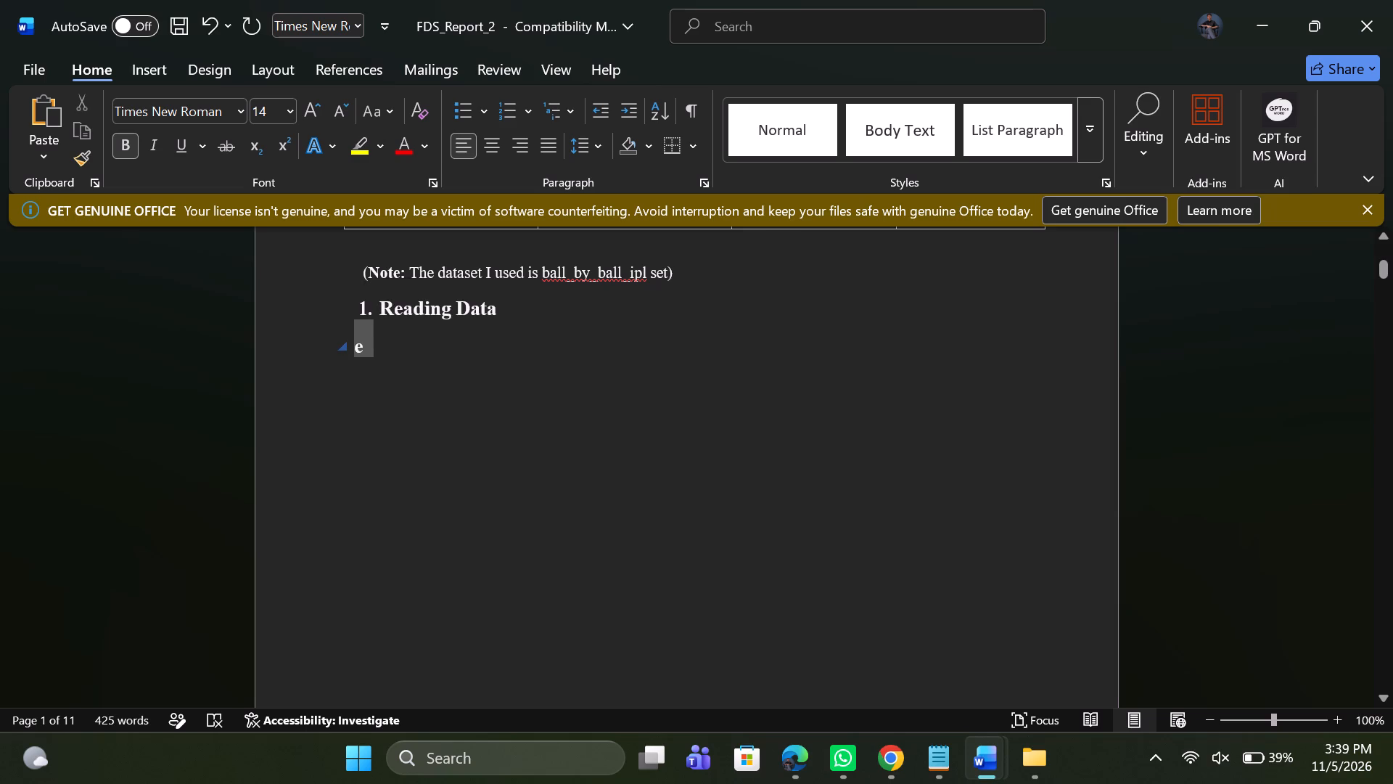
left_click_drag(346, 346, 346, 345)
left_click(358, 312)
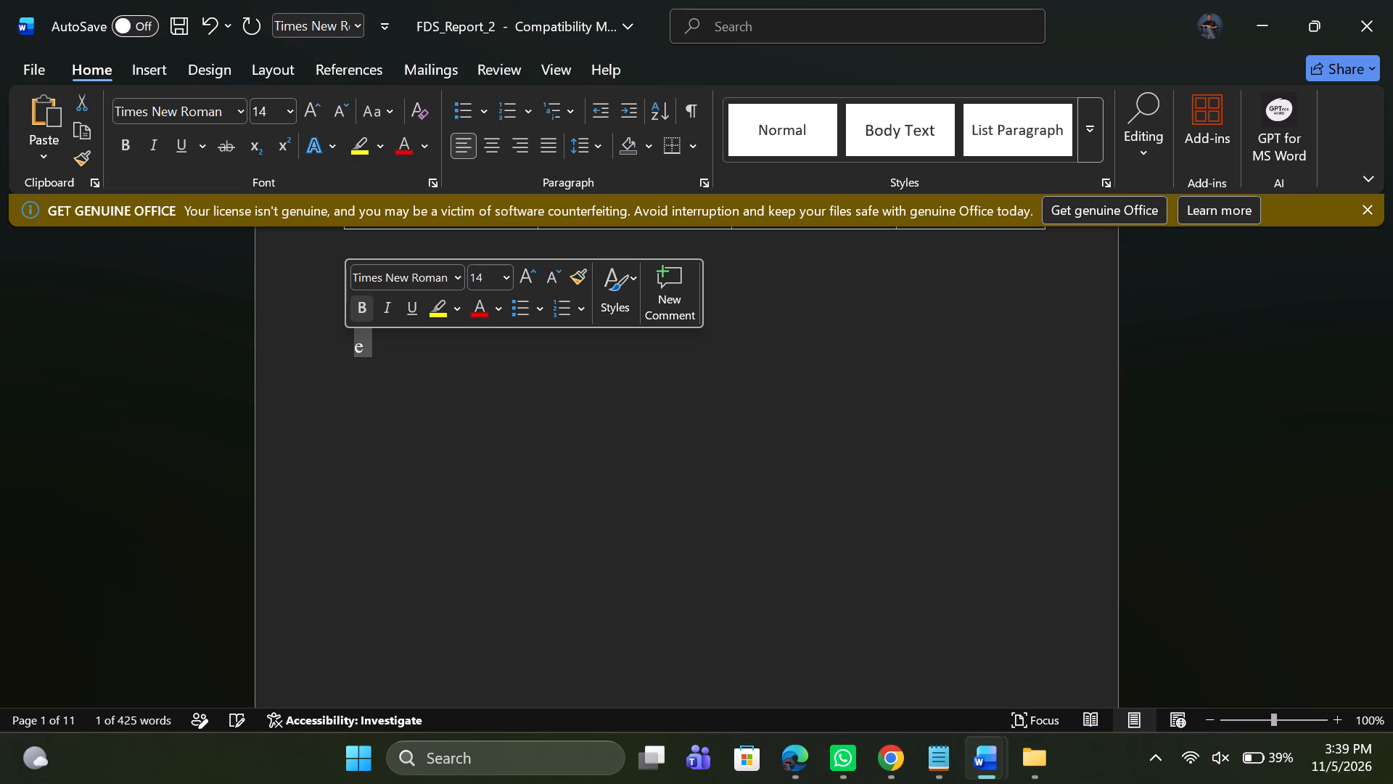
left_click(386, 351)
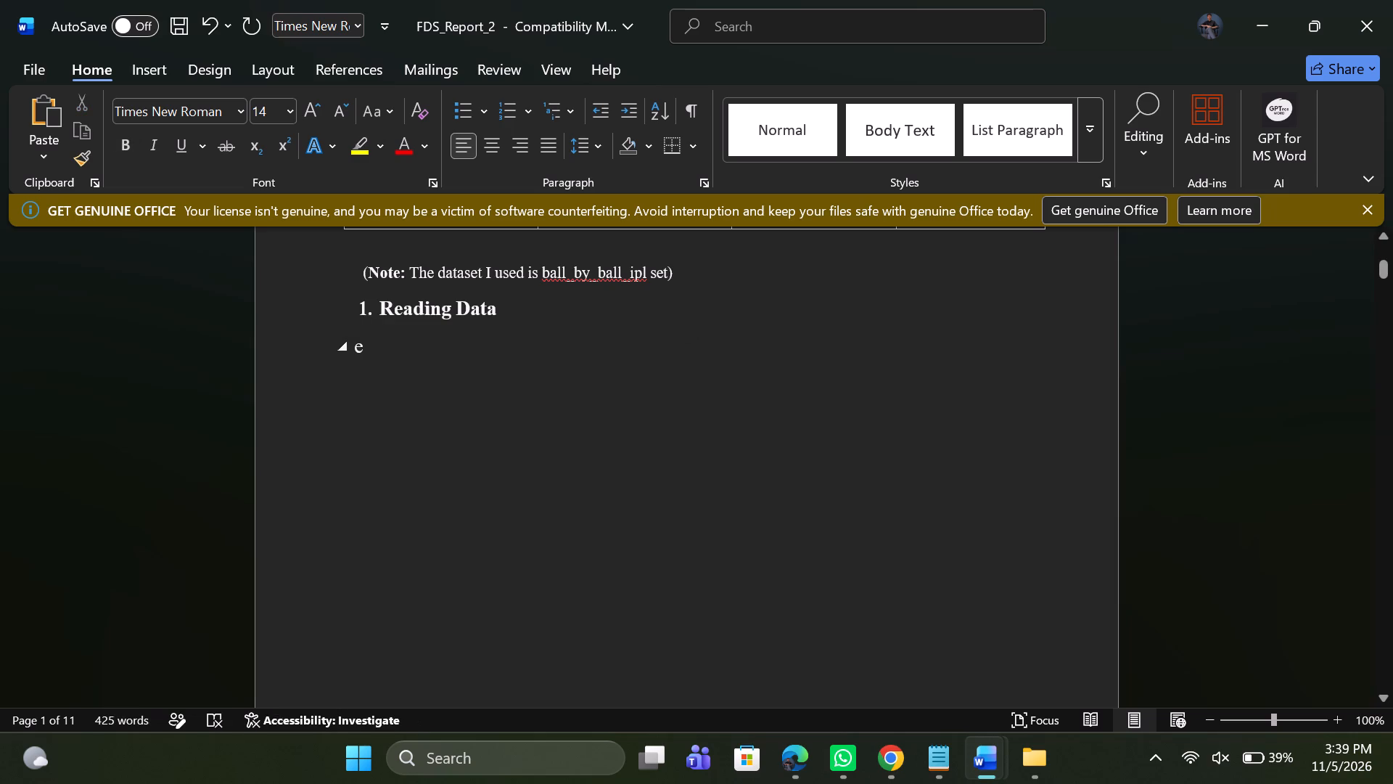
key("ctrl+v")
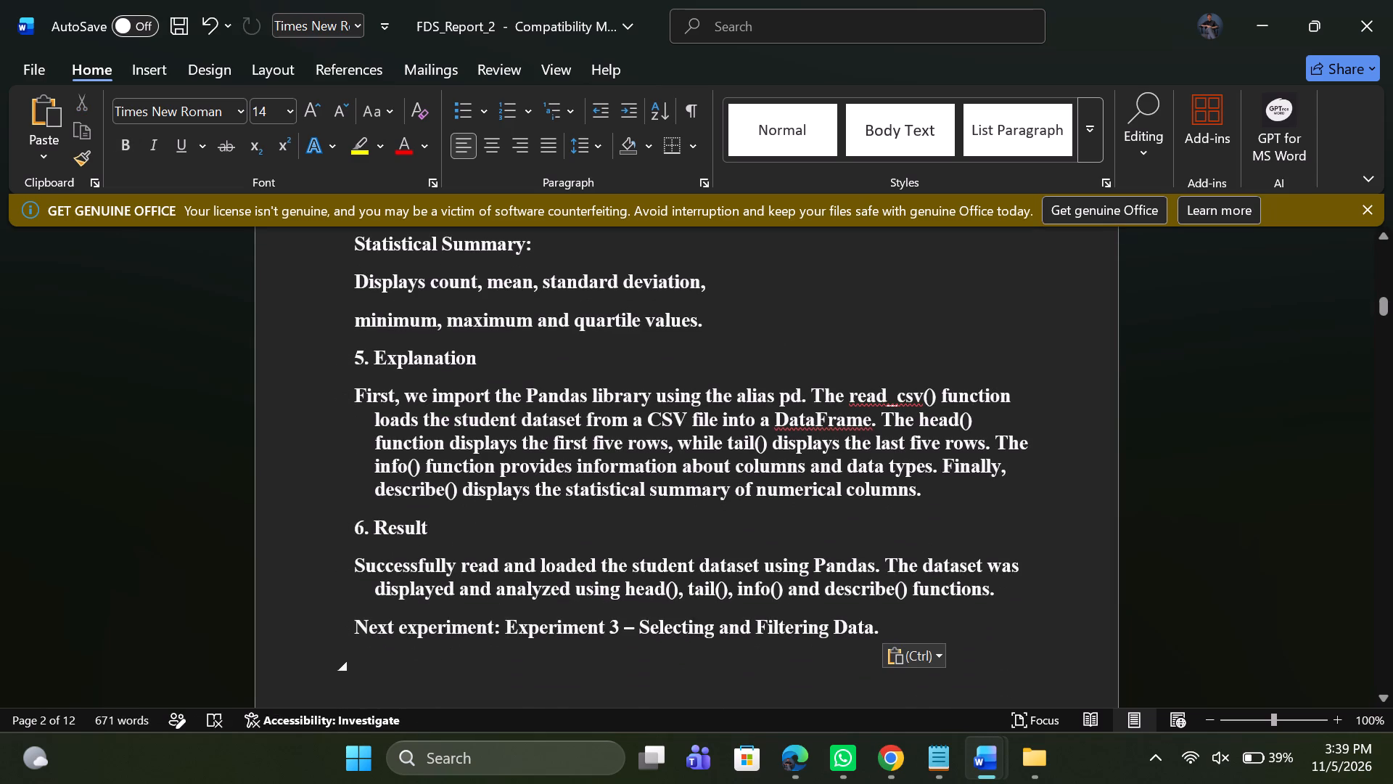
Delete the closing line "Next experiment: Experiment 3 – Selecting and Filtering Data." from the pasted text.
left_click_drag(883, 637, 726, 608)
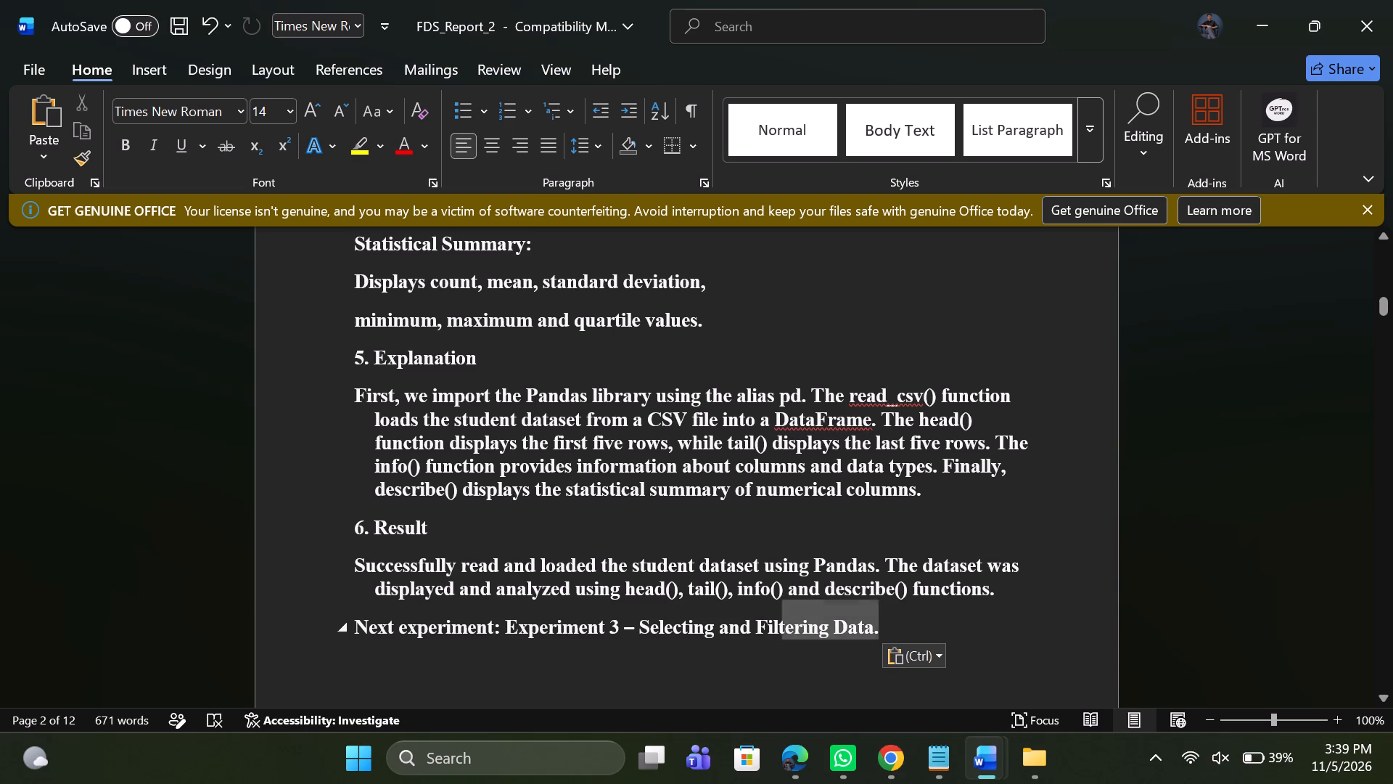
left_click_drag(726, 608, 852, 643)
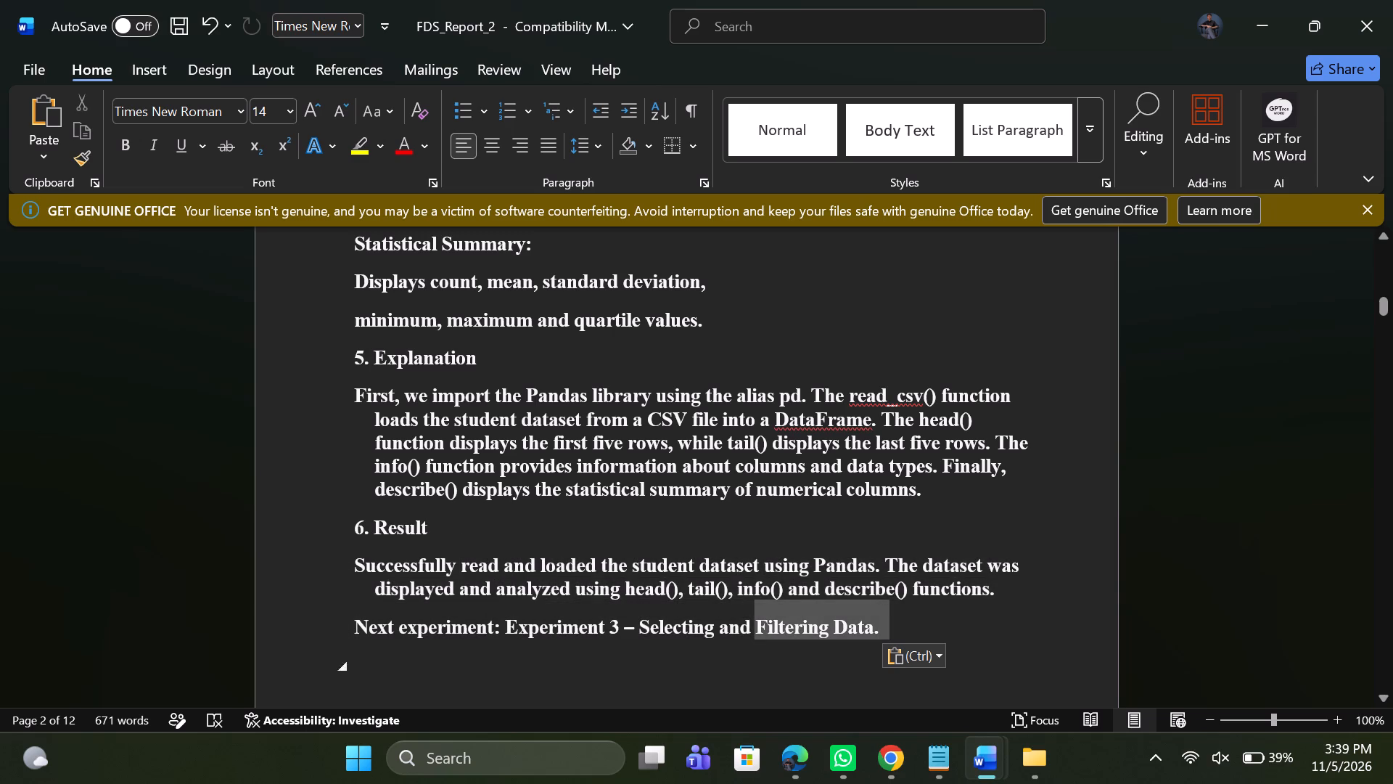
left_click_drag(852, 643, 335, 621)
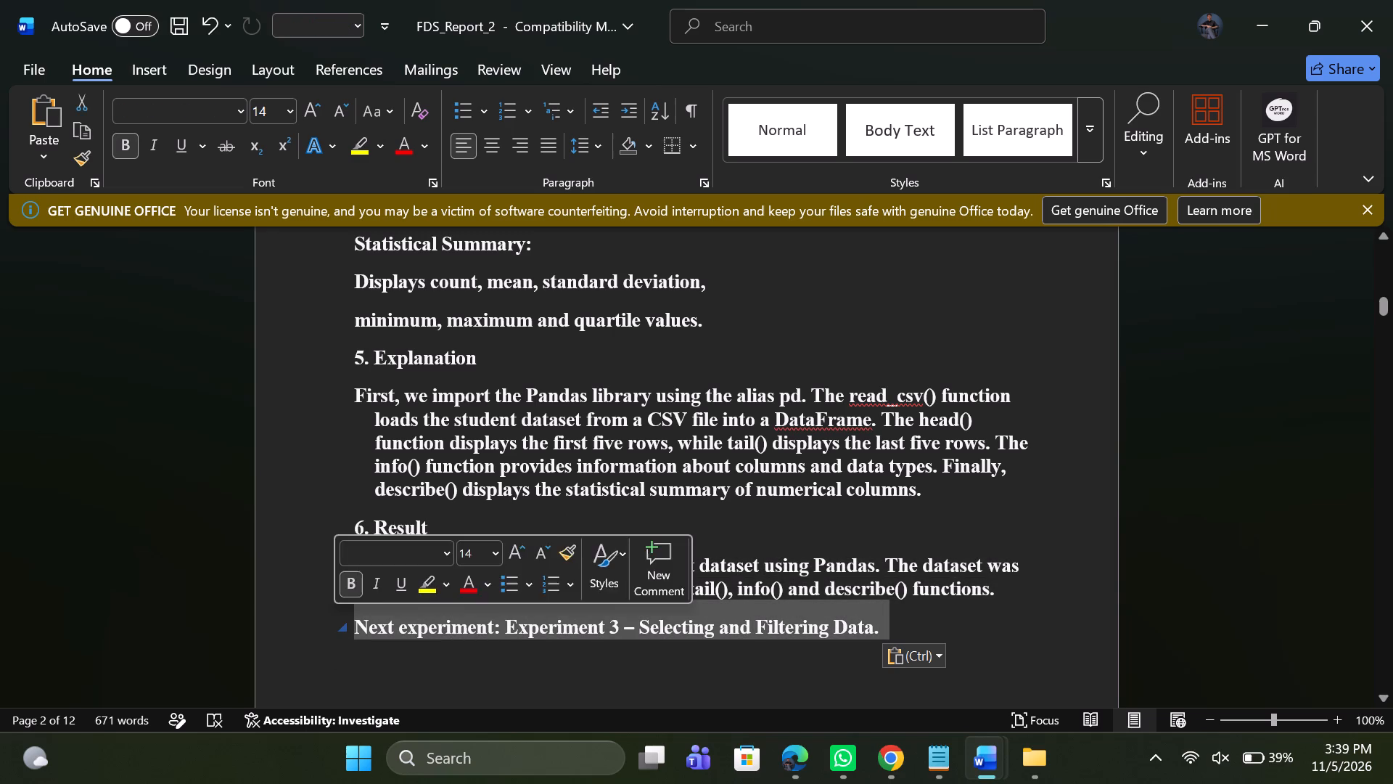
key("BackSpace")
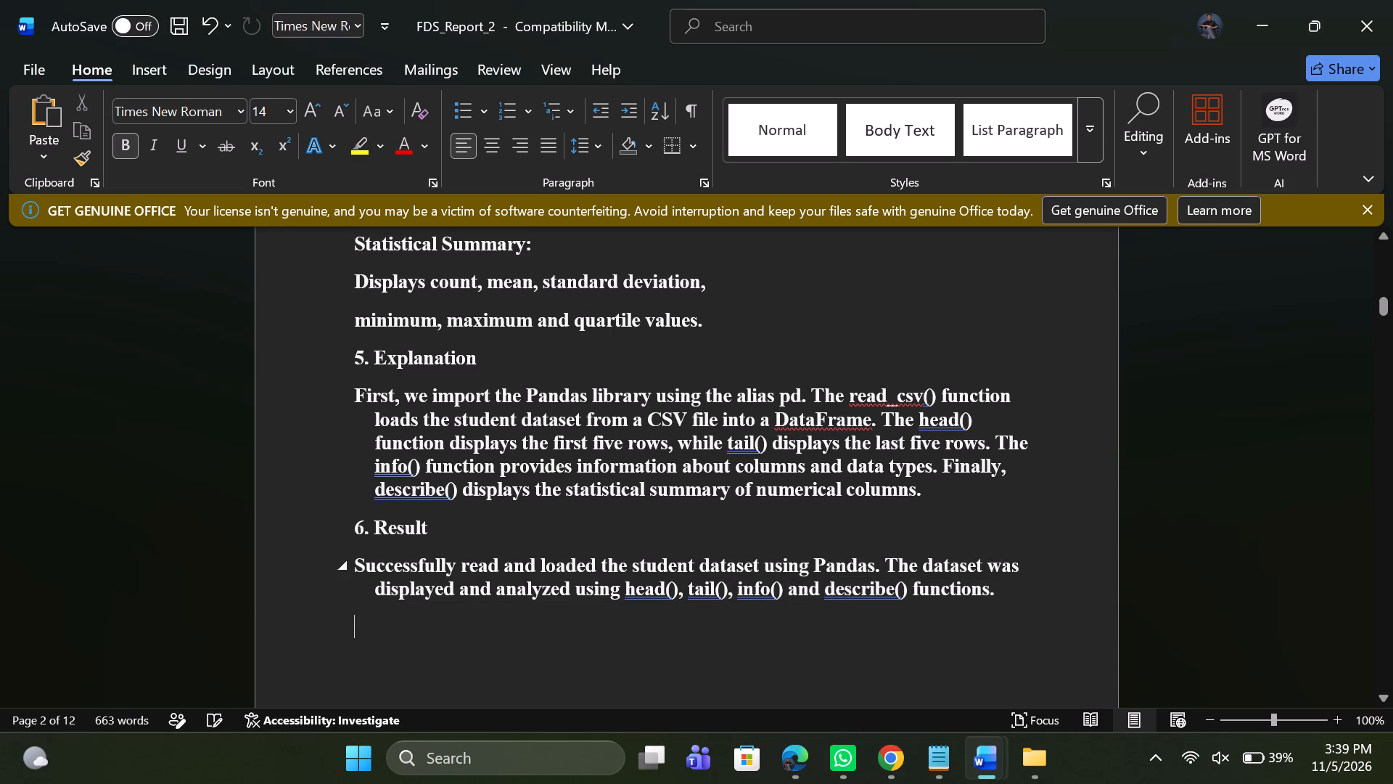
Remove the bold formatting from the body paragraphs under 6. Result and 5. Explanation, keeping both headings bold.
left_click_drag(1002, 590, 313, 563)
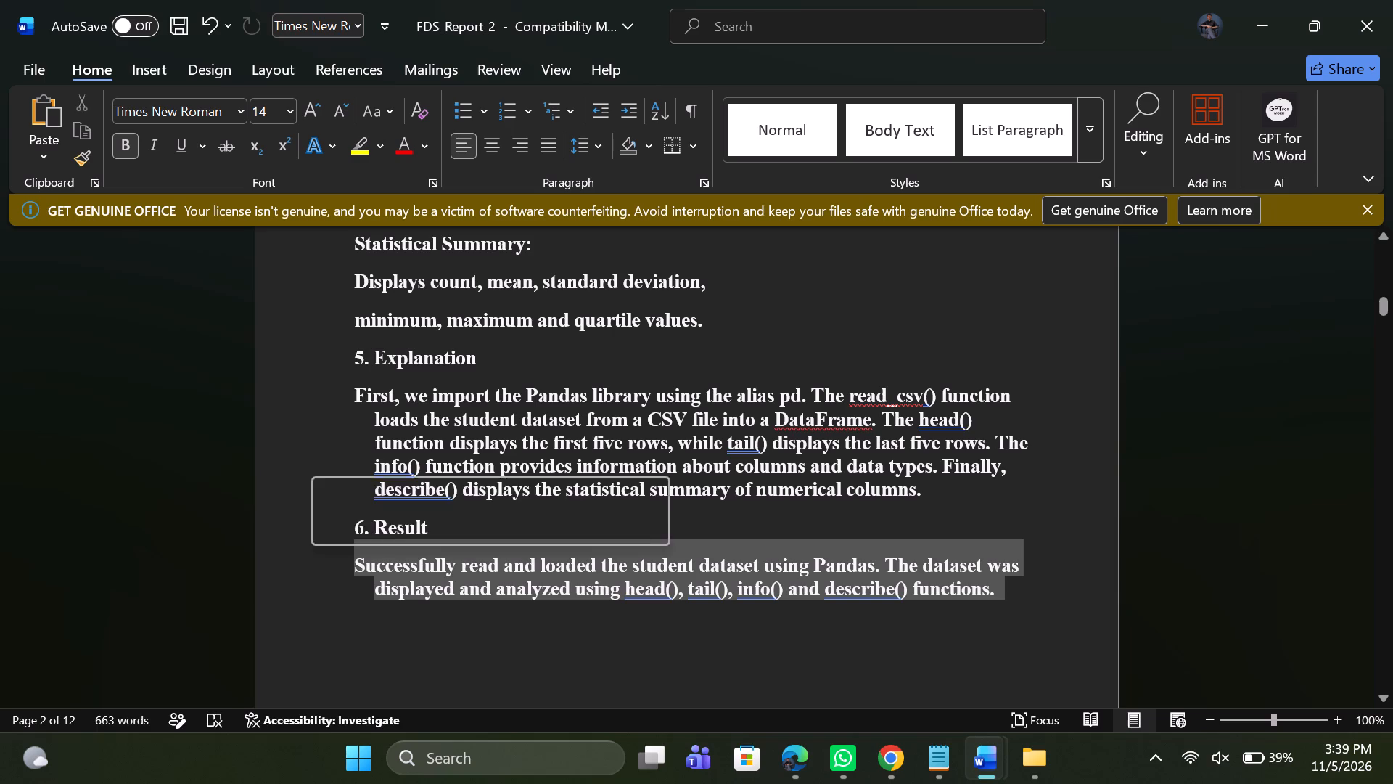
left_click(329, 523)
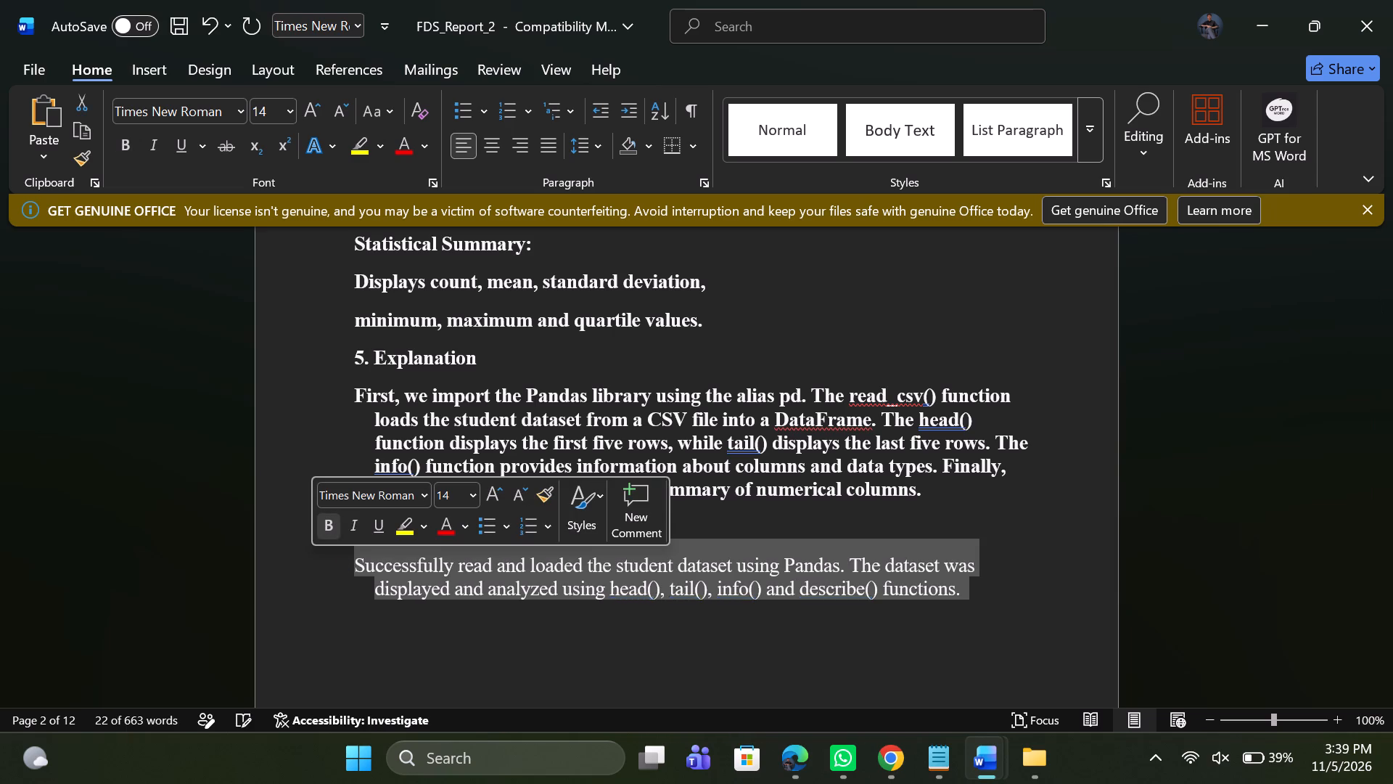
left_click(800, 518)
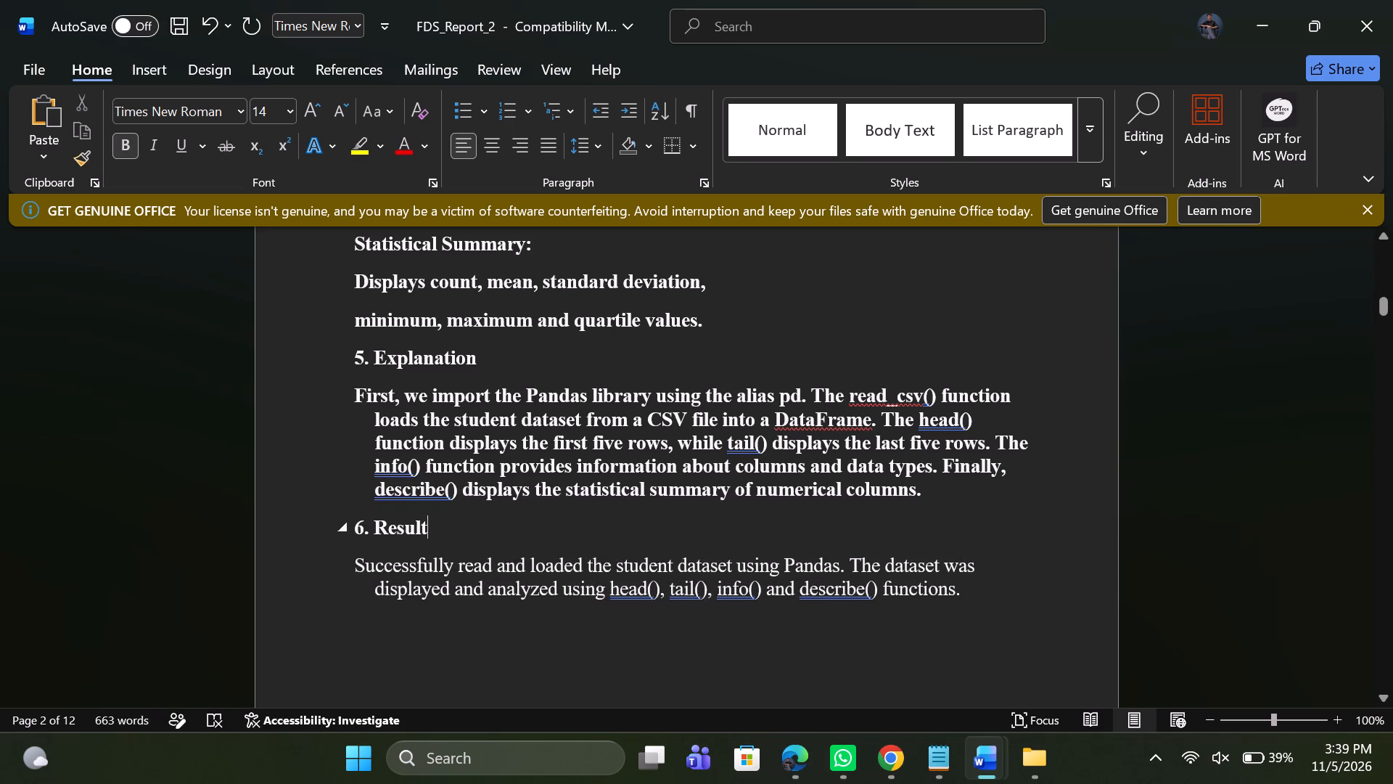
scroll(800, 518, "up", 1)
left_click_drag(949, 517, 487, 465)
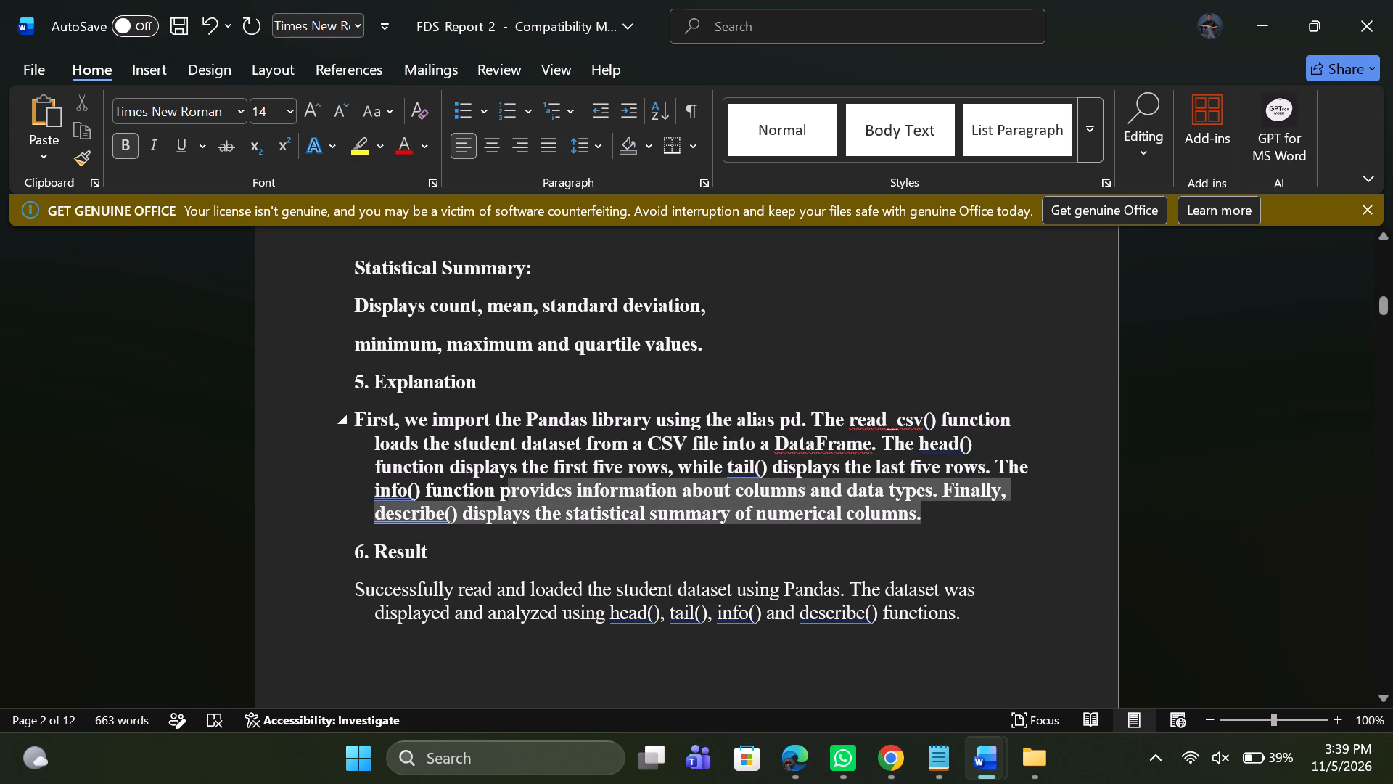
left_click_drag(487, 465, 343, 422)
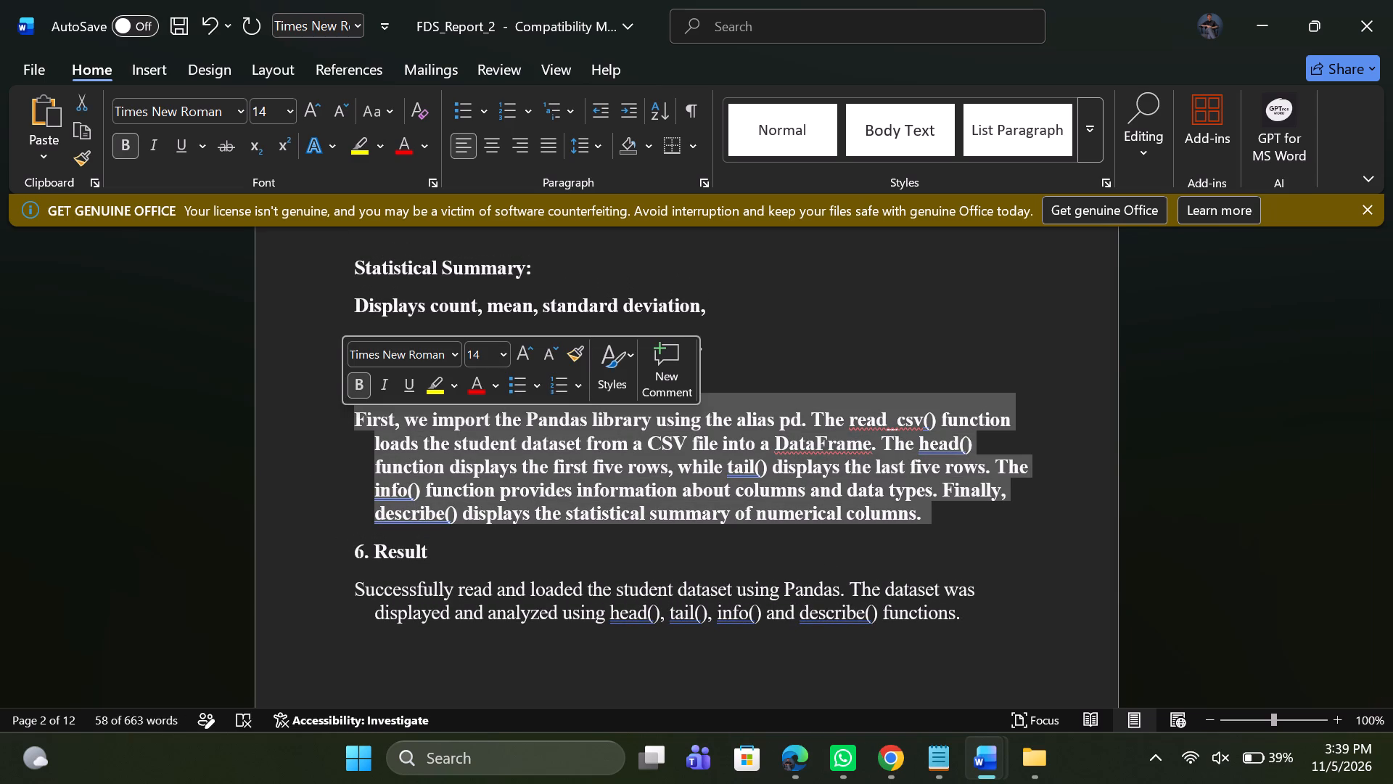
left_click(356, 377)
left_click(760, 285)
Delete all placeholder output text between the 4. Output and 5. Explanation headings, from Student Dataset through Statistical Summary.
scroll(760, 285, "up", 1)
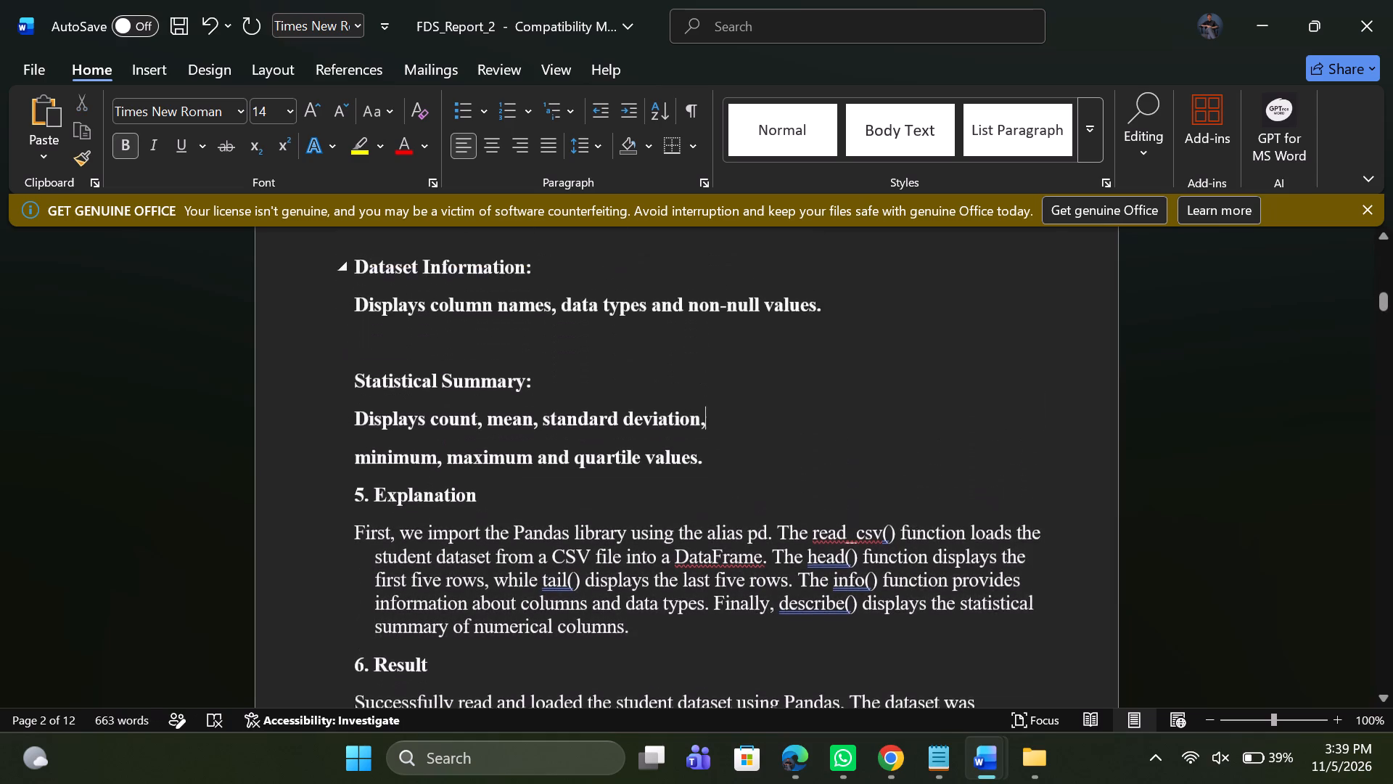
scroll(760, 285, "up", 1)
left_click_drag(717, 475, 681, 472)
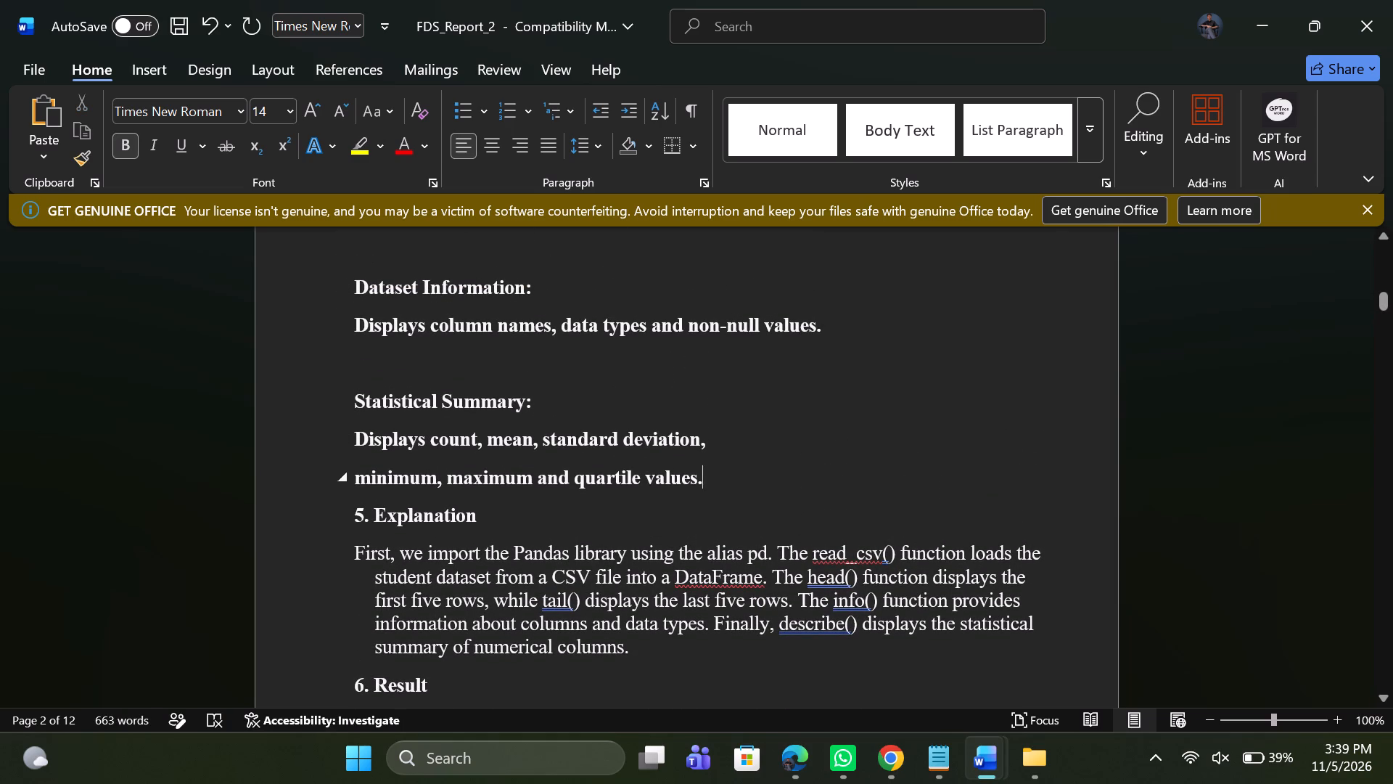
left_click_drag(681, 472, 372, 436)
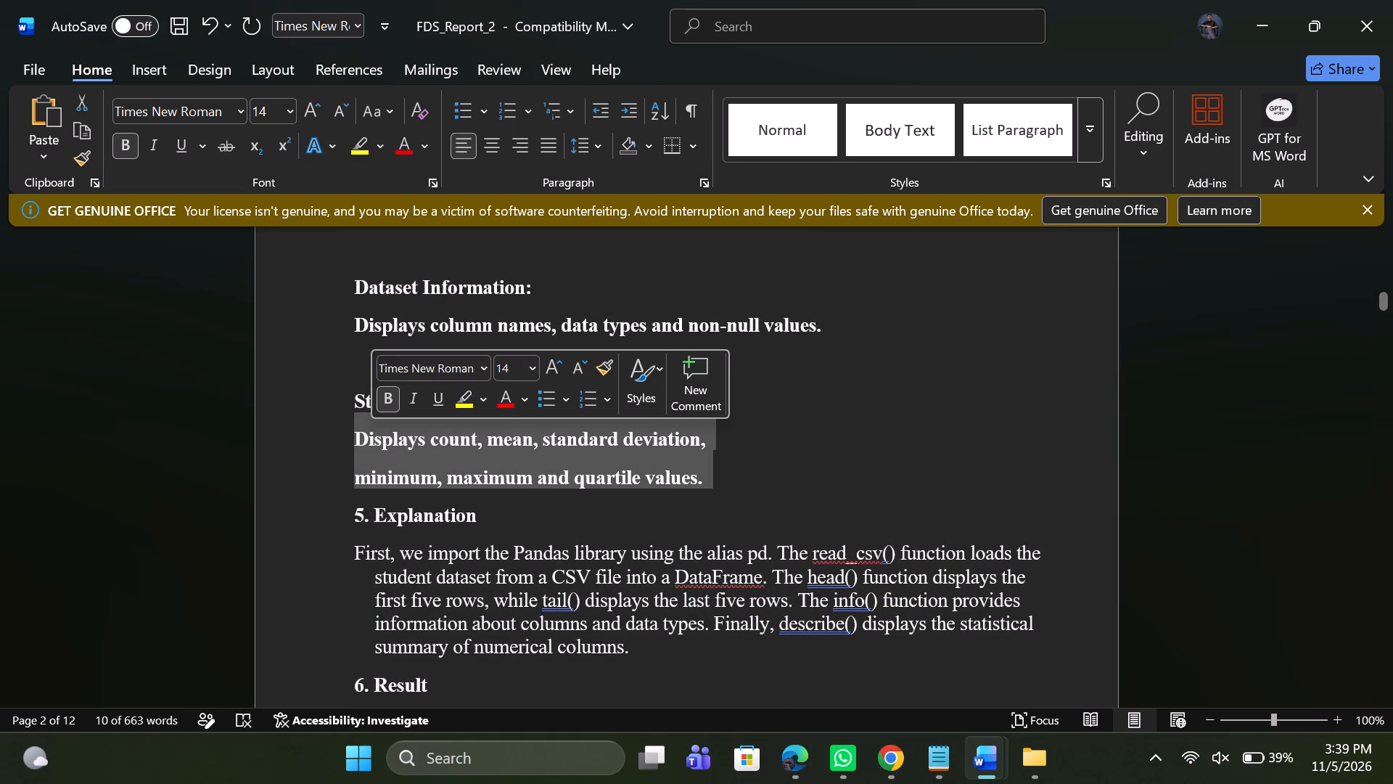
left_click(847, 473)
scroll(847, 473, "up", 1)
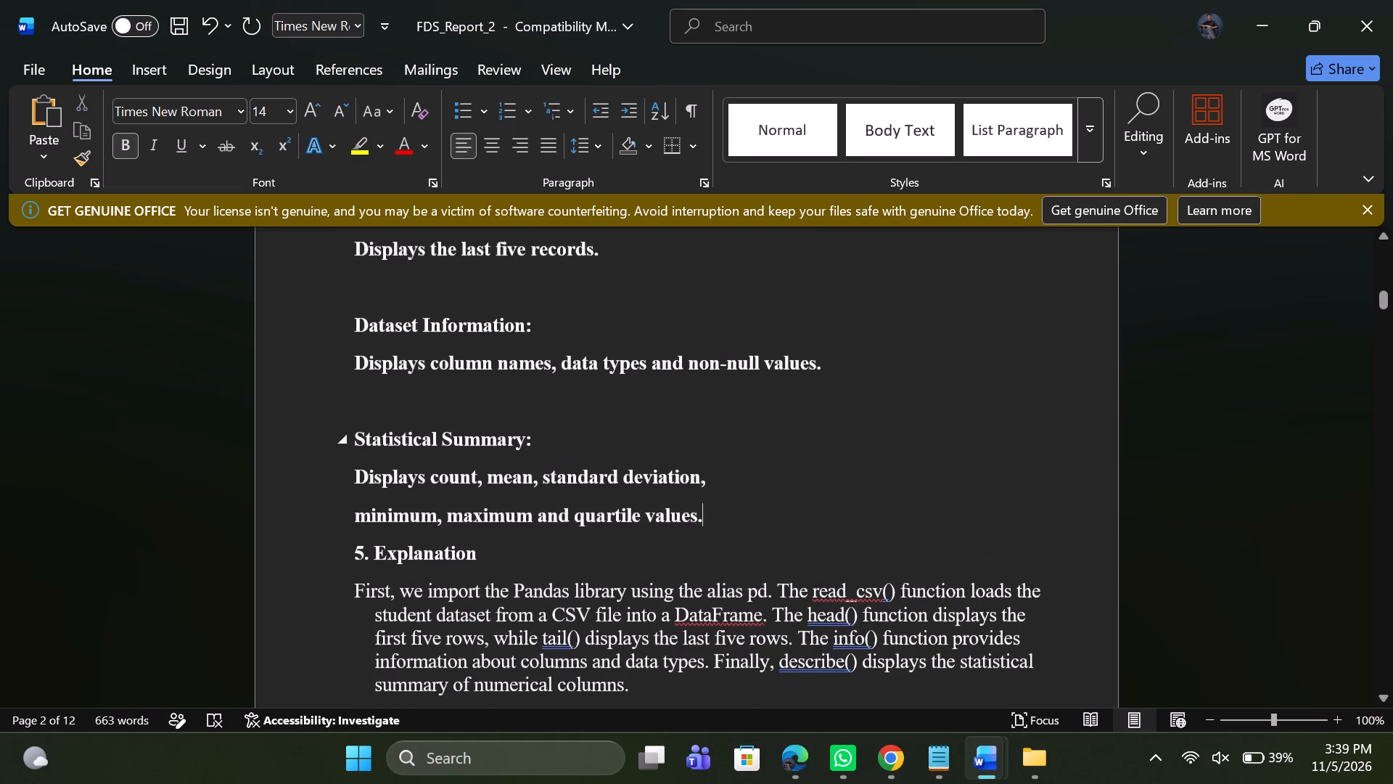
scroll(847, 473, "up", 1)
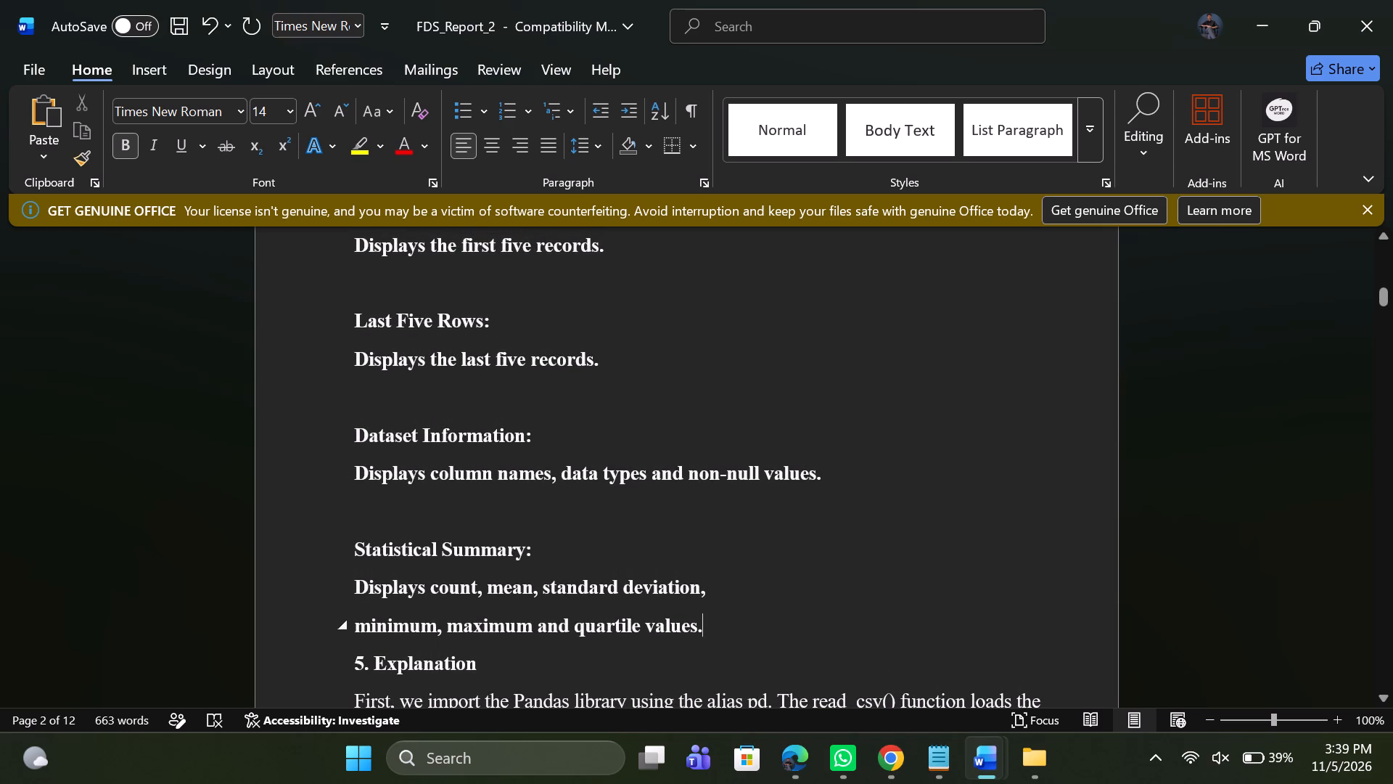
left_click_drag(715, 630, 485, 456)
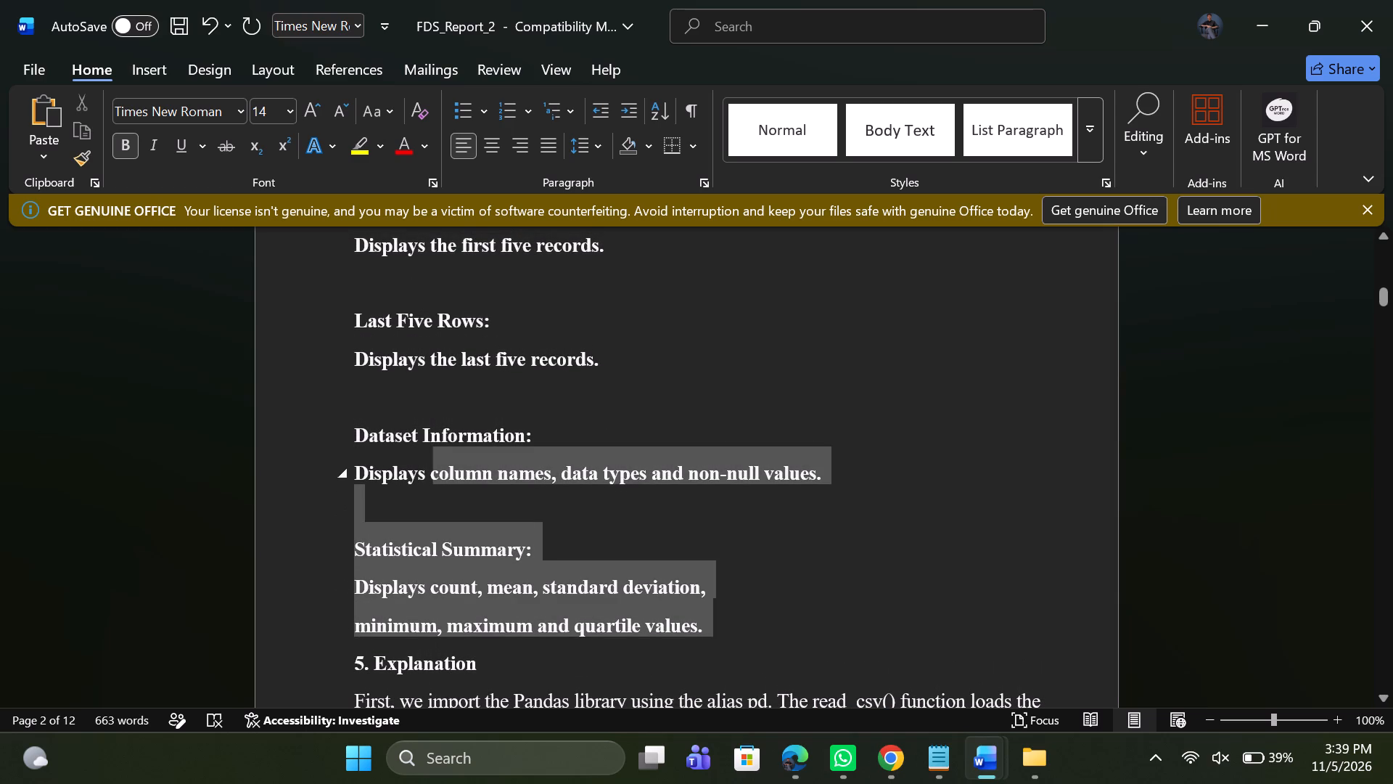
left_click_drag(485, 456, 464, 422)
key("BackSpace")
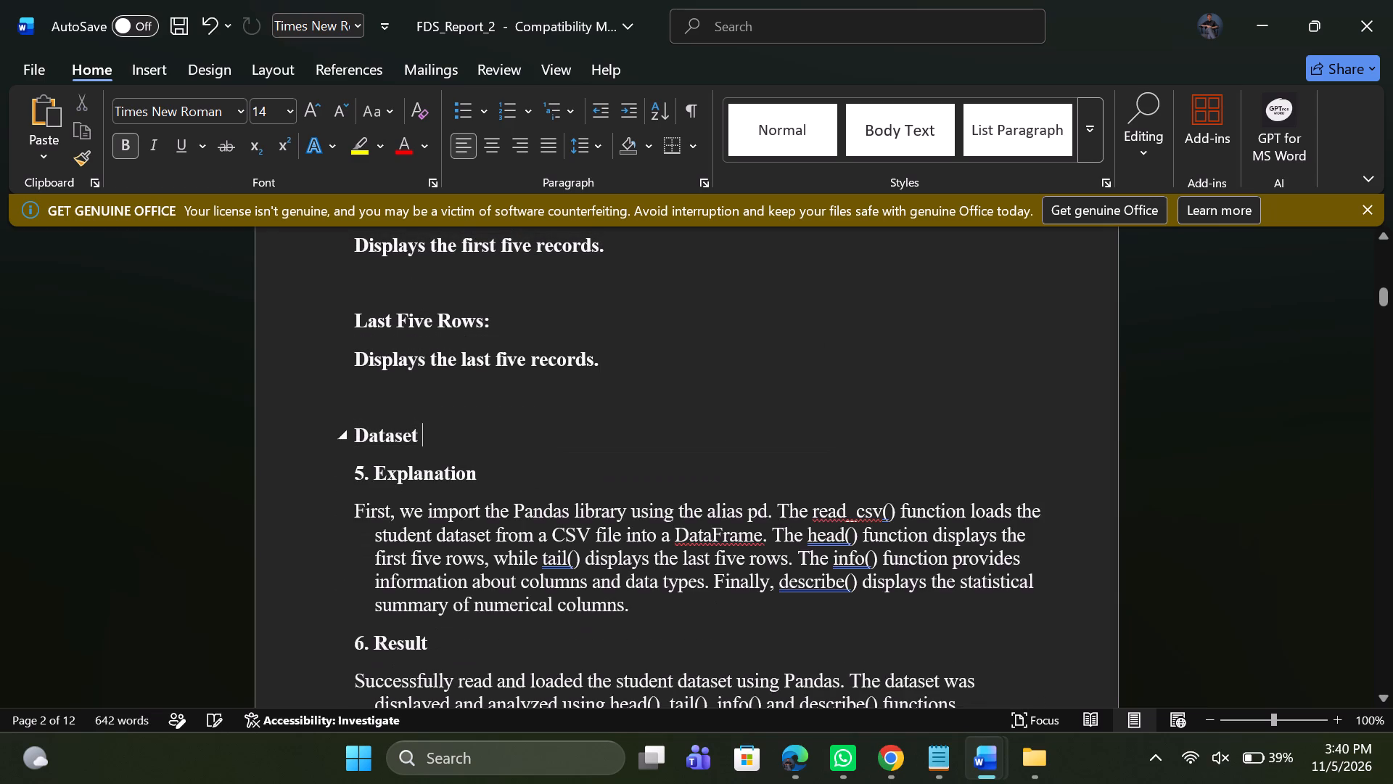
scroll(464, 422, "up", 1)
left_click_drag(435, 677, 345, 450)
key("BackSpace")
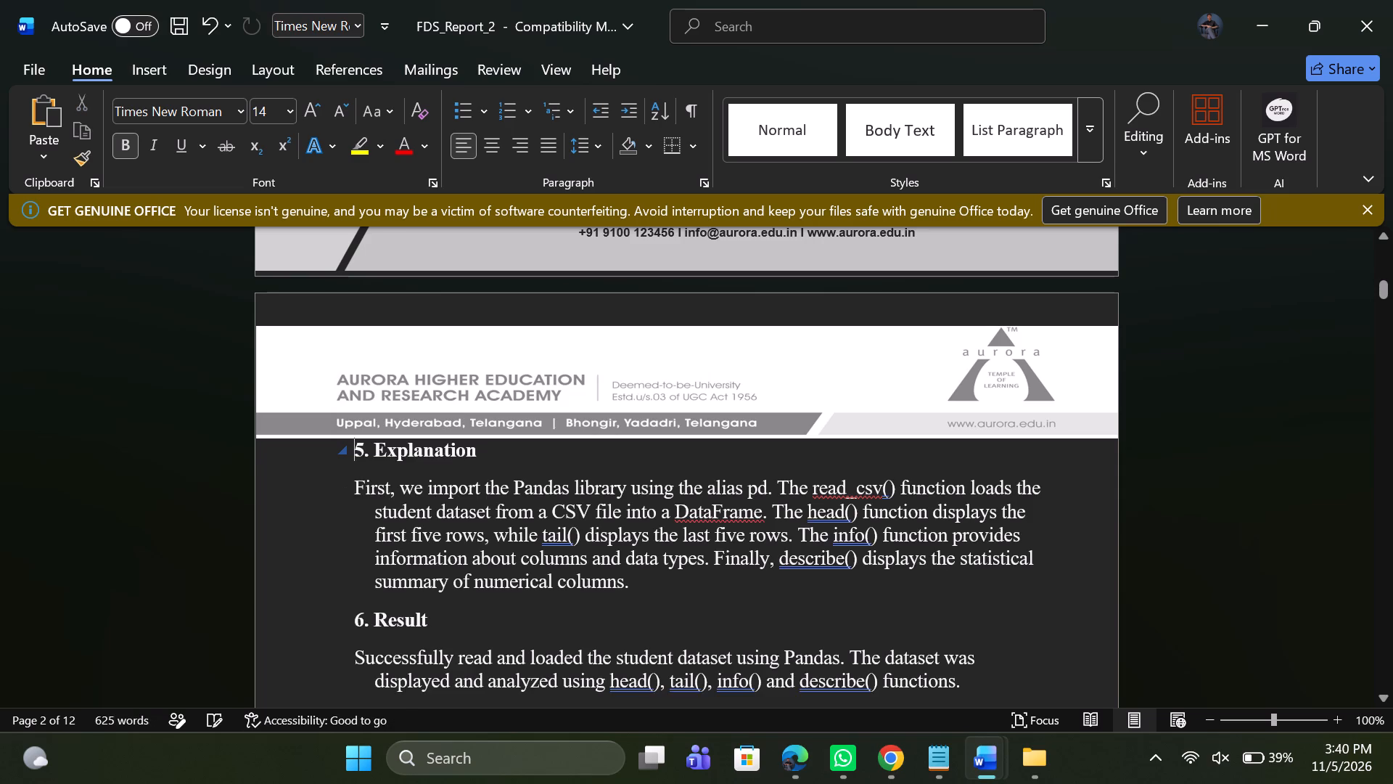
scroll(345, 450, "up", 1)
left_click_drag(701, 436, 345, 377)
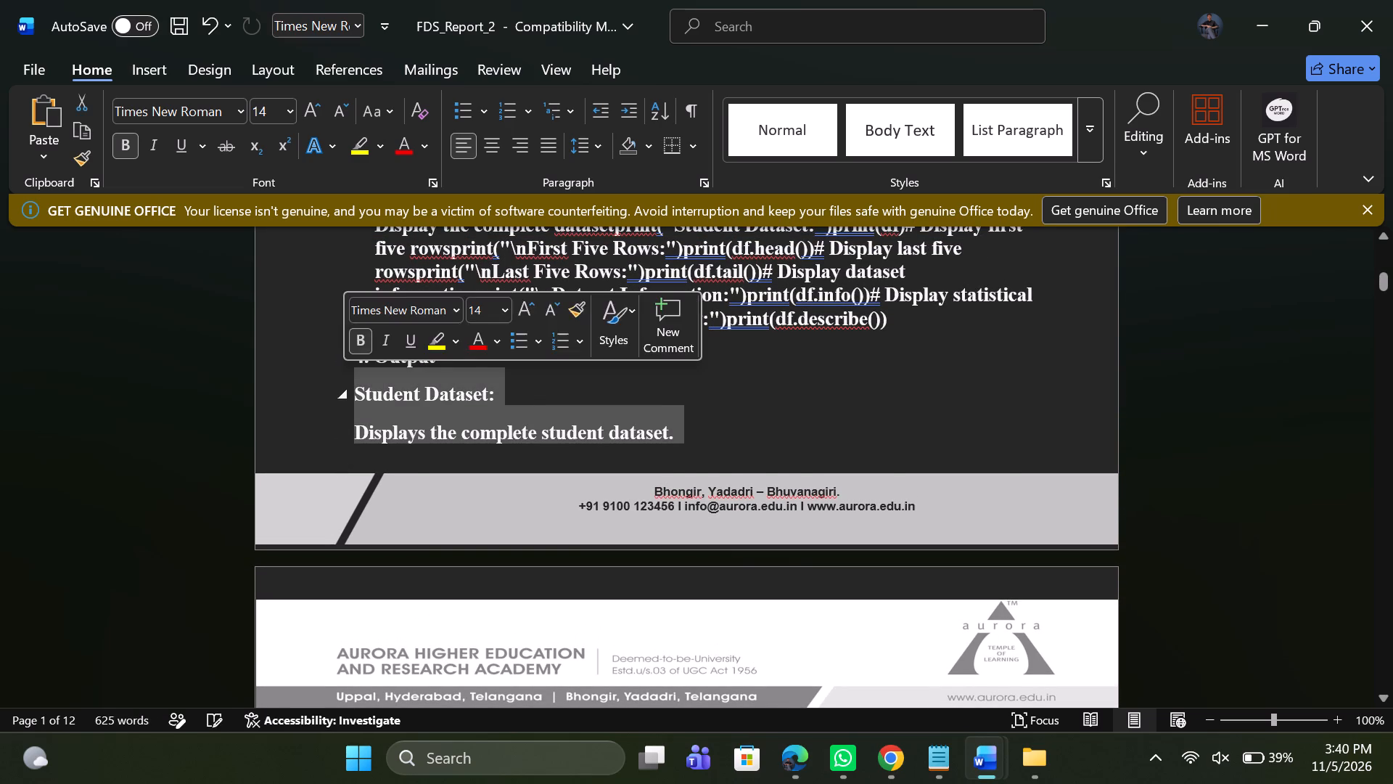
key("BackSpace")
Delete the run-together Pandas code paragraph under the 3. Program heading.
scroll(582, 360, "up", 1)
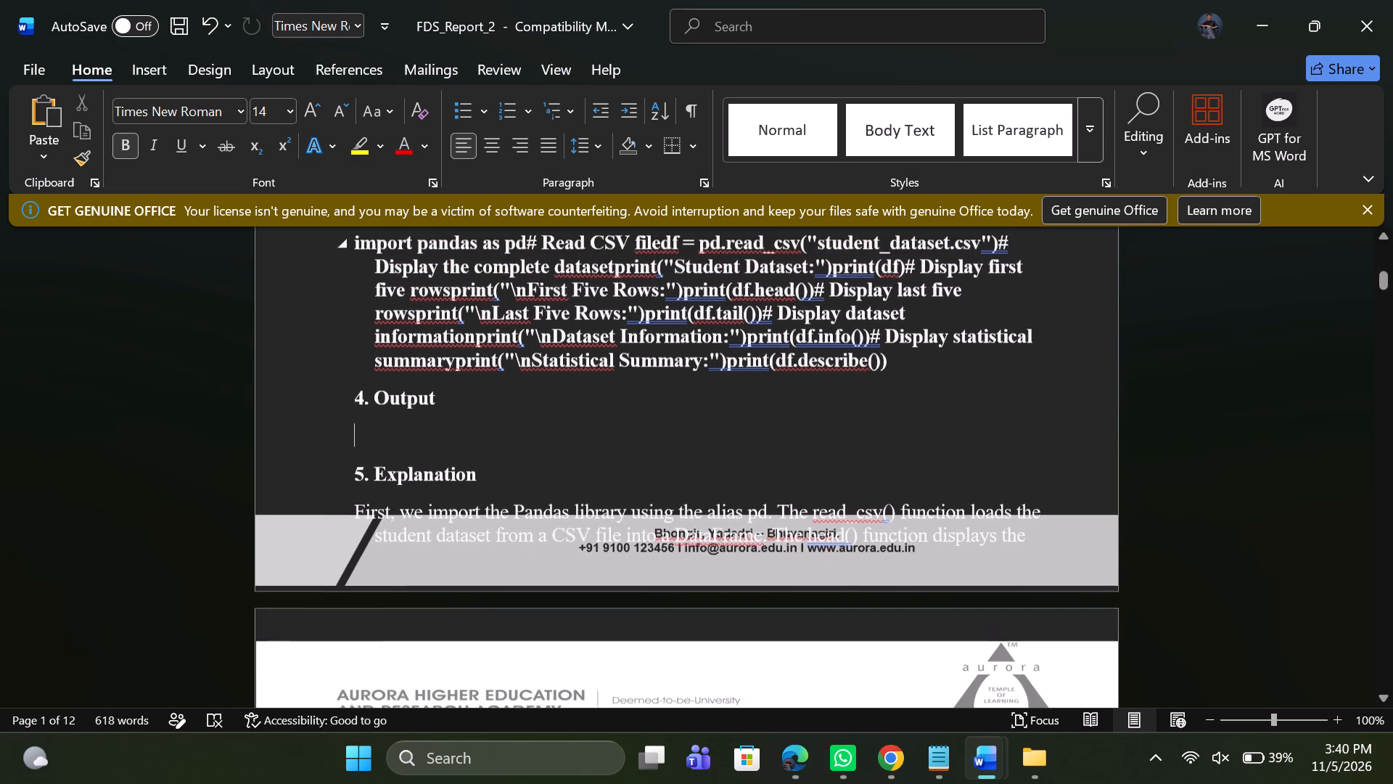
scroll(582, 360, "up", 1)
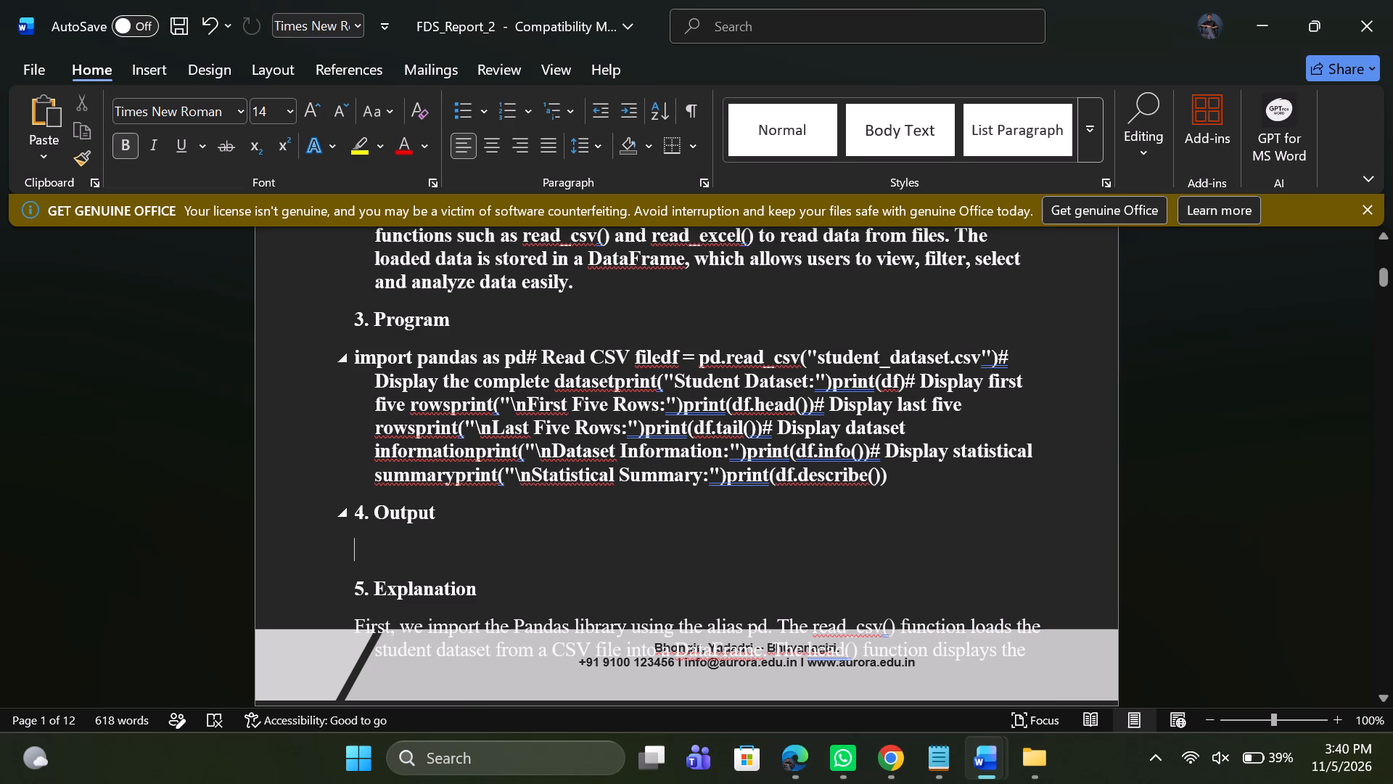
left_click_drag(926, 482, 361, 359)
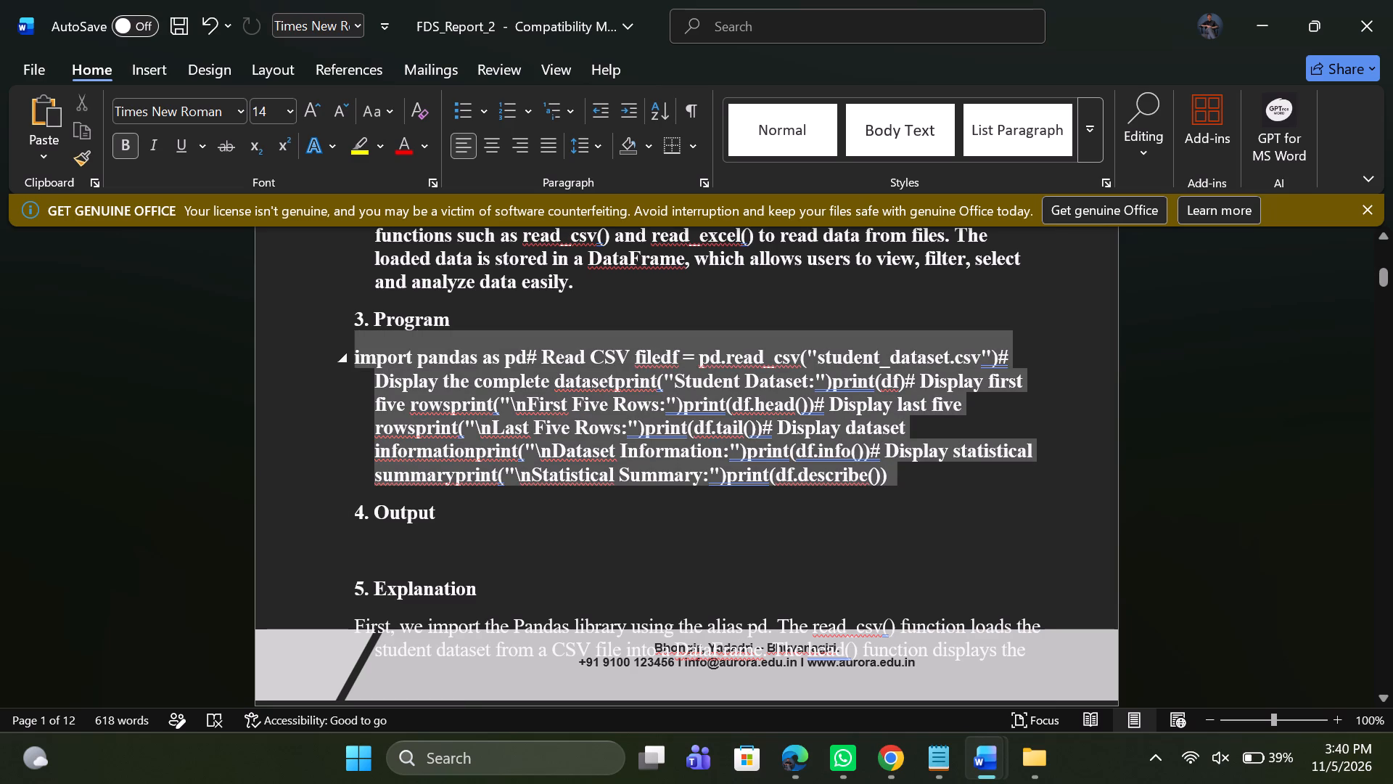
left_click_drag(361, 359, 358, 359)
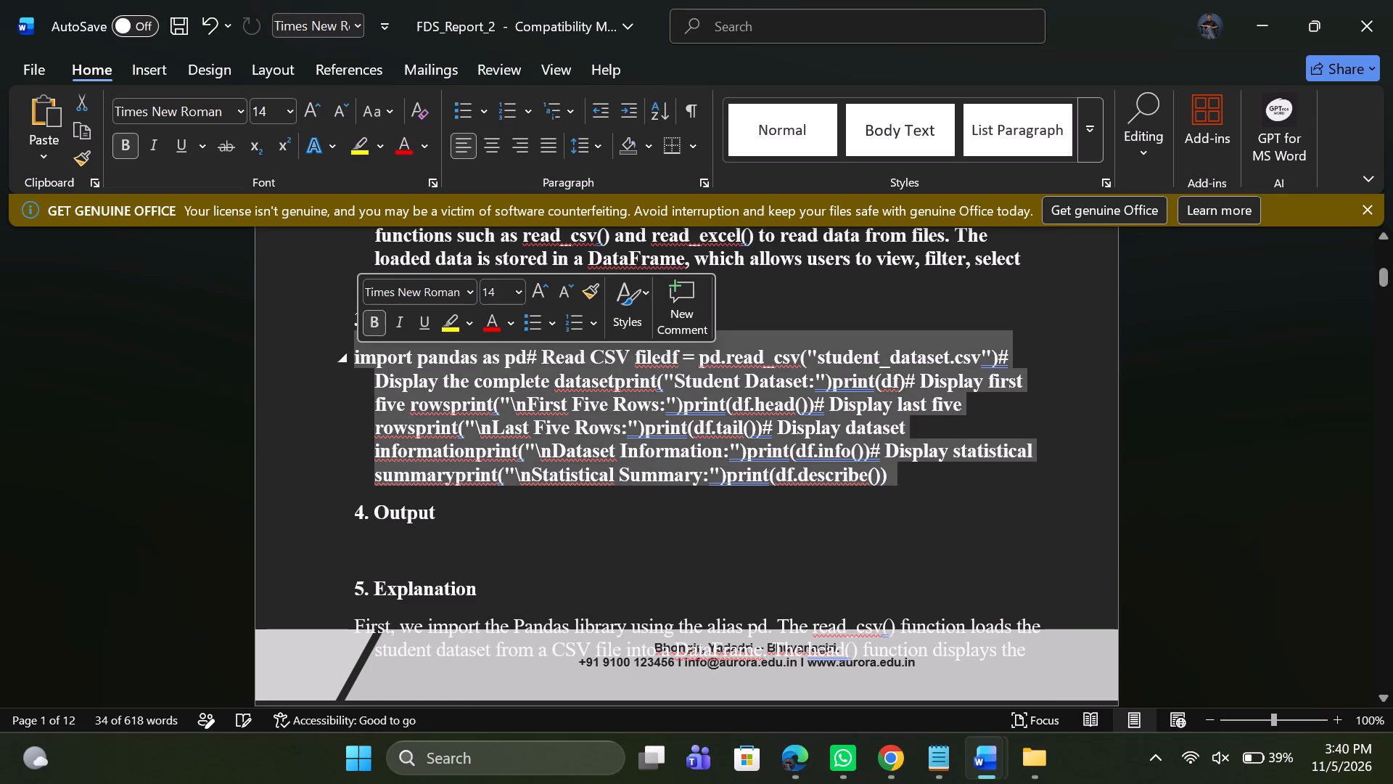
key("BackSpace")
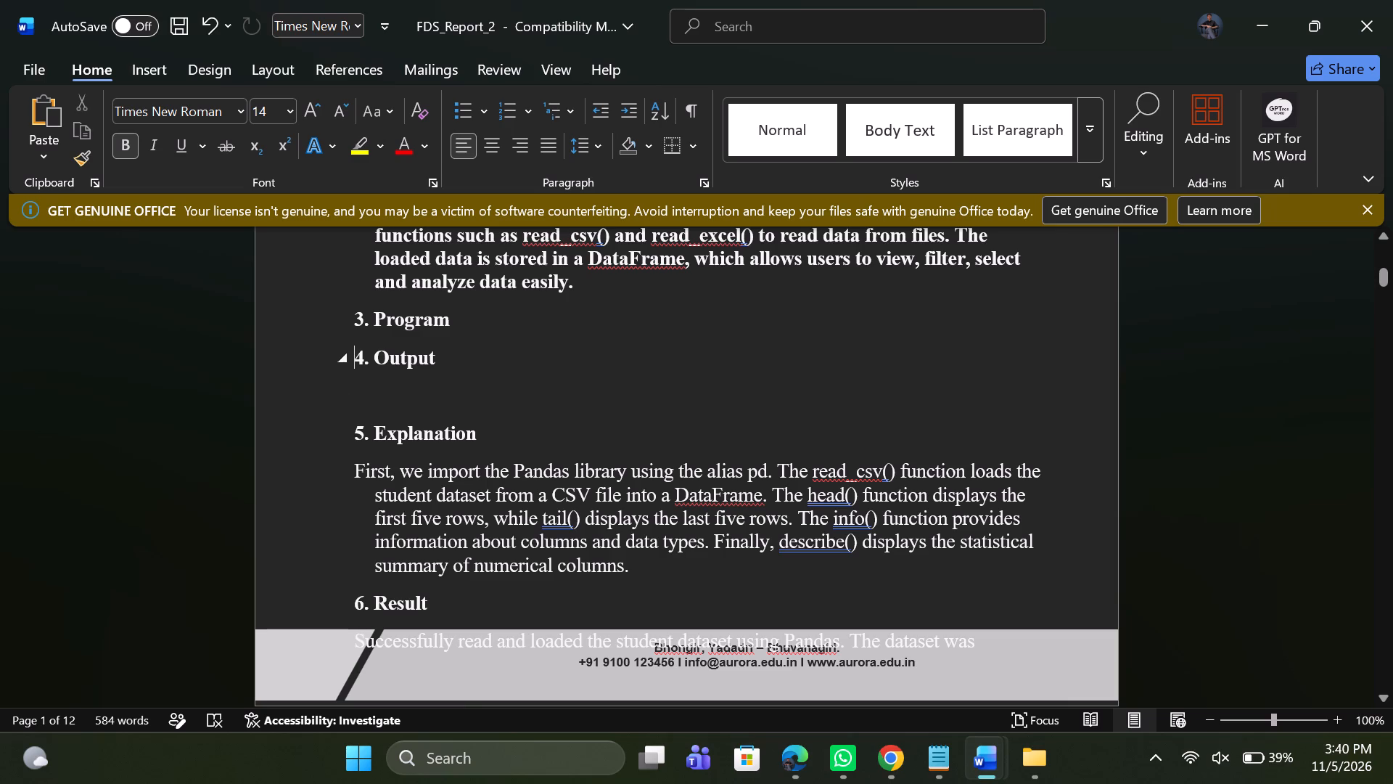
Delete the 4. Output heading, leaving an empty line between 3. Program and 5. Explanation.
left_click(443, 356)
key("BackSpace")
key("BackSpace")
key("BackSpace")
key("BackSpace")
key("BackSpace")
key("BackSpace")
key("BackSpace")
key("BackSpace")
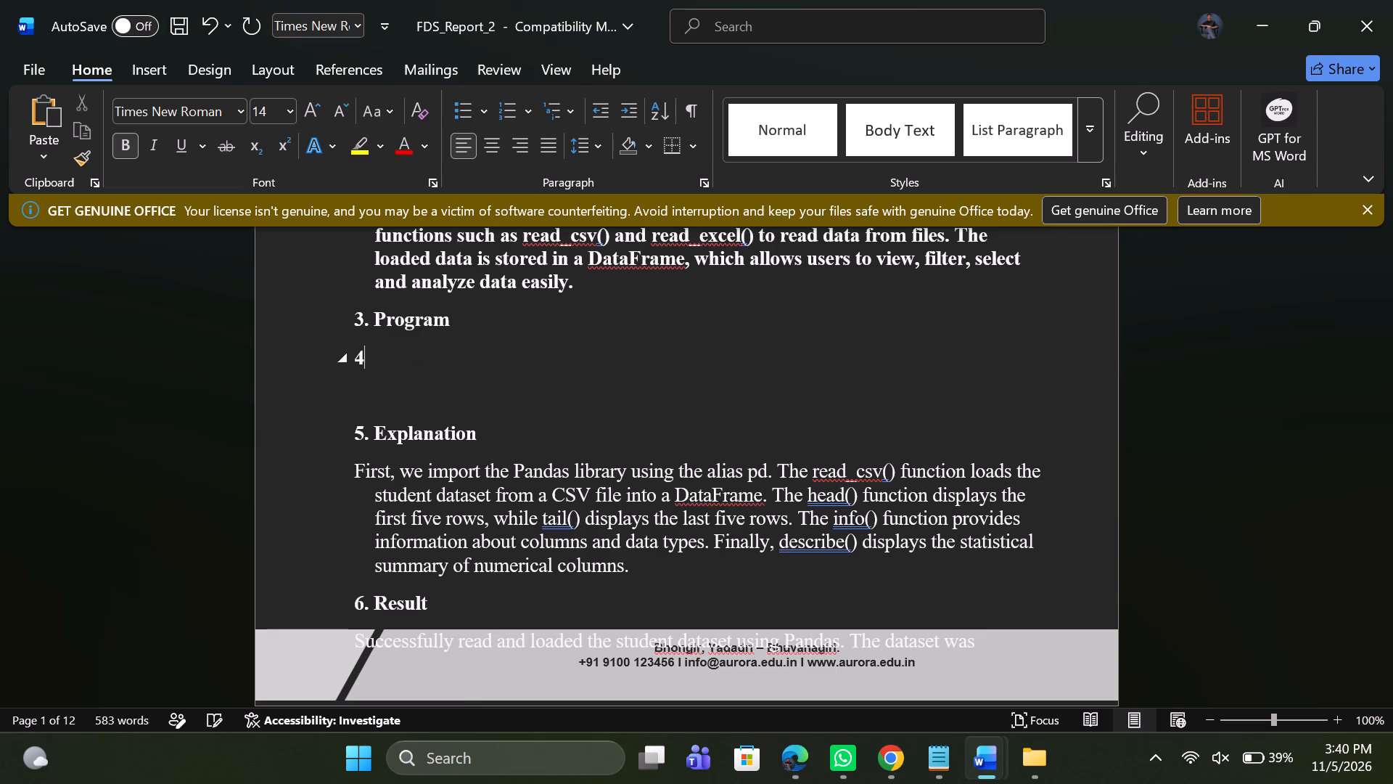
key("BackSpace")
key("BackSpace")
key("BackSpace")
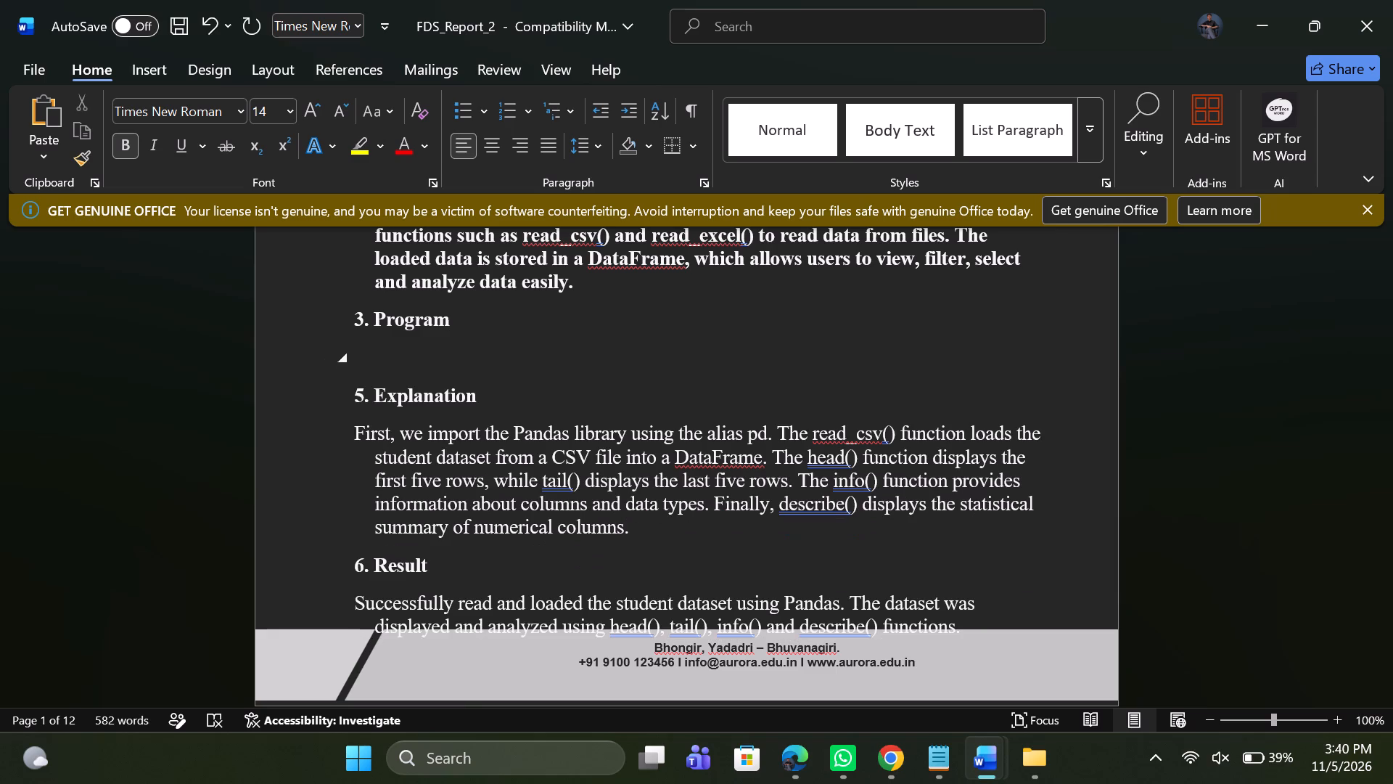
Remove the bold formatting from the body paragraphs under 2. Theory and 1. Aim, keeping both headings bold.
scroll(575, 364, "up", 1)
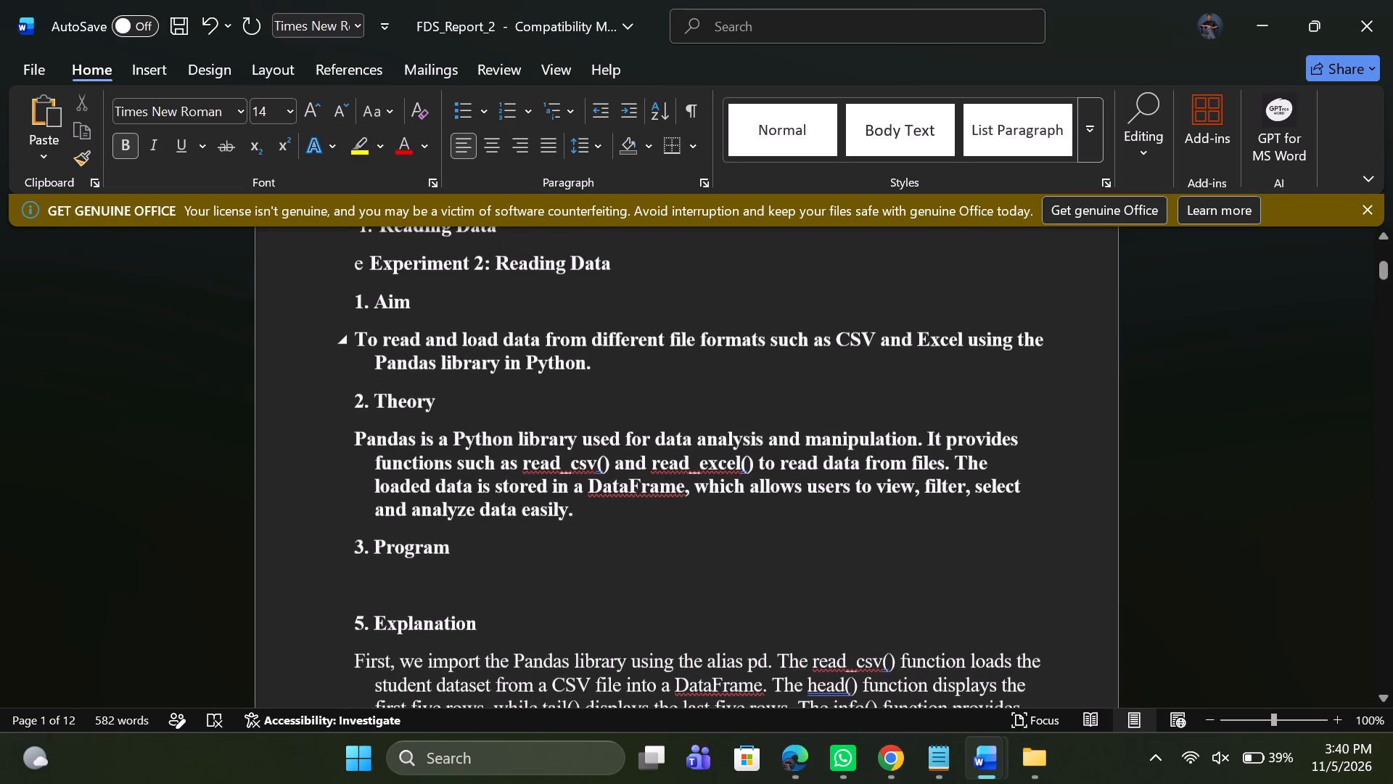
scroll(575, 364, "up", 1)
left_click_drag(593, 528, 376, 463)
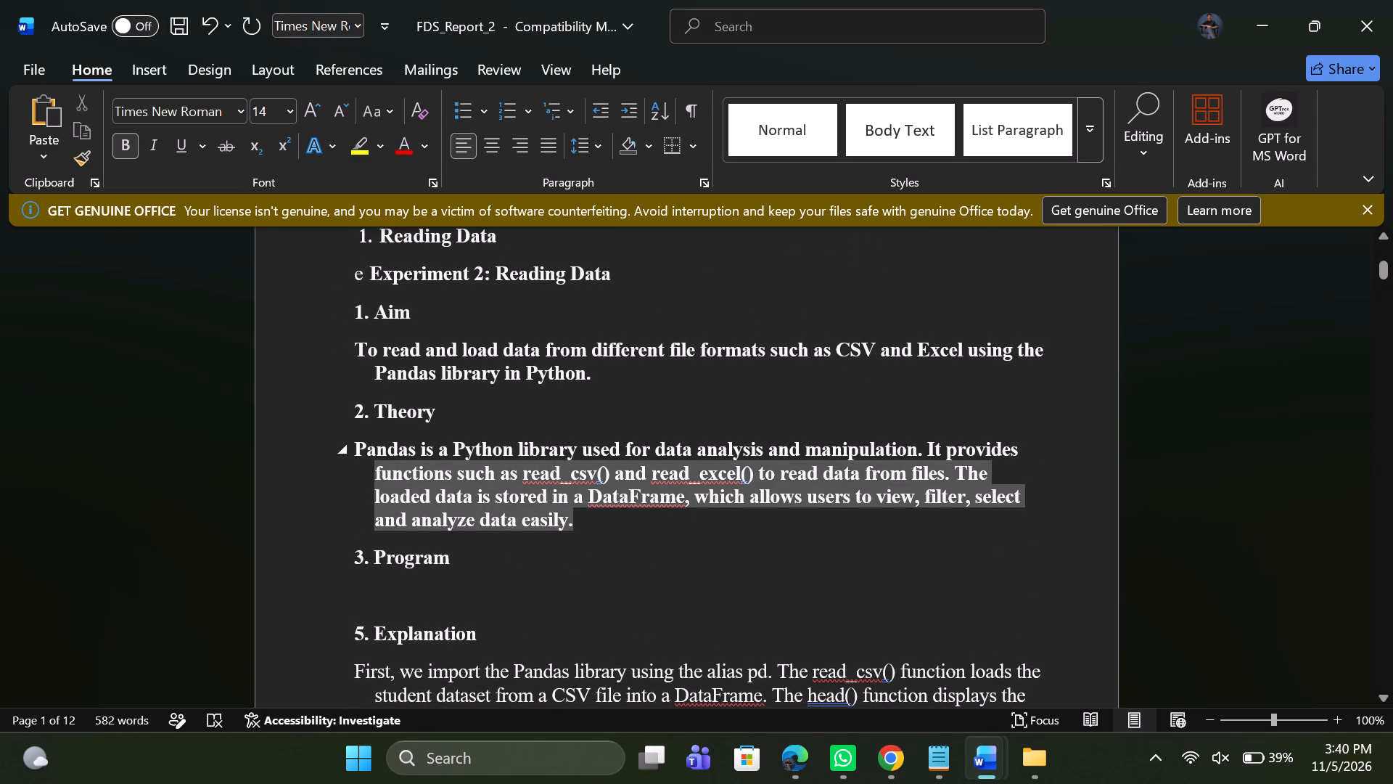
left_click_drag(376, 463, 348, 450)
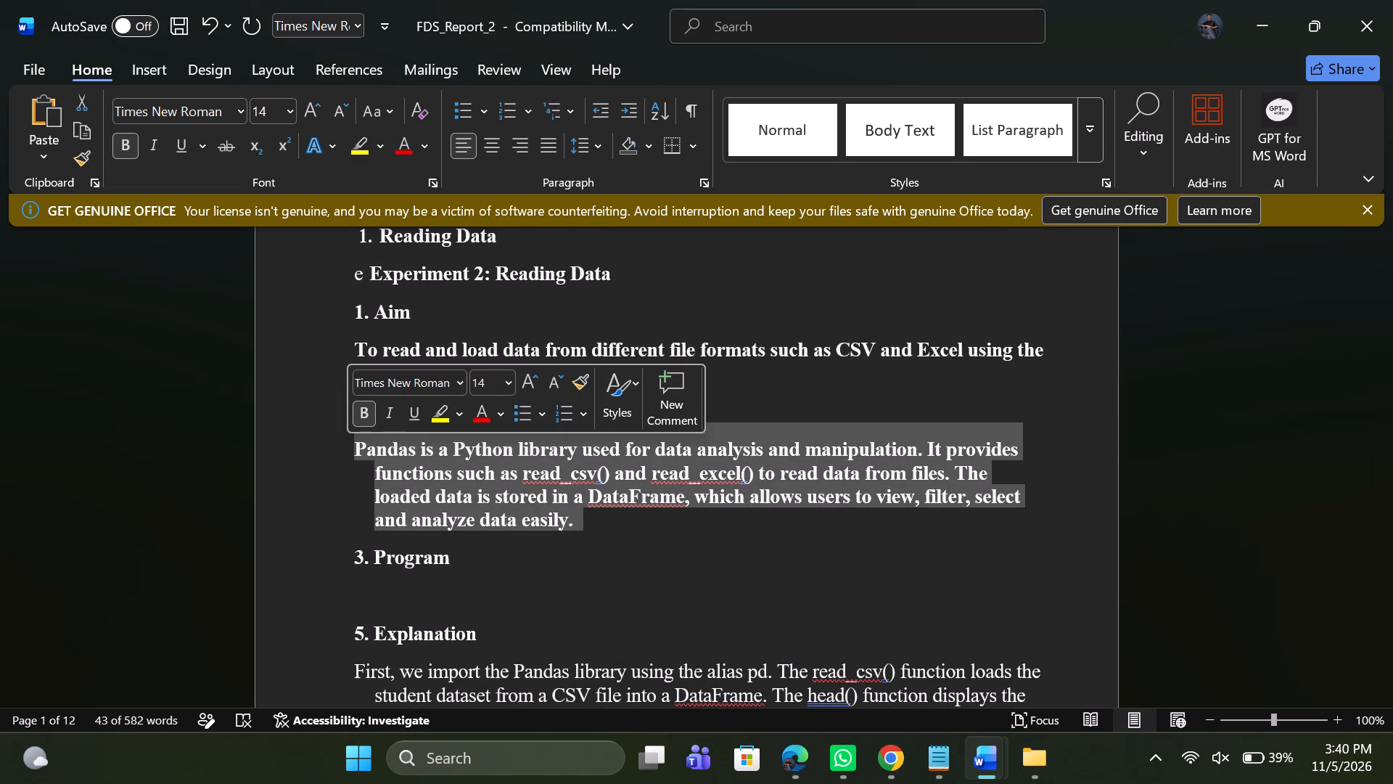
left_click(360, 412)
left_click(596, 534)
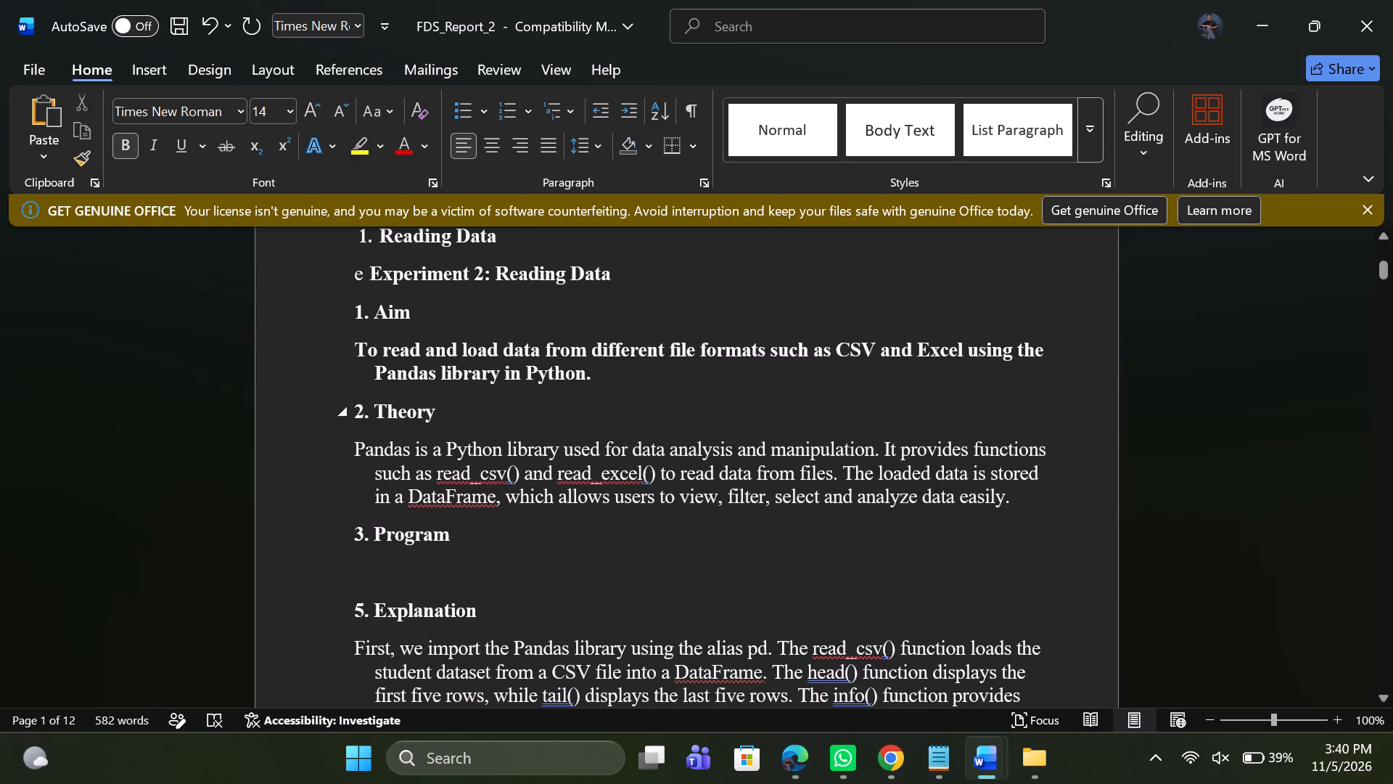
left_click_drag(611, 381, 352, 338)
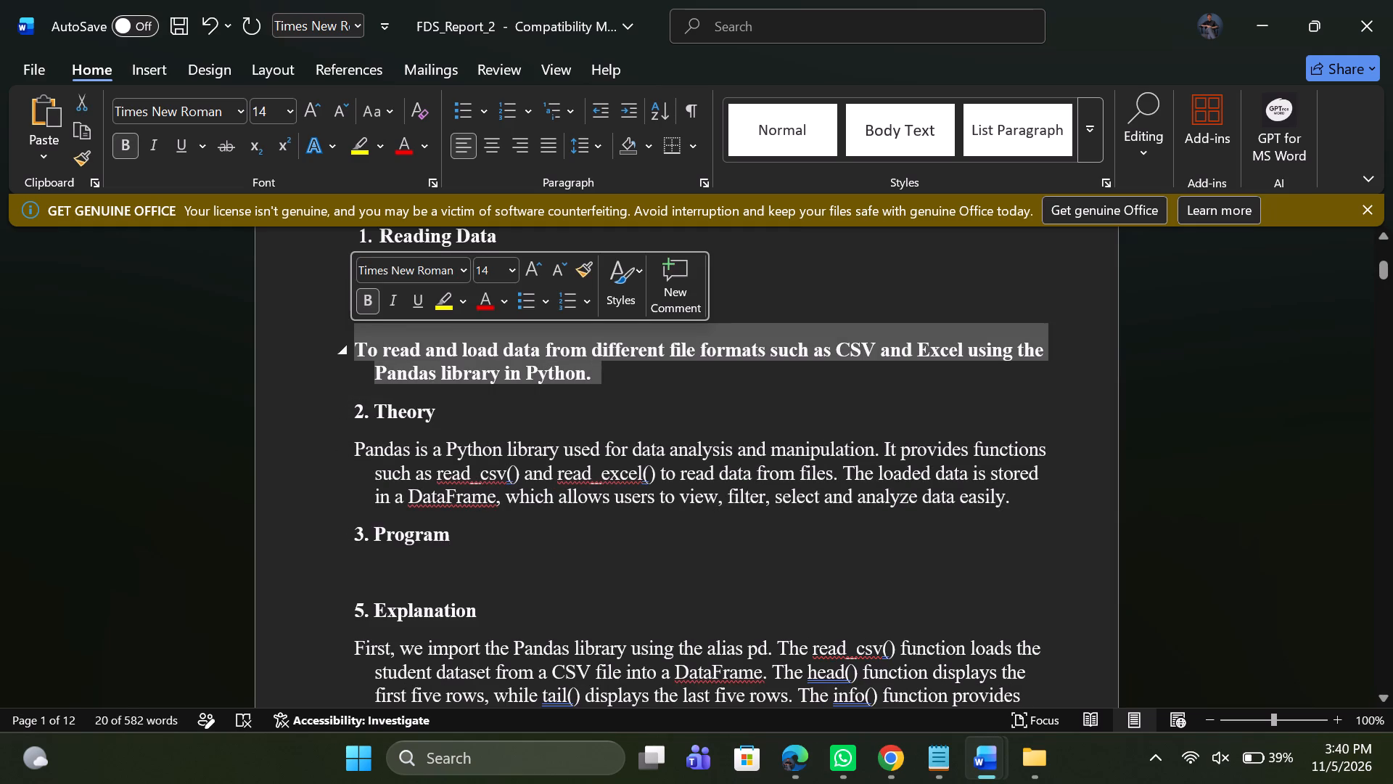
left_click(361, 306)
left_click(637, 360)
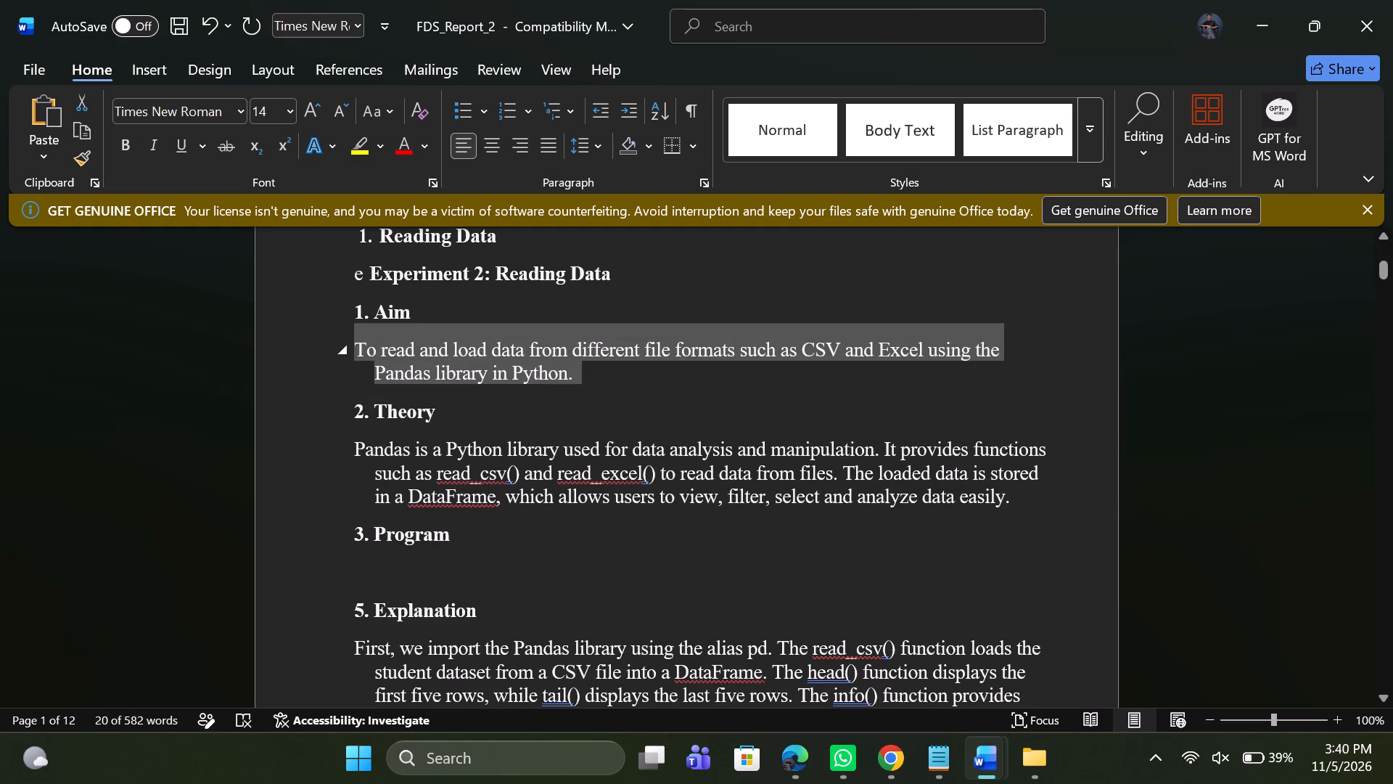
Delete the numbered Reading Data heading and the stray "e" before the Experiment 2: Reading Data title.
scroll(637, 360, "up", 1)
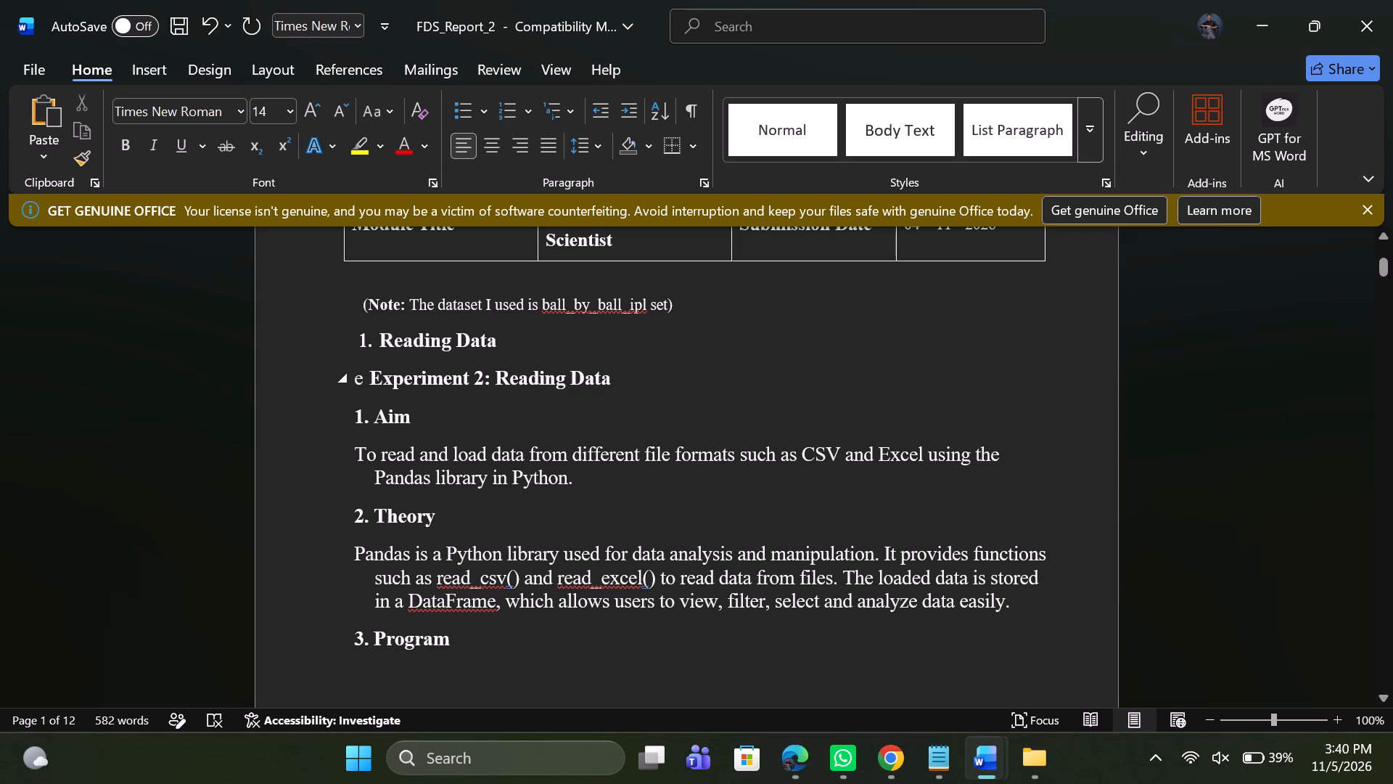
left_click_drag(370, 382, 366, 341)
left_click_drag(366, 341, 366, 343)
key("BackSpace")
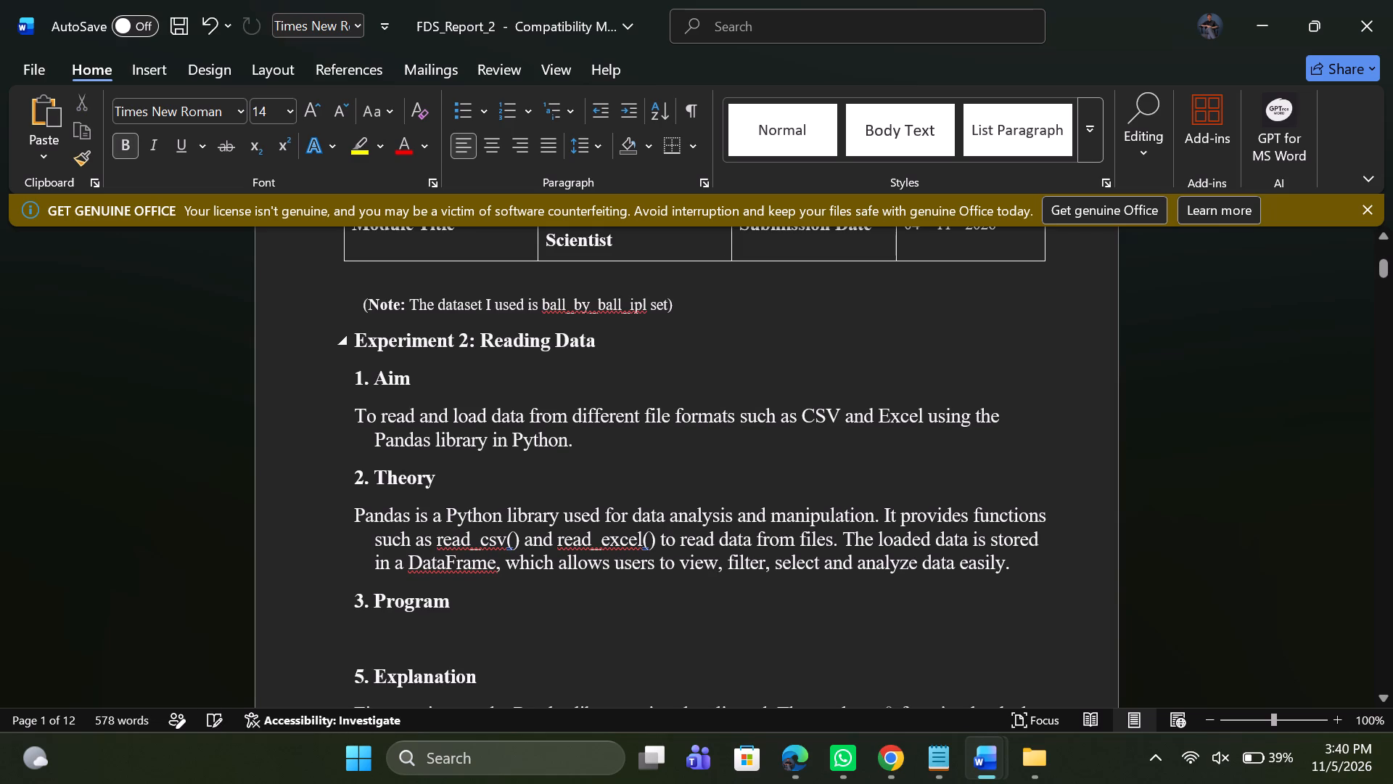
Change the experiment number in the Reading Data title to 1.
left_click(468, 334)
key("BackSpace")
key("1")
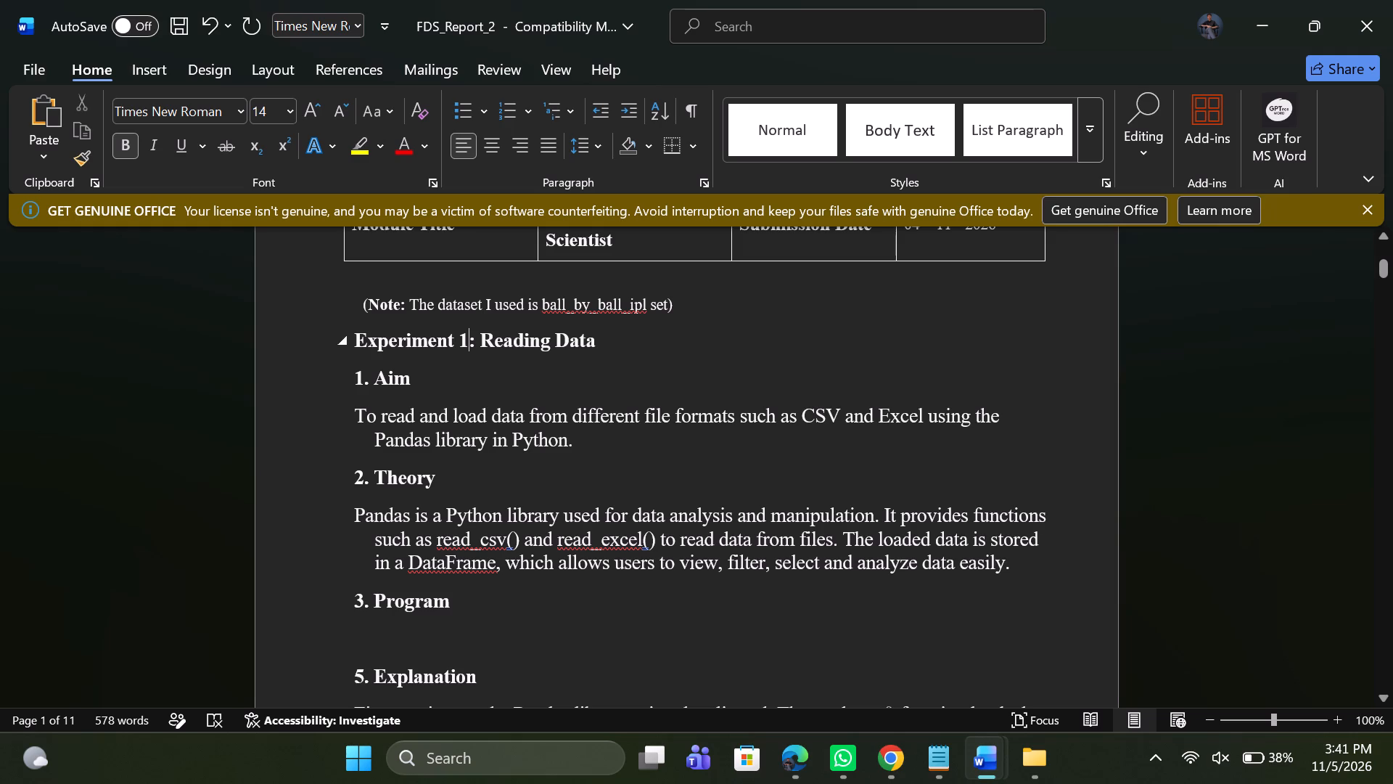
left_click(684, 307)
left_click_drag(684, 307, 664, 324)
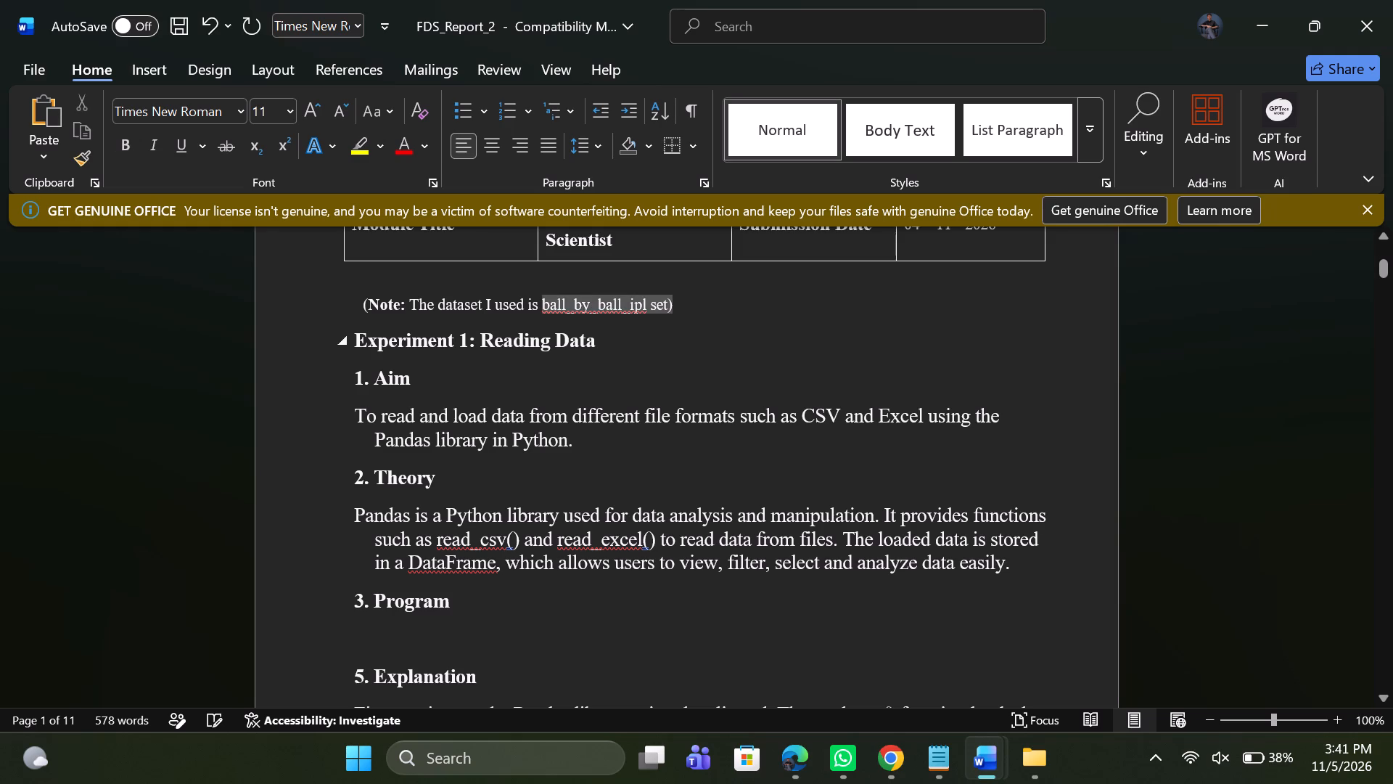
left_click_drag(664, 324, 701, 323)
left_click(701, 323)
Renumber the Explanation heading as 4.
scroll(701, 323, "down", 1)
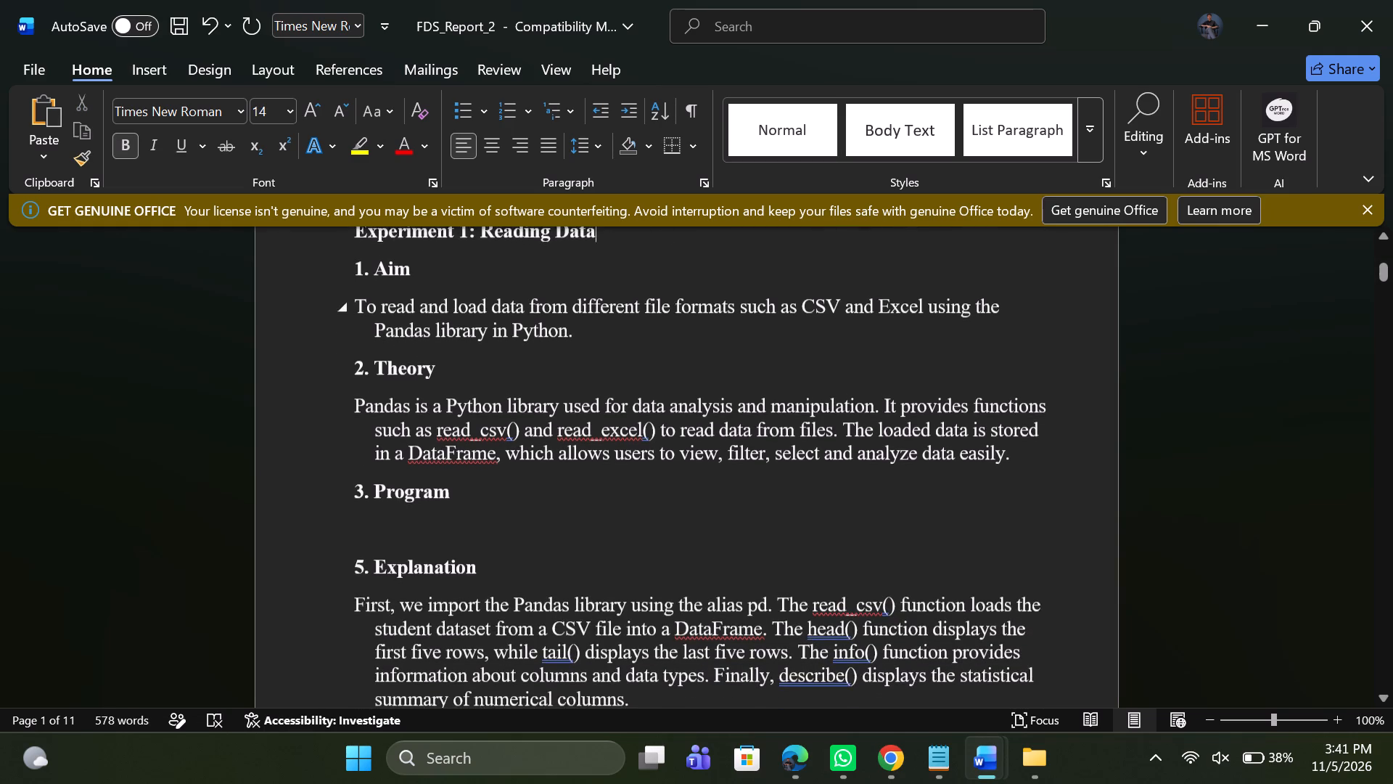
scroll(701, 323, "down", 1)
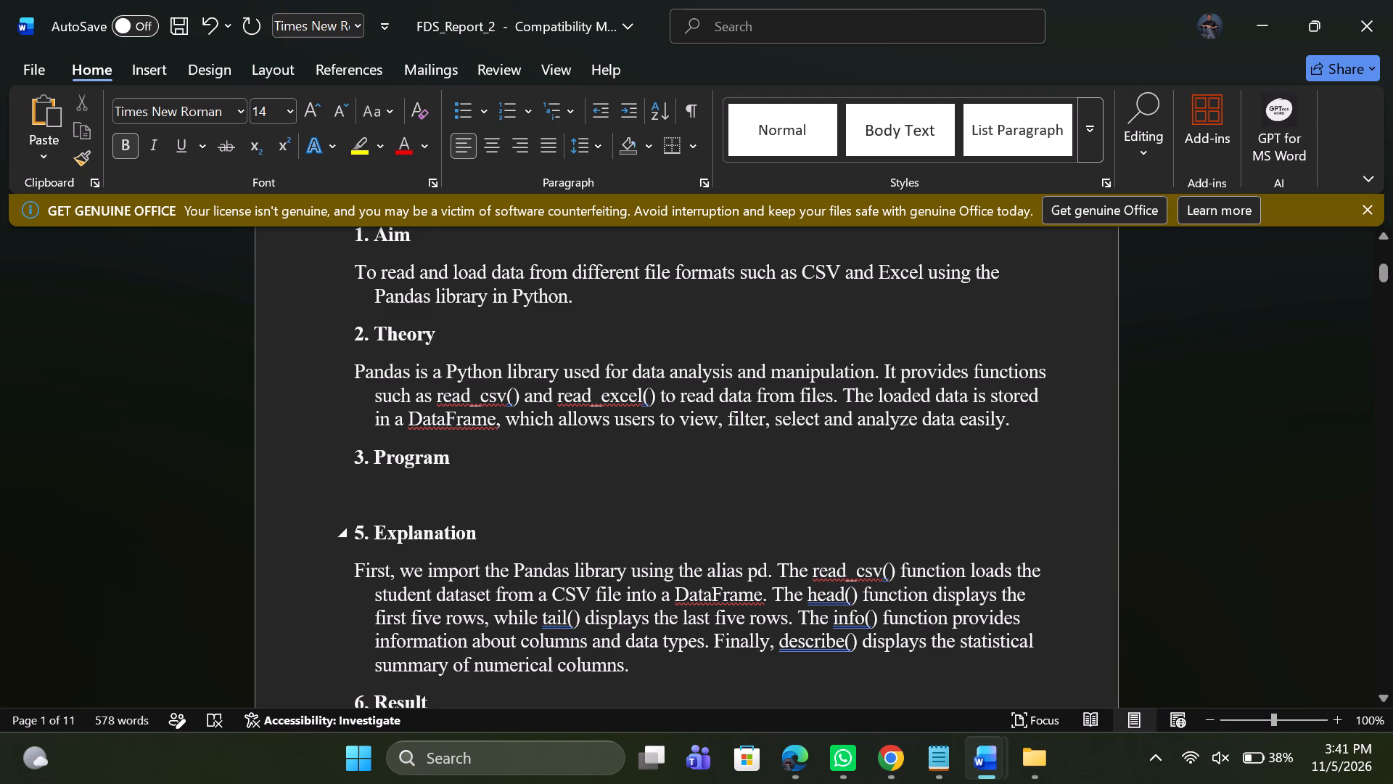
left_click(362, 530)
key("BackSpace")
key("4")
Renumber the Result heading as 5.
scroll(547, 538, "down", 1)
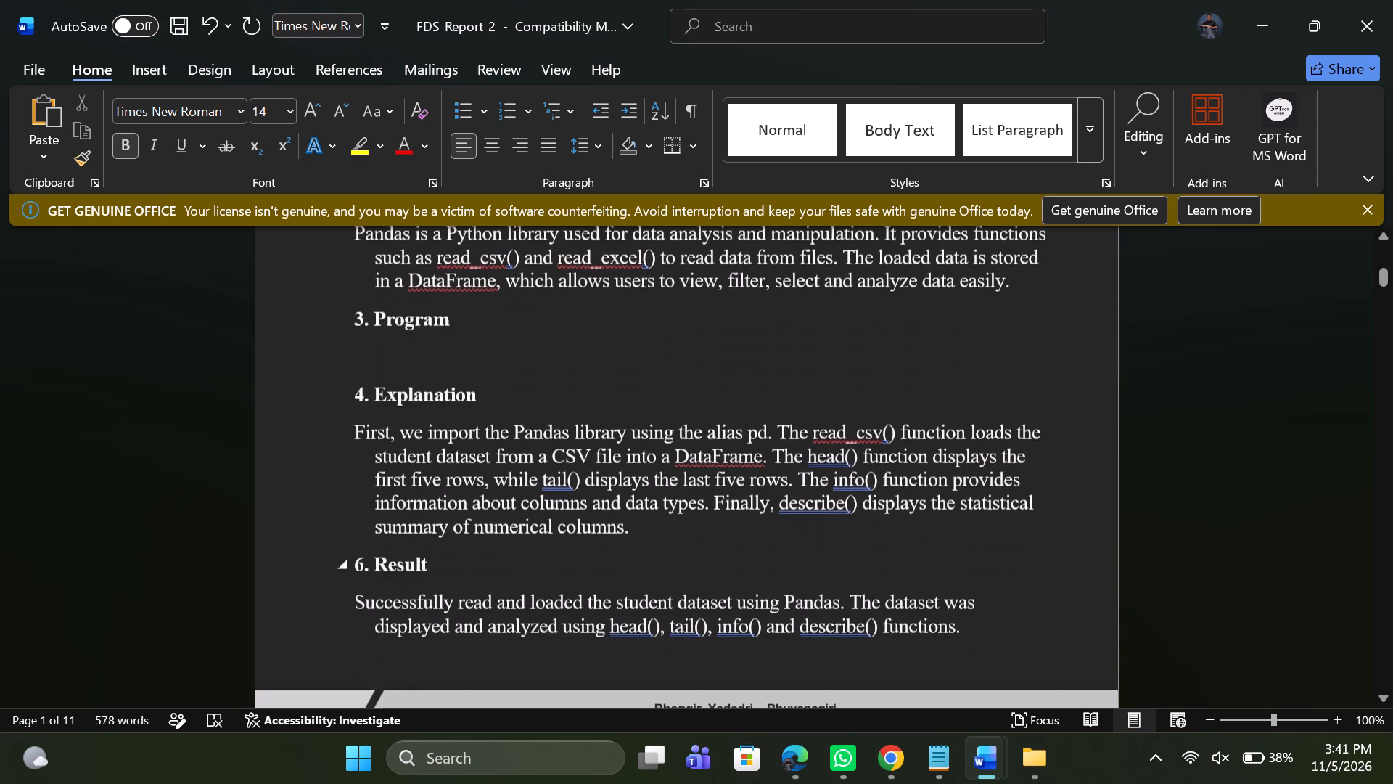
left_click(363, 566)
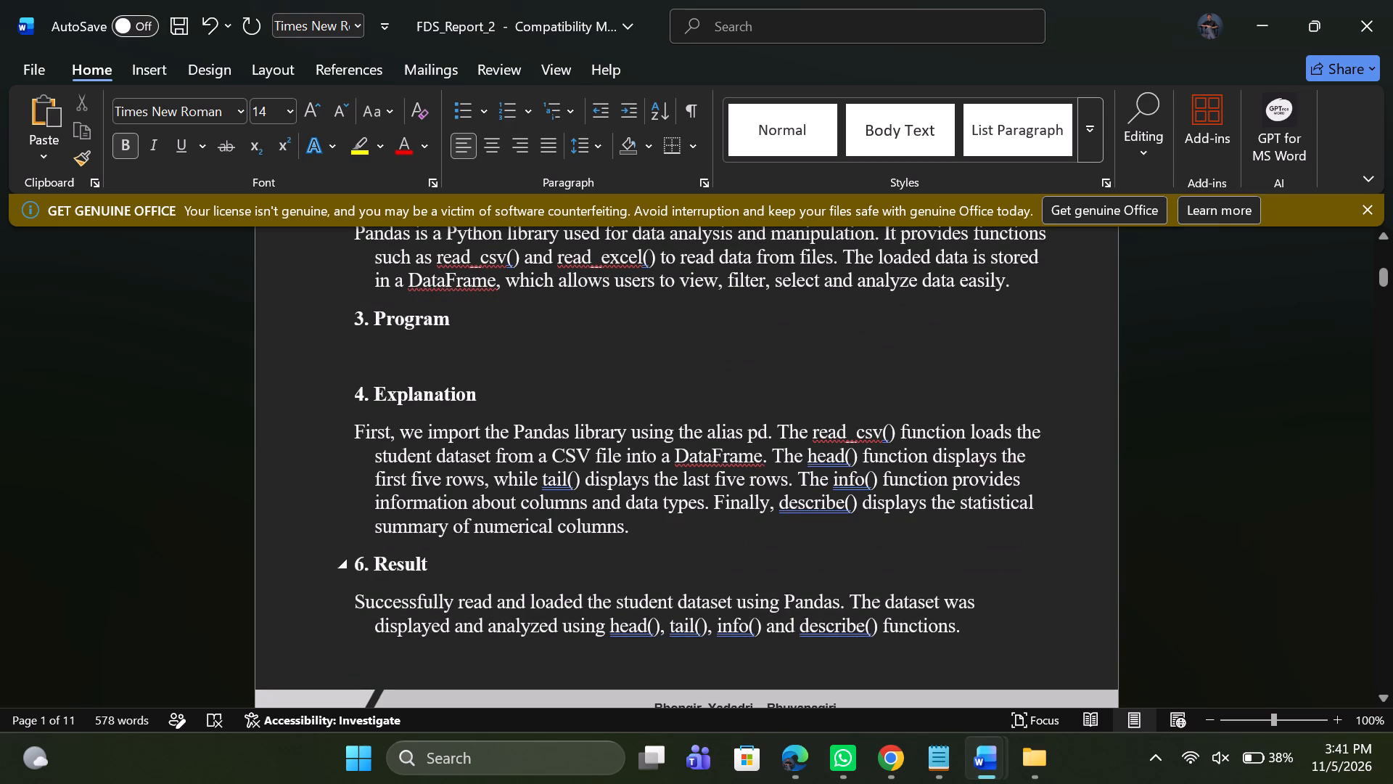
key("BackSpace")
key("5")
Examine the Reading Data notebook screenshots already placed on the page after the Result section.
scroll(363, 566, "down", 3)
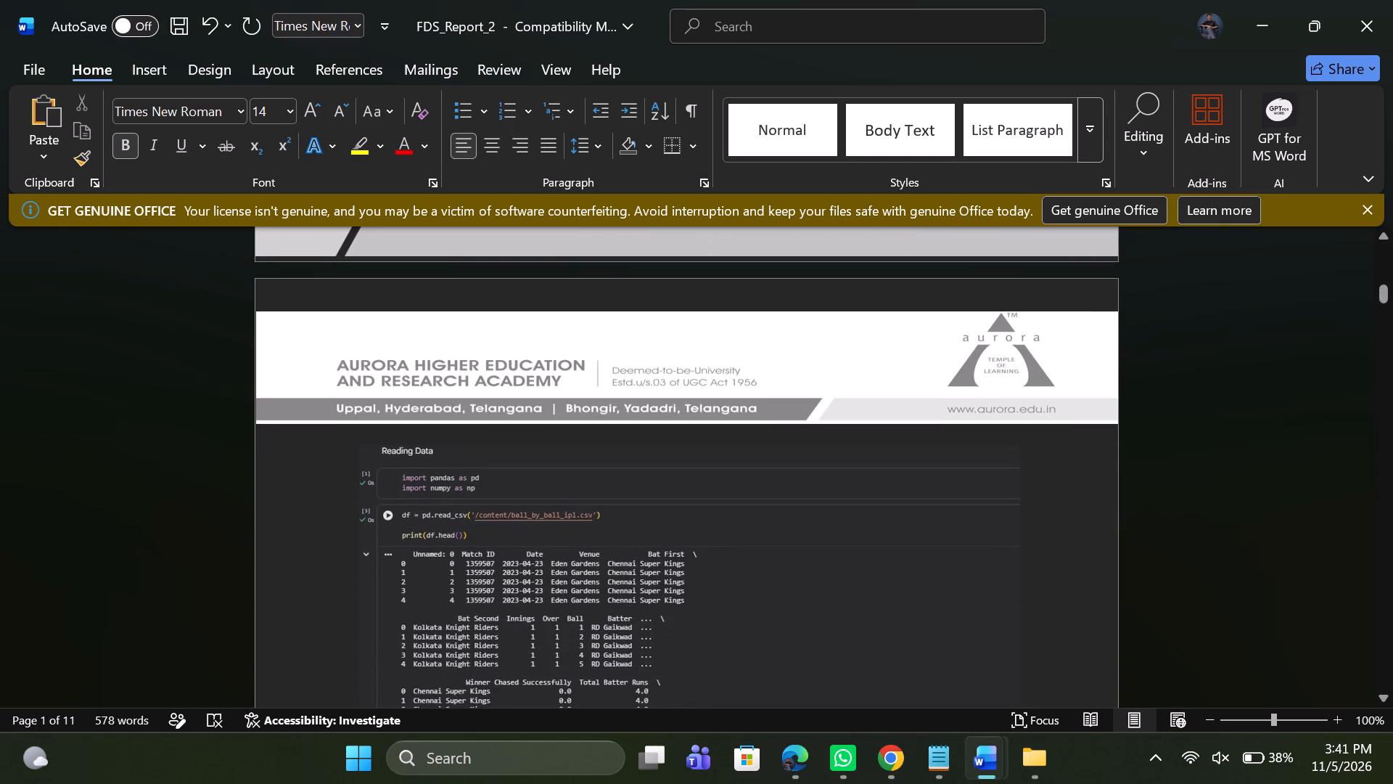
scroll(363, 566, "up", 2)
scroll(363, 566, "down", 2)
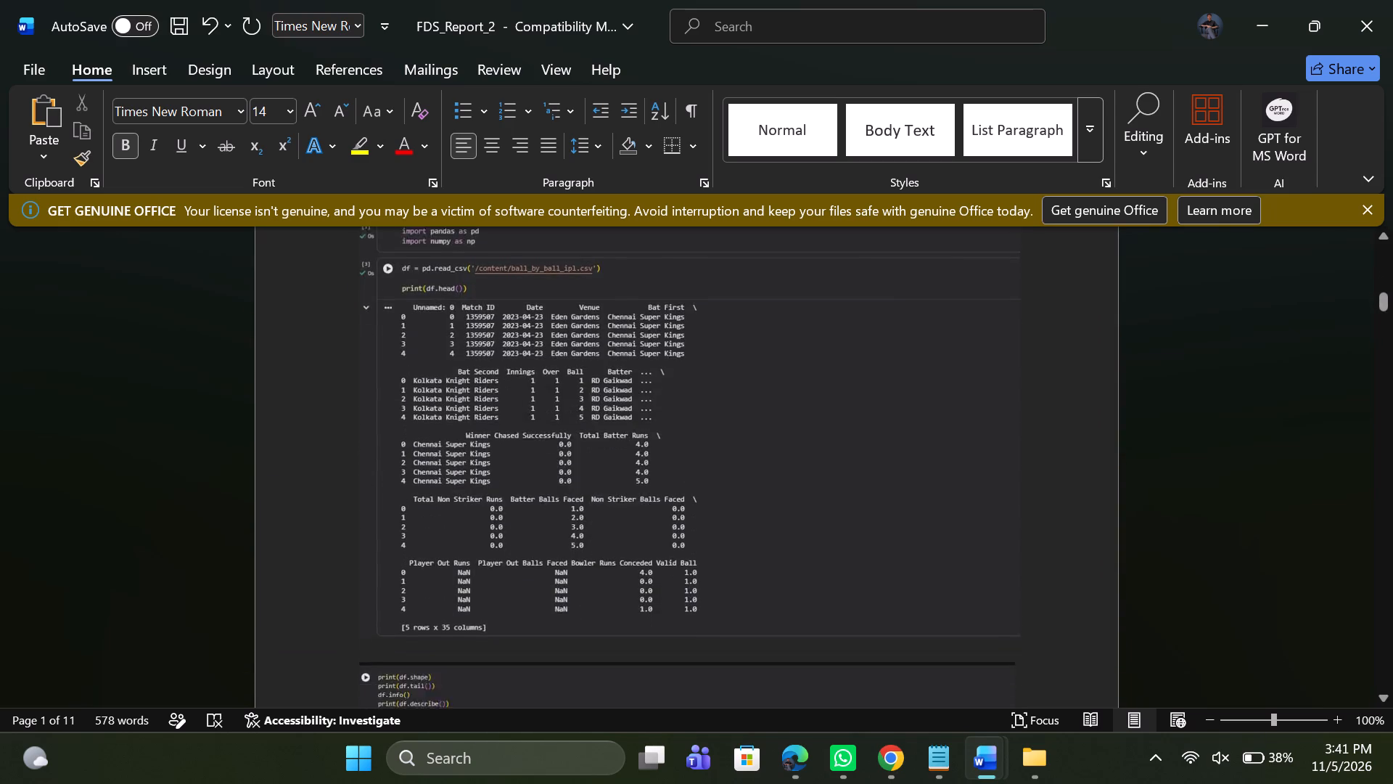
scroll(363, 566, "down", 1)
scroll(363, 566, "up", 4)
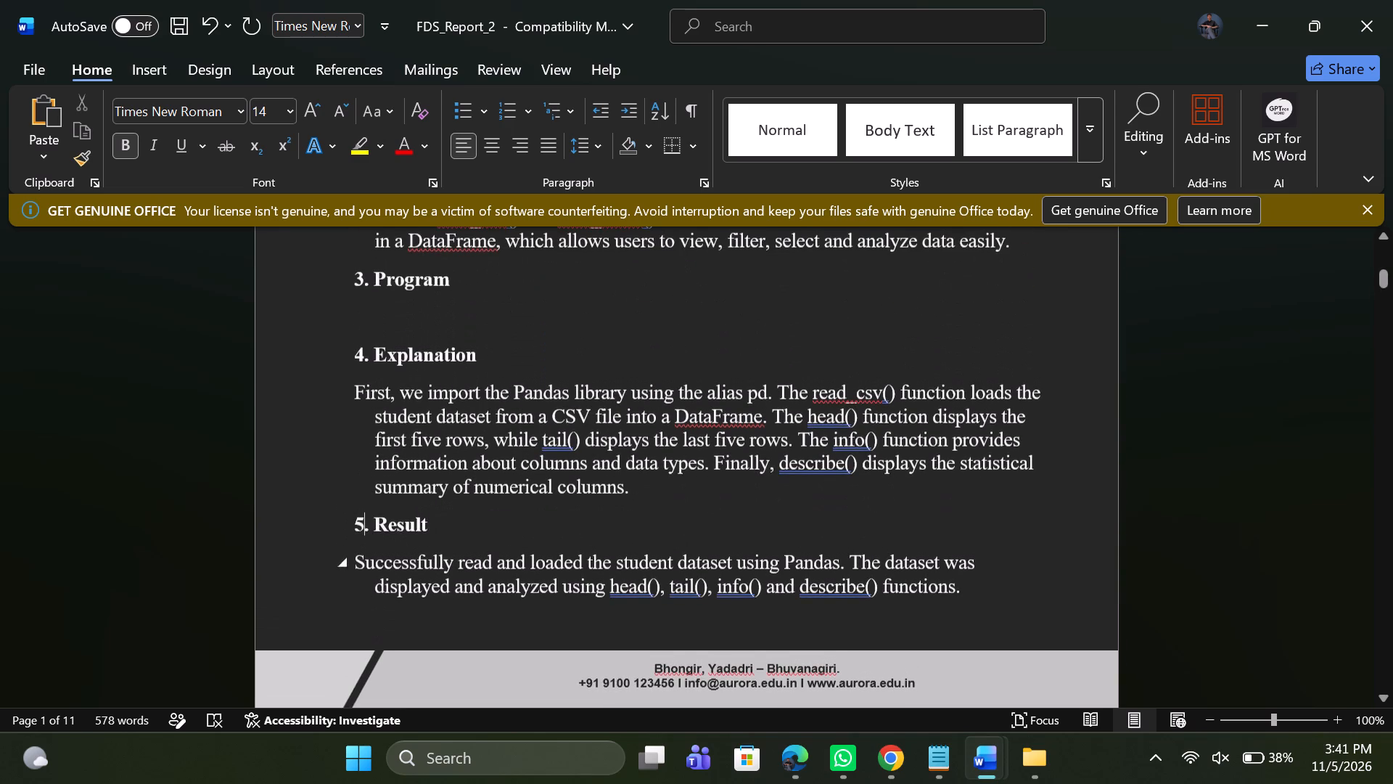
Switch to the Colab notebook in Chrome and snip the Untitled4.ipynb page at 75% zoom, showing the read_csv and df.head() cell with its output.
left_click(890, 761)
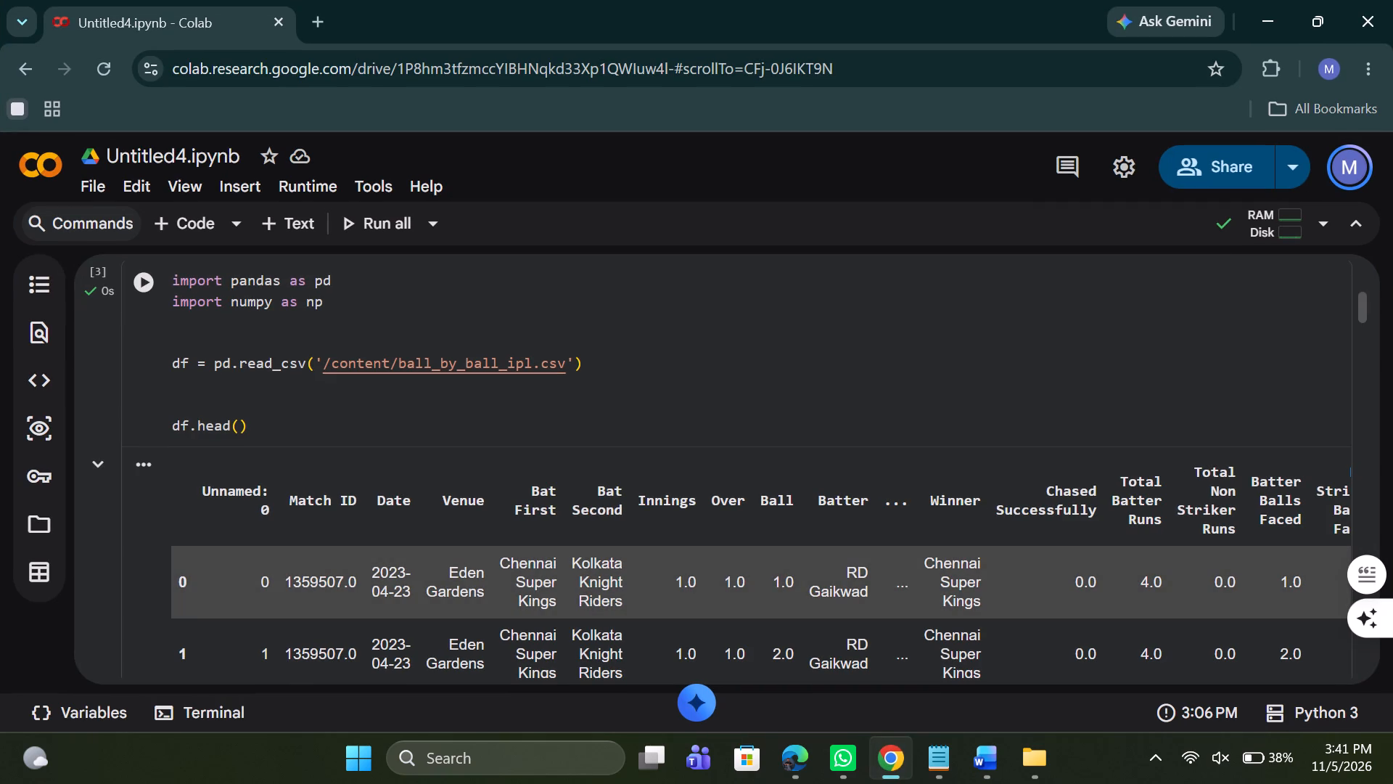
key("ctrl+minus")
key("ctrl+minus")
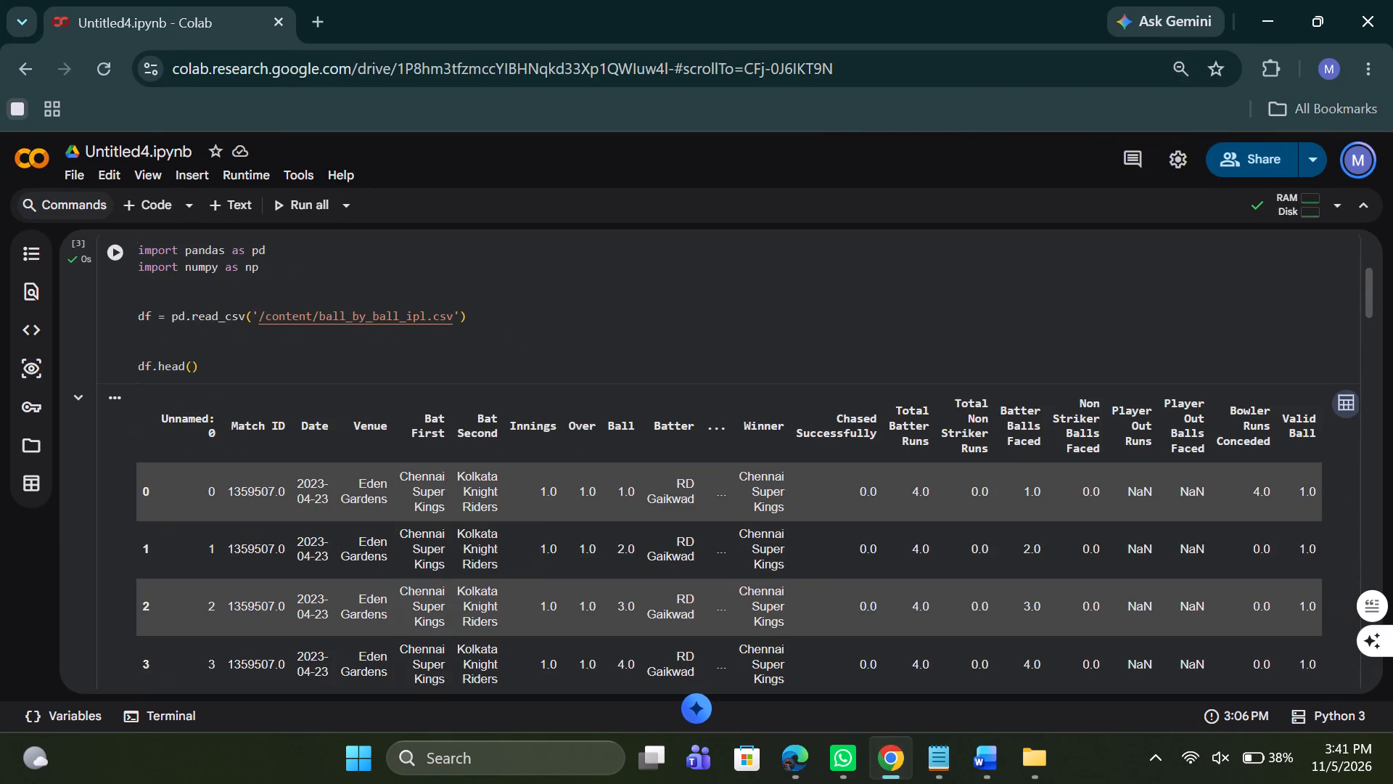
key("ctrl+minus")
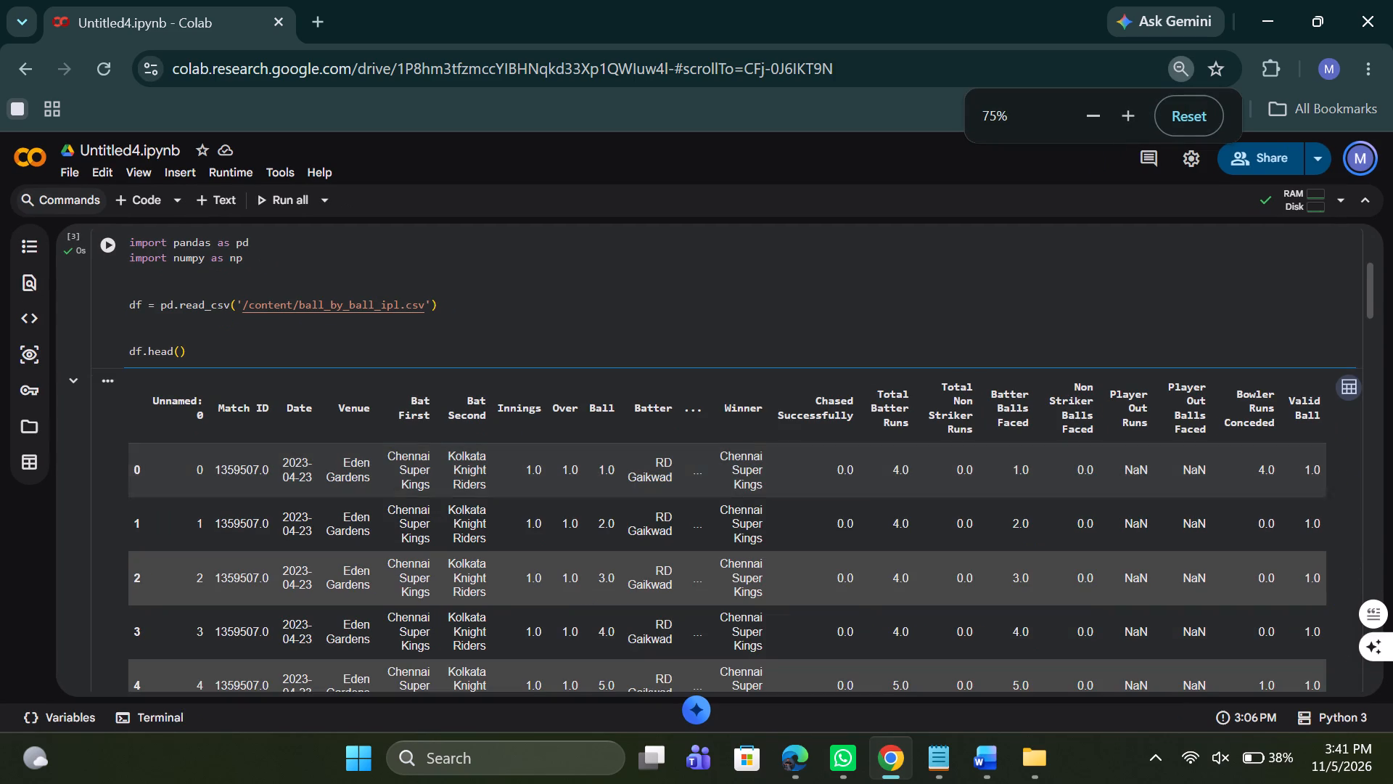
scroll(595, 542, "left", 5)
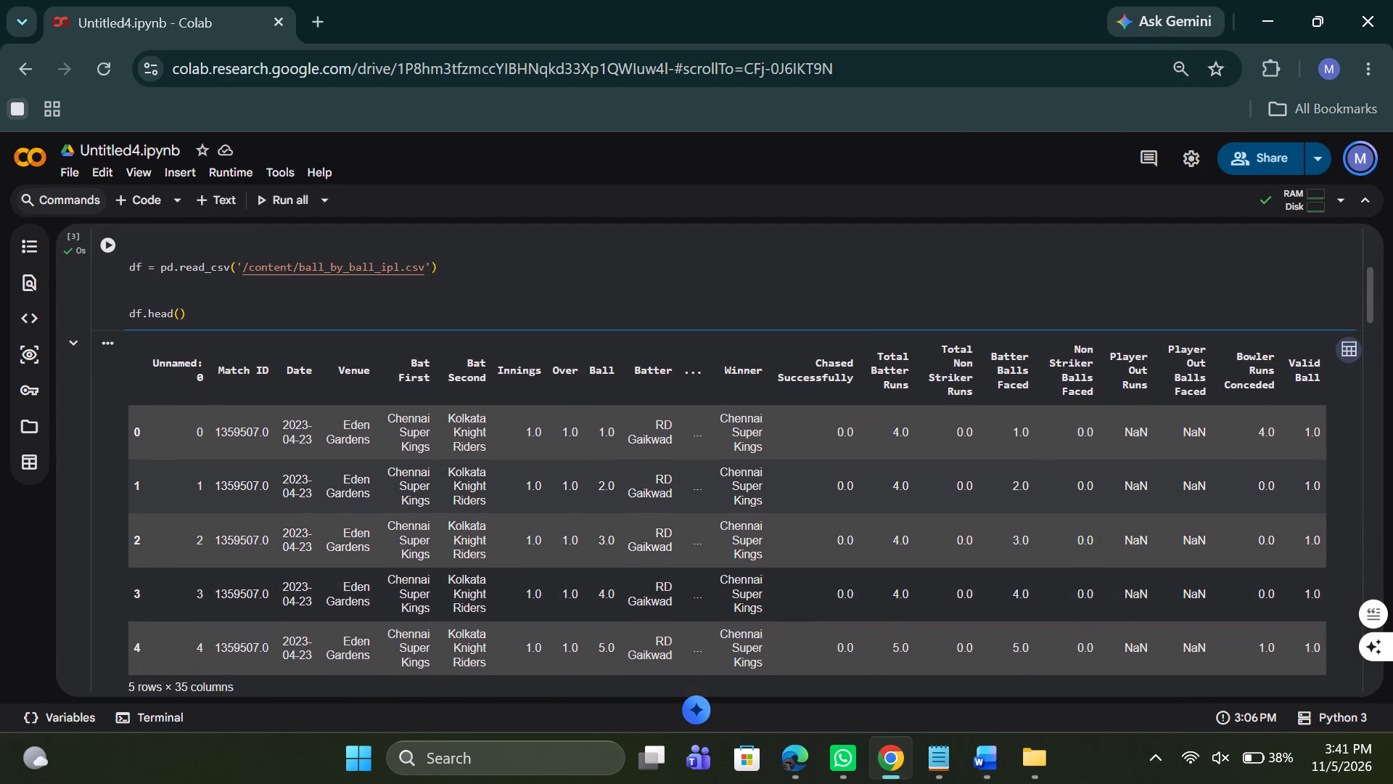
scroll(595, 542, "left", 1)
scroll(935, 536, "left", 2)
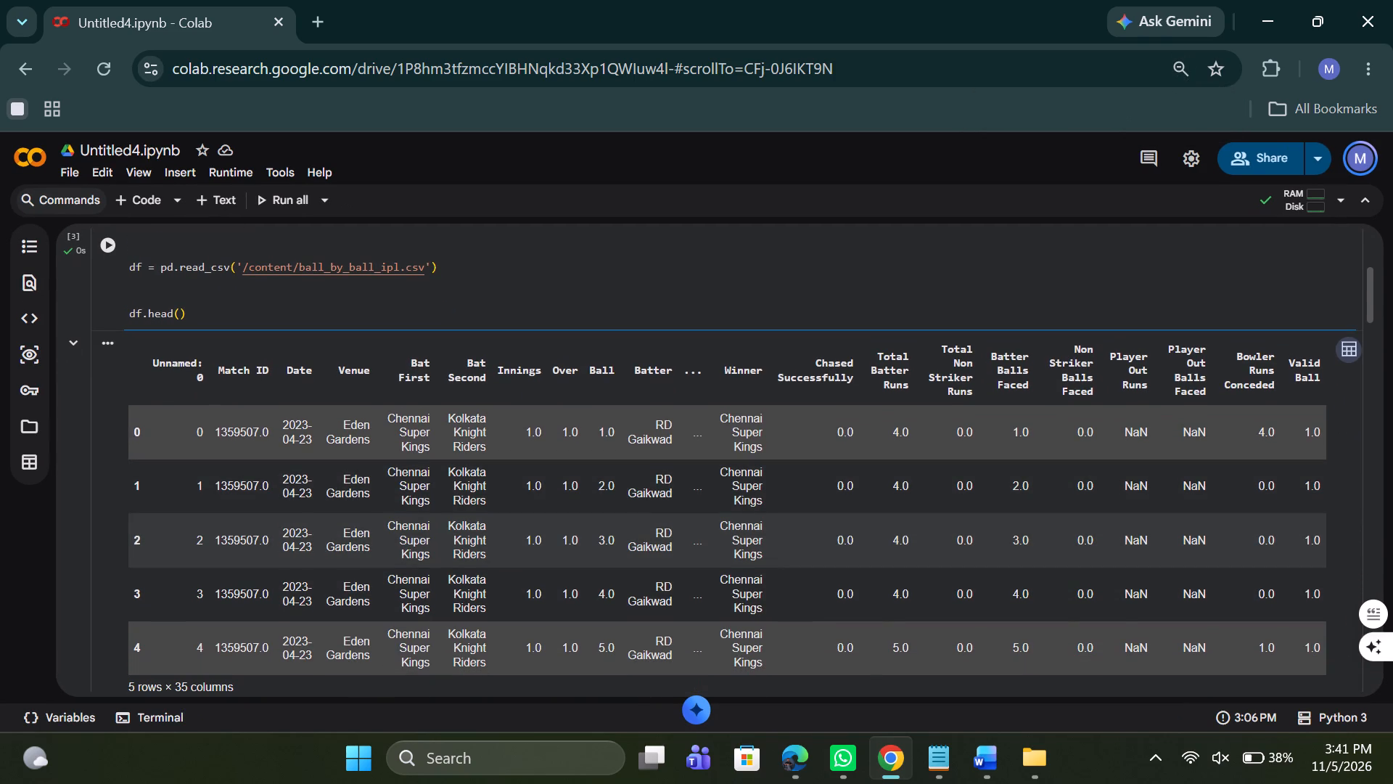
scroll(935, 536, "up", 1)
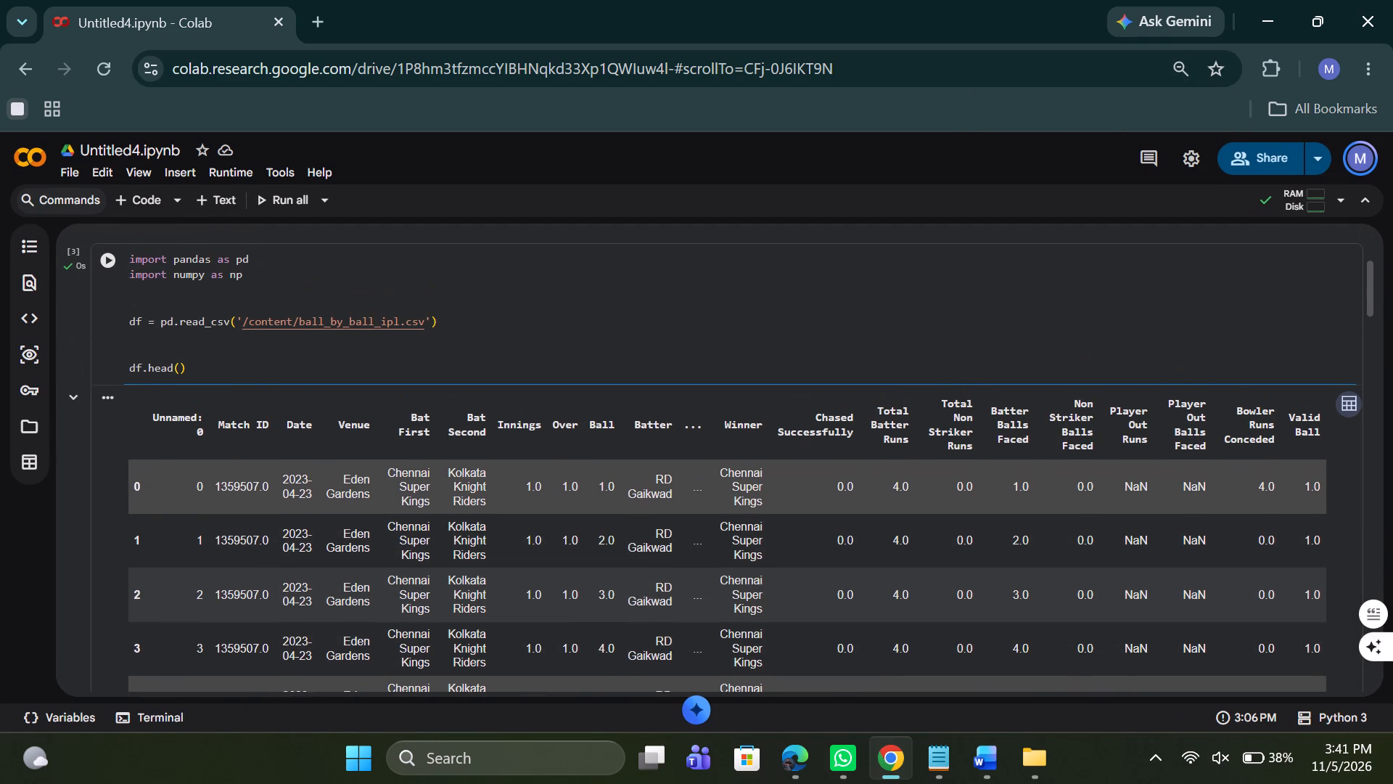
scroll(935, 536, "up", 1)
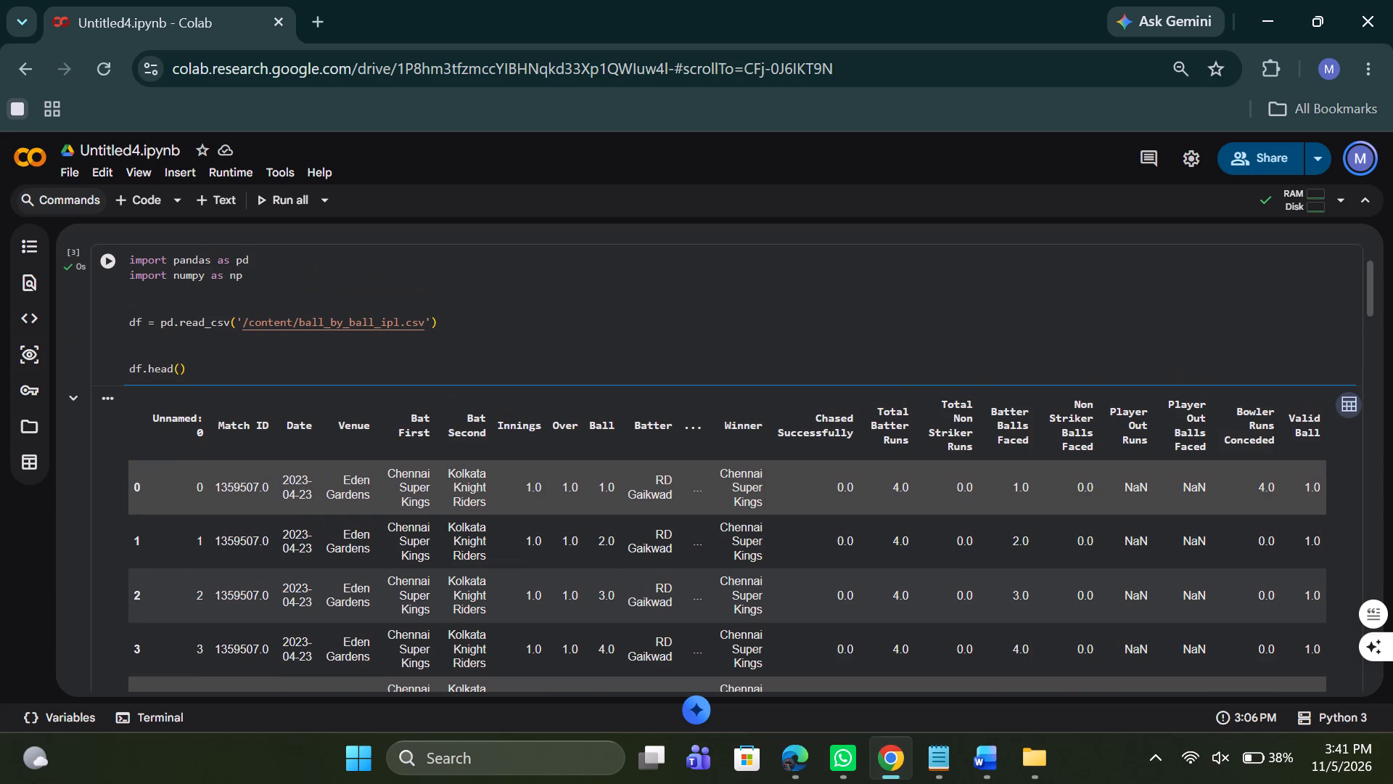
key("Print")
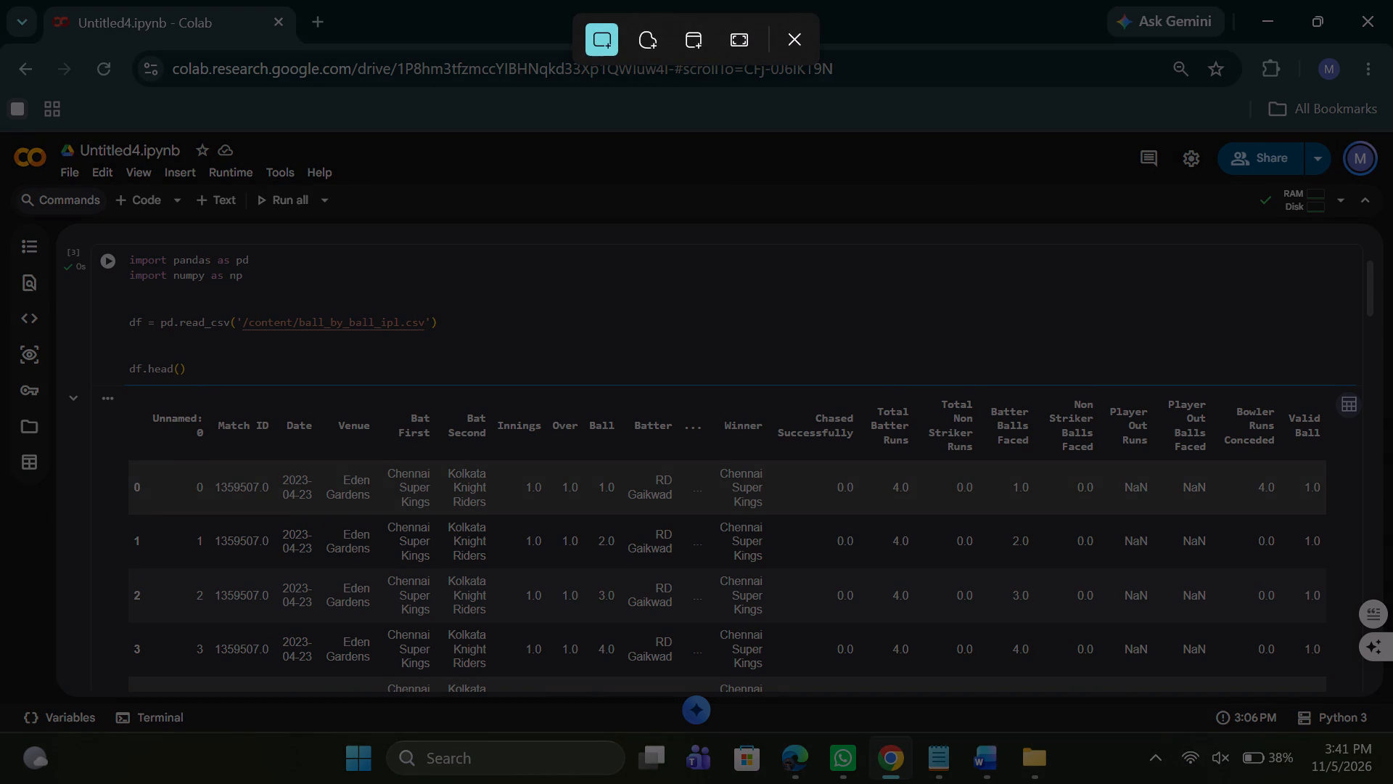
left_click_drag(1, 134, 1050, 680)
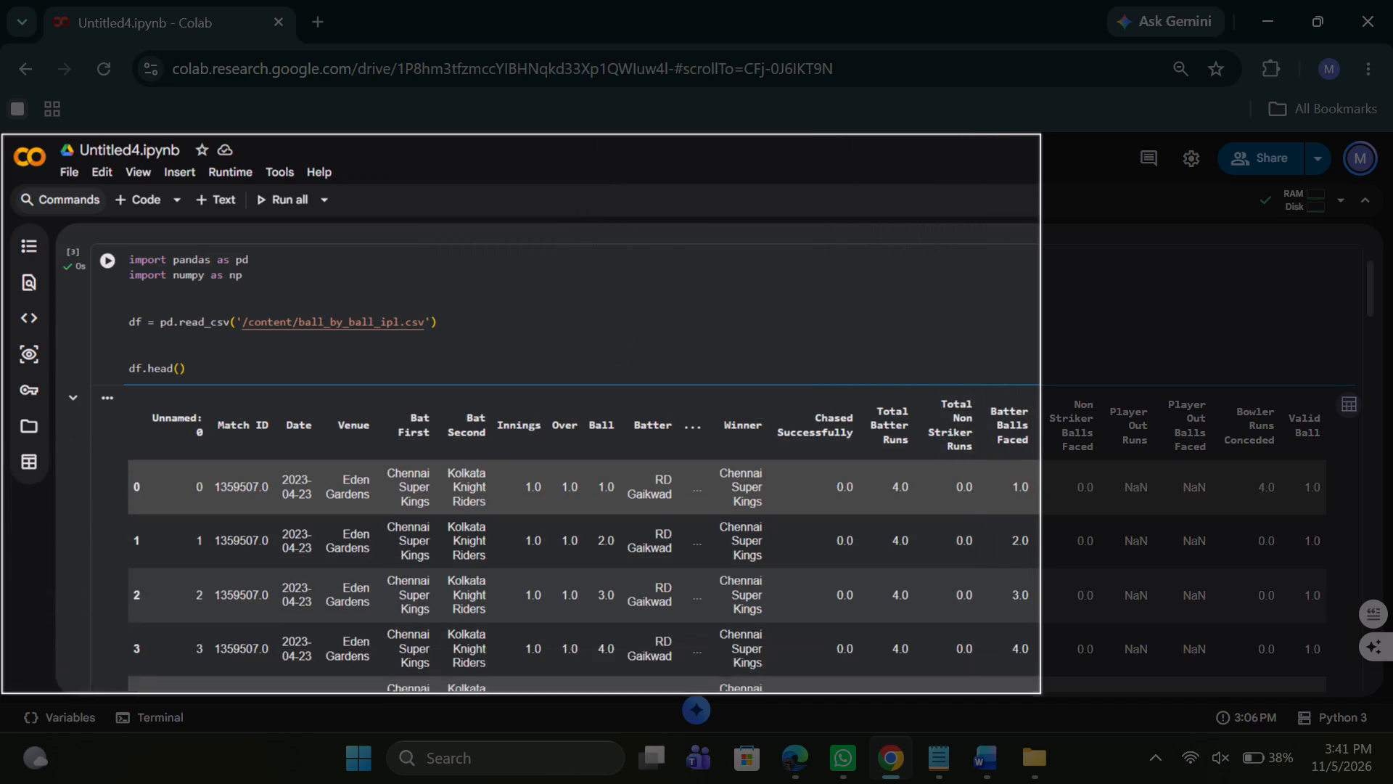
left_click_drag(1050, 680, 1352, 657)
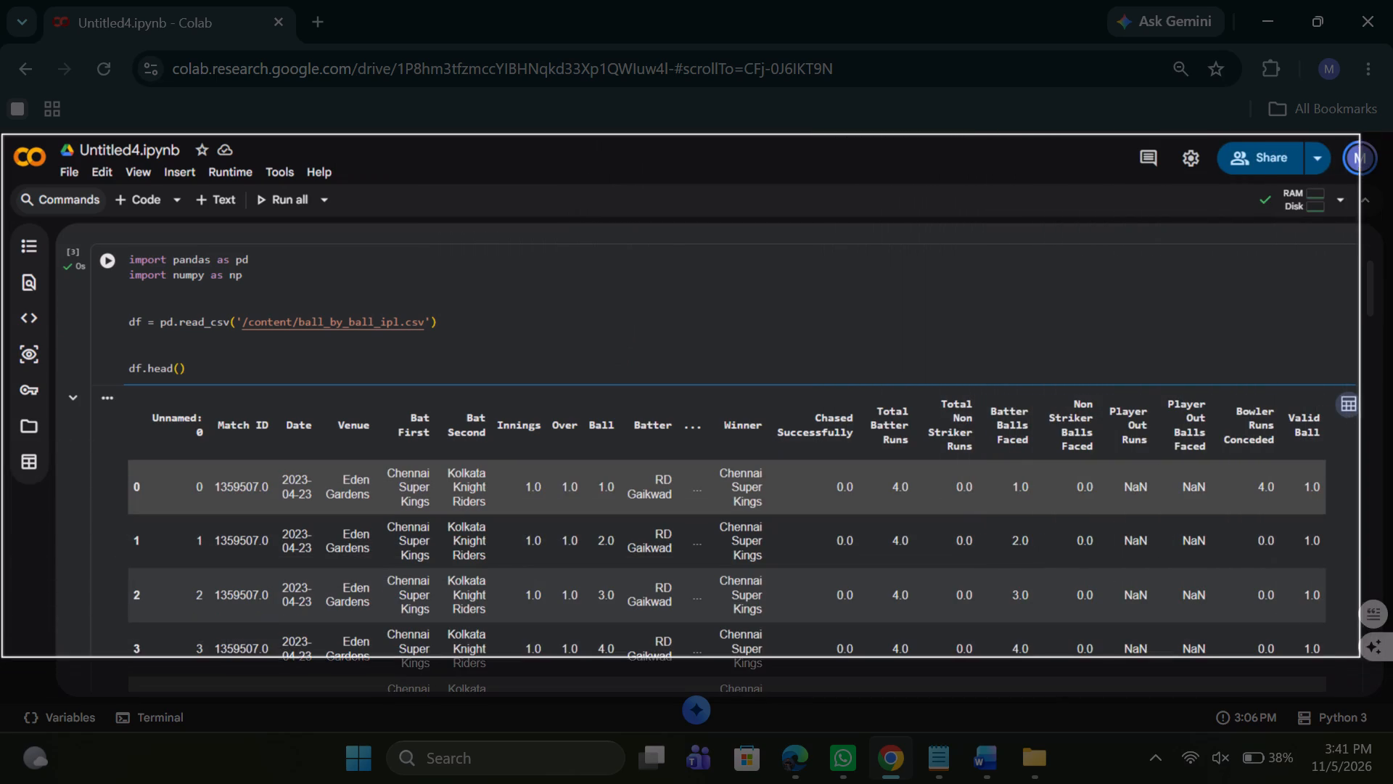
left_click_drag(1352, 657, 1376, 689)
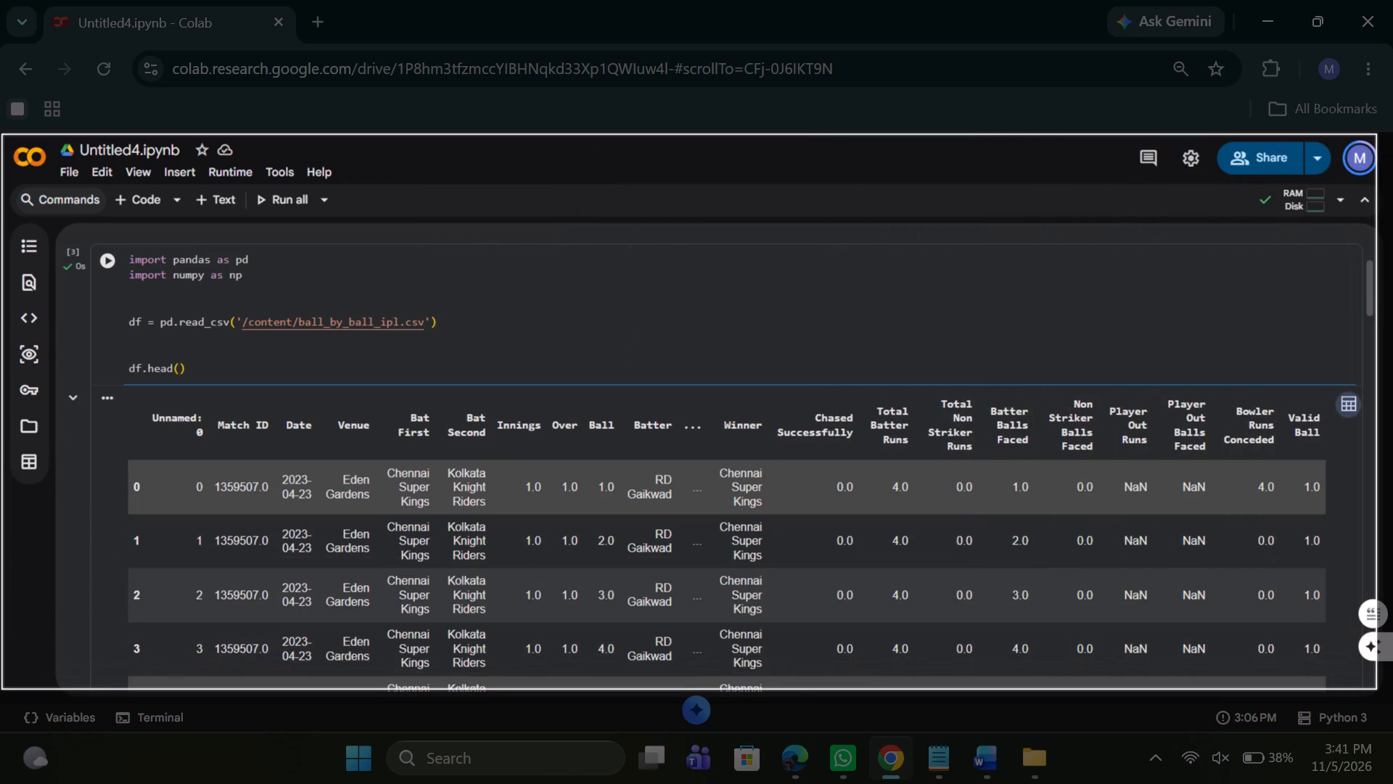
left_click_drag(1376, 689, 1374, 783)
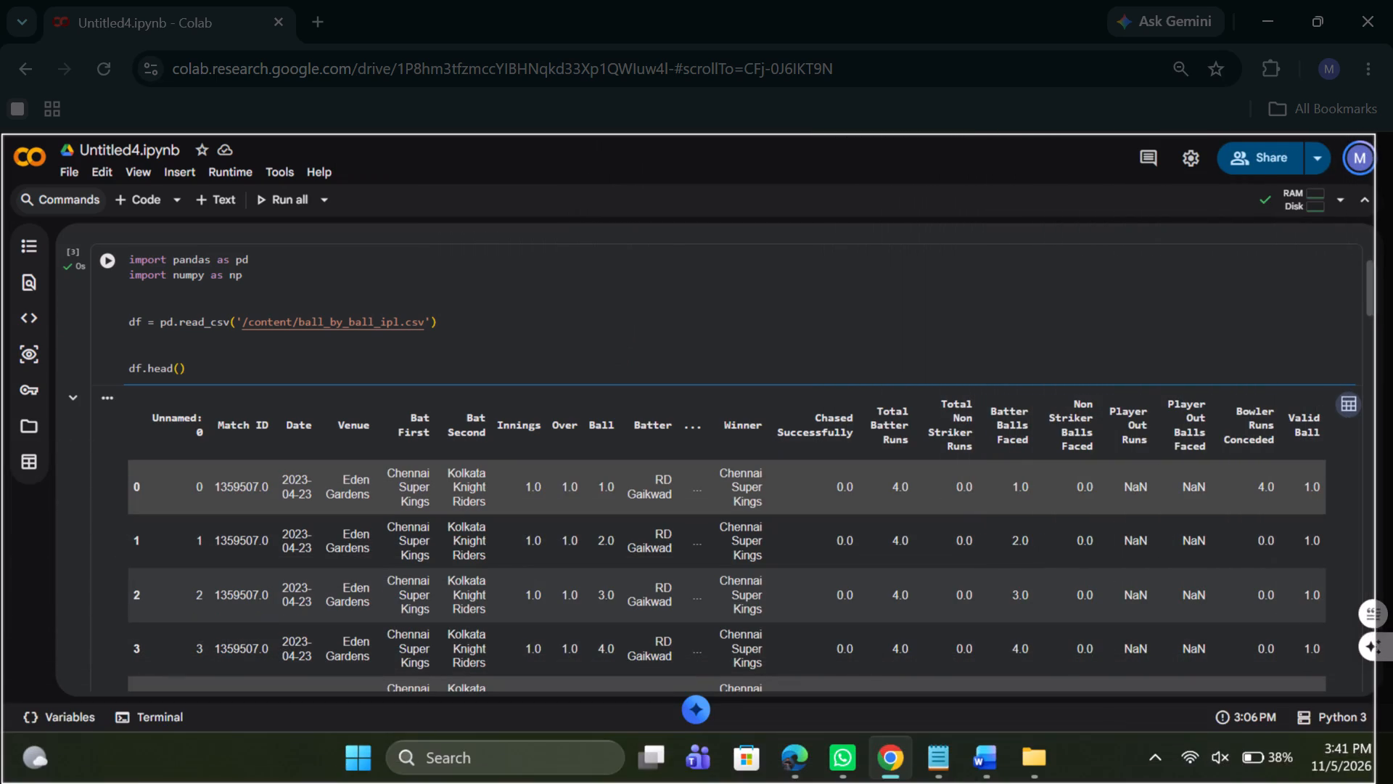
left_click_drag(1374, 783, 1365, 730)
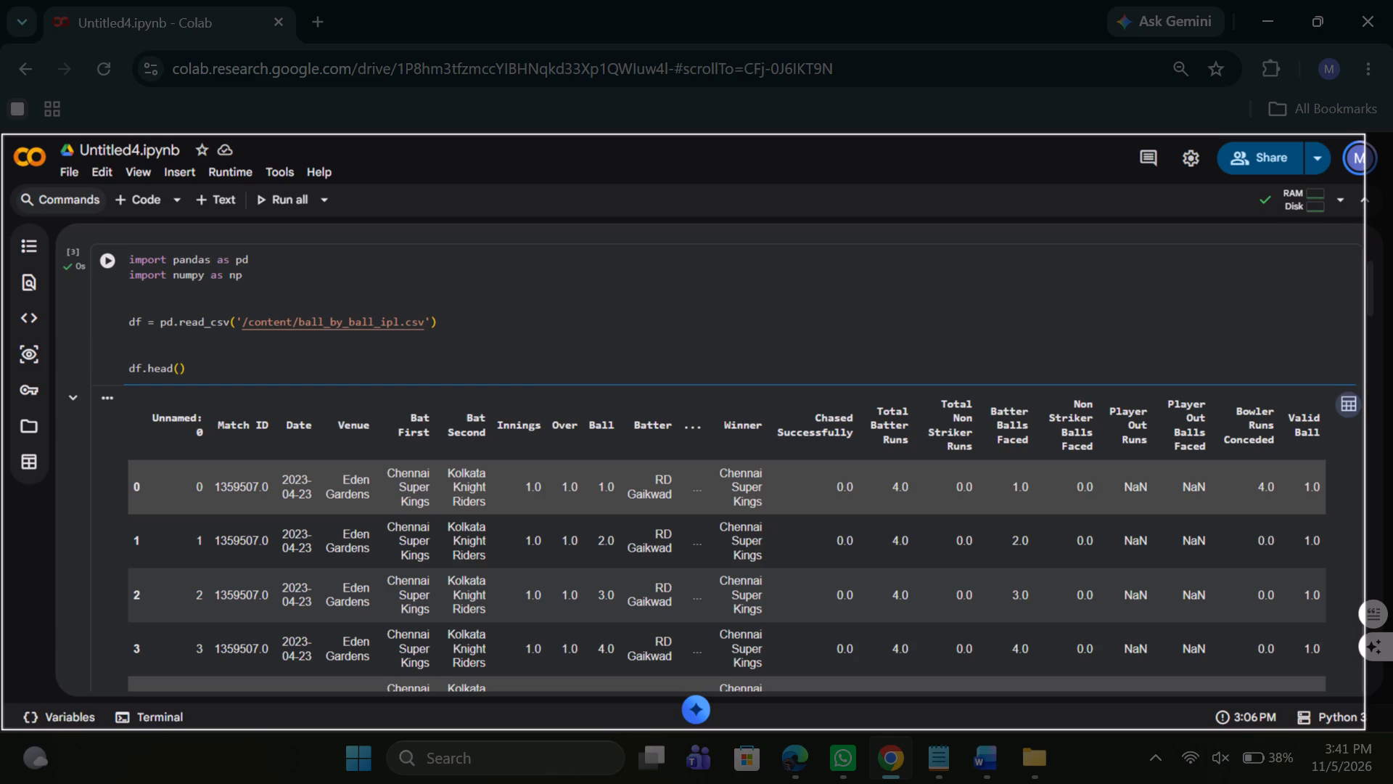
left_click_drag(1365, 730, 1371, 730)
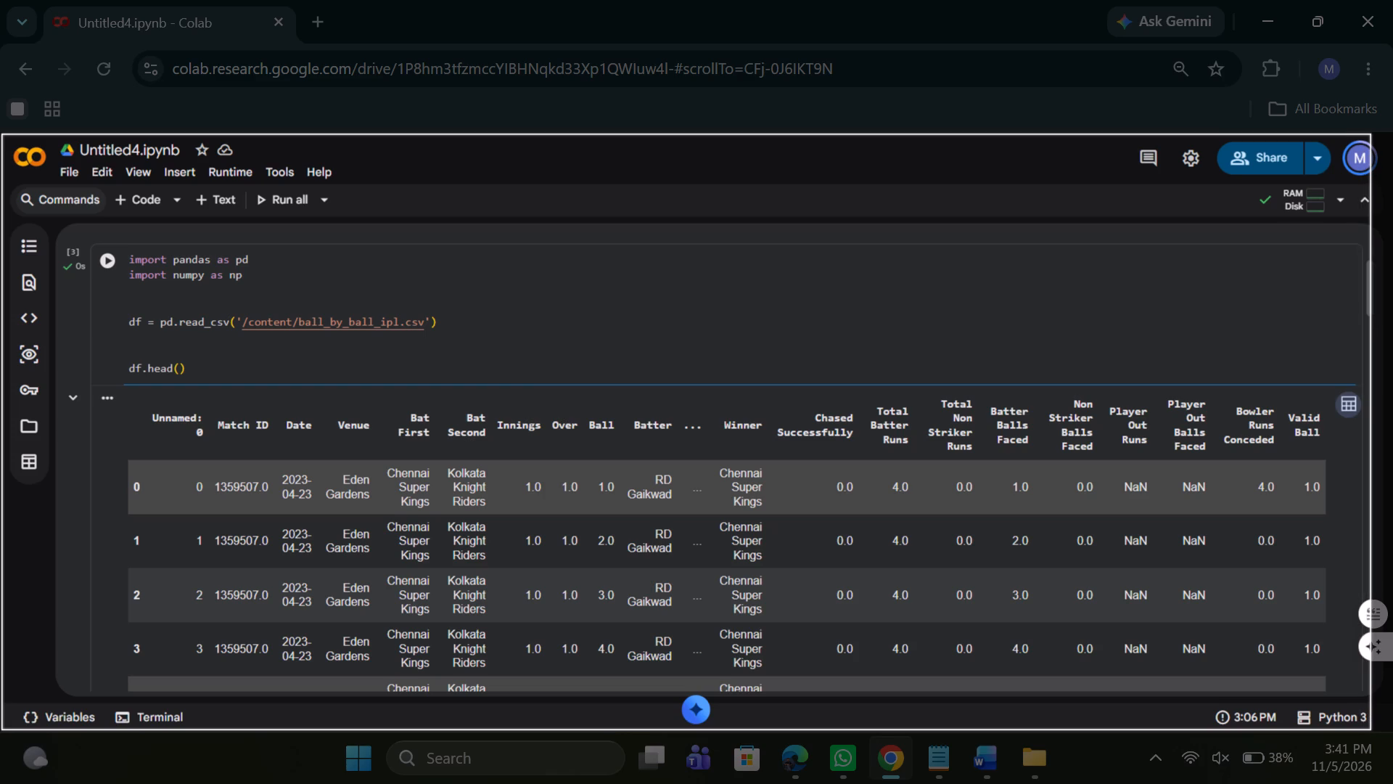
left_click_drag(1371, 730, 1392, 726)
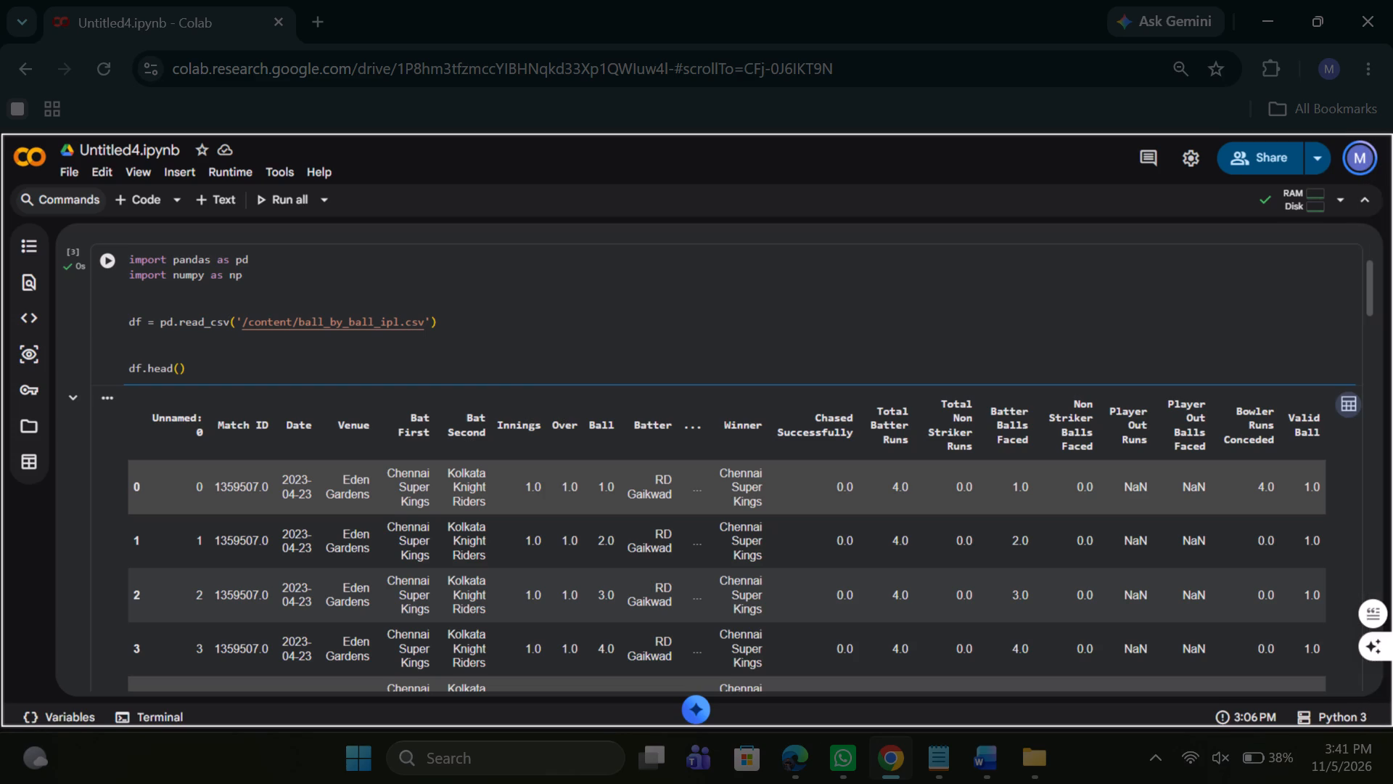
left_click_drag(1392, 726, 1372, 726)
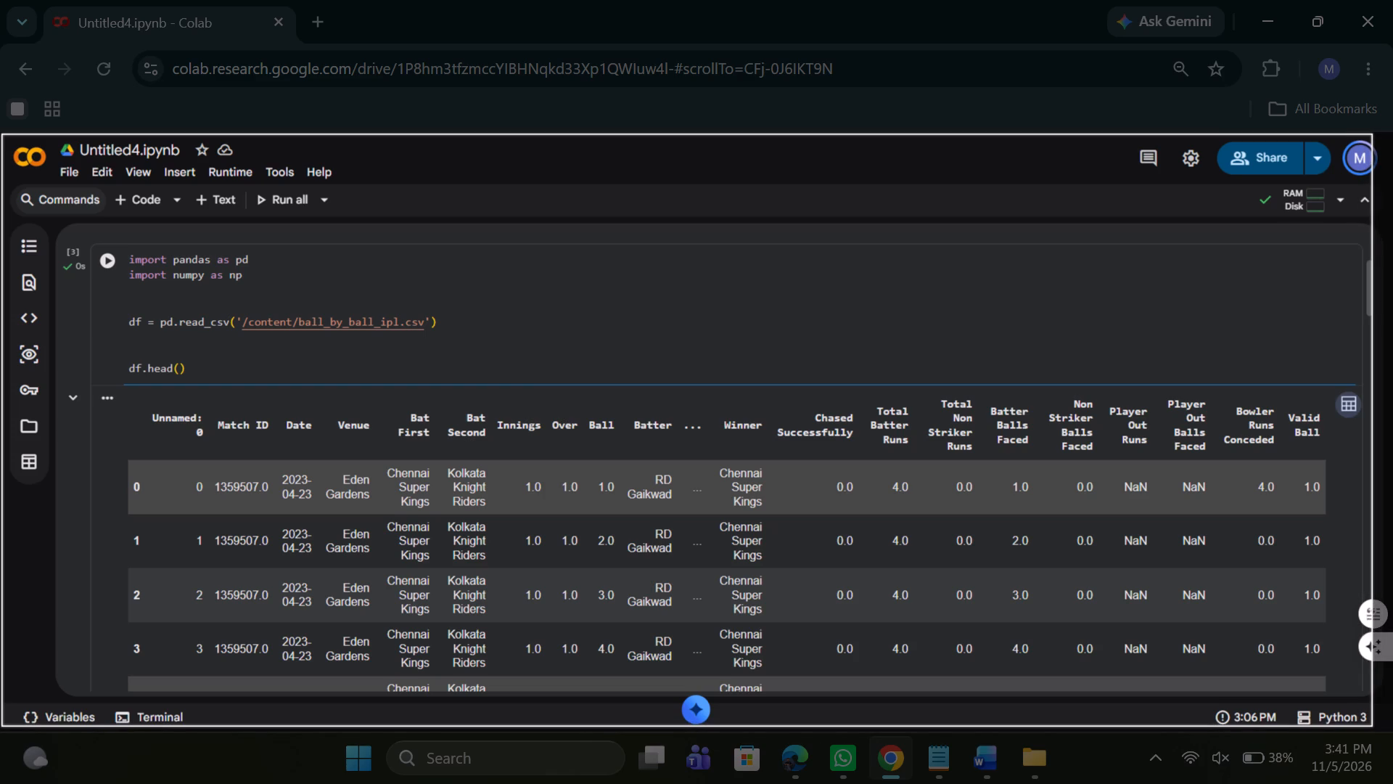
left_click_drag(1372, 726, 1368, 726)
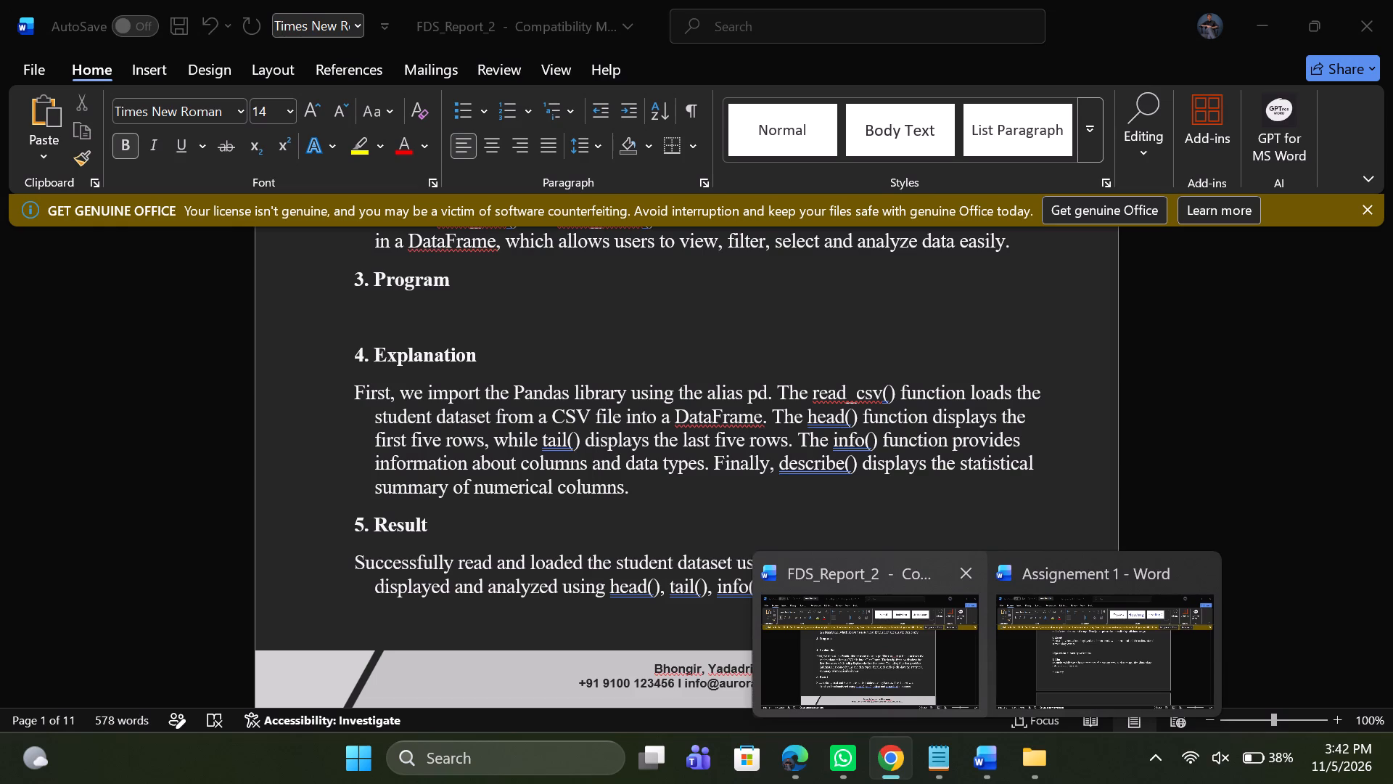
Return to FDS_Report_2 in Word and paste the notebook snip on a new line under the 3. Program heading.
left_click(882, 679)
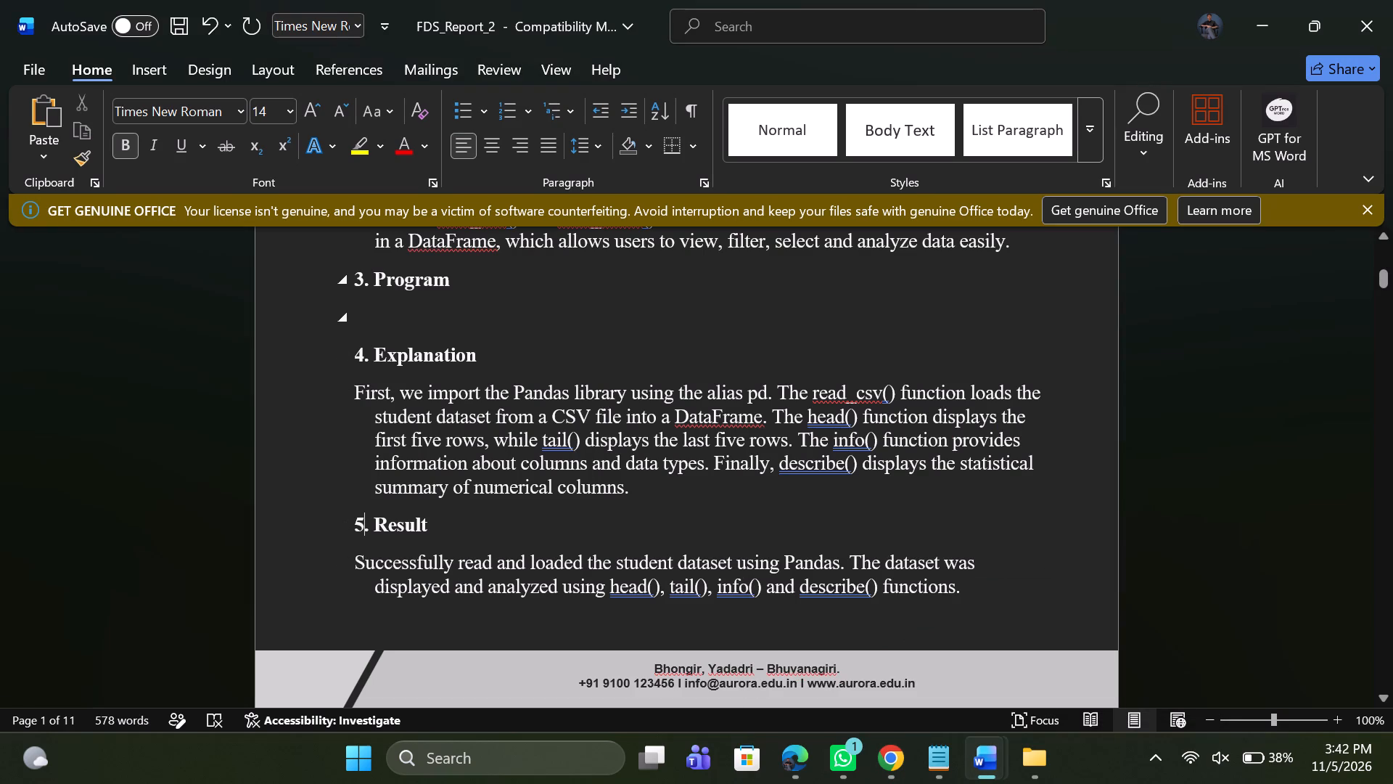
left_click(474, 283)
key("Return")
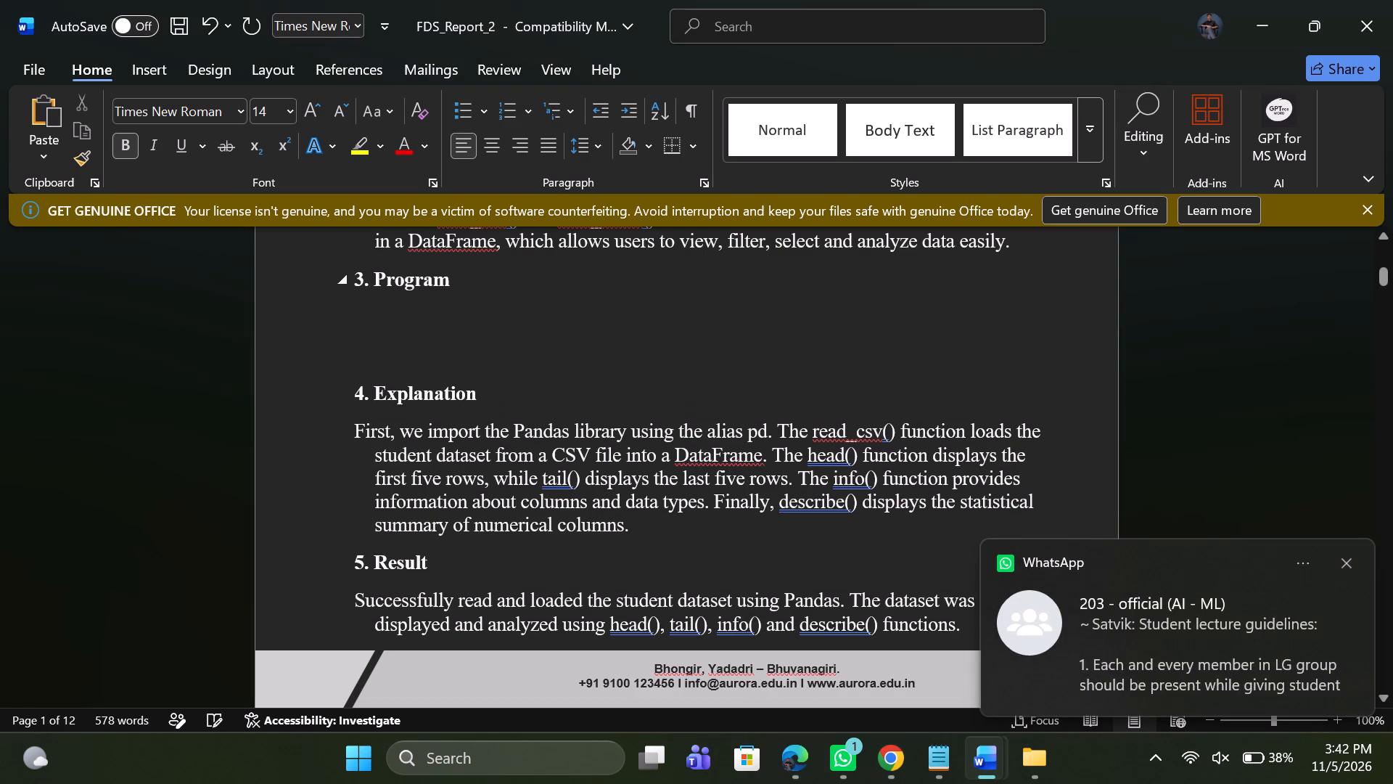
key("ctrl+v")
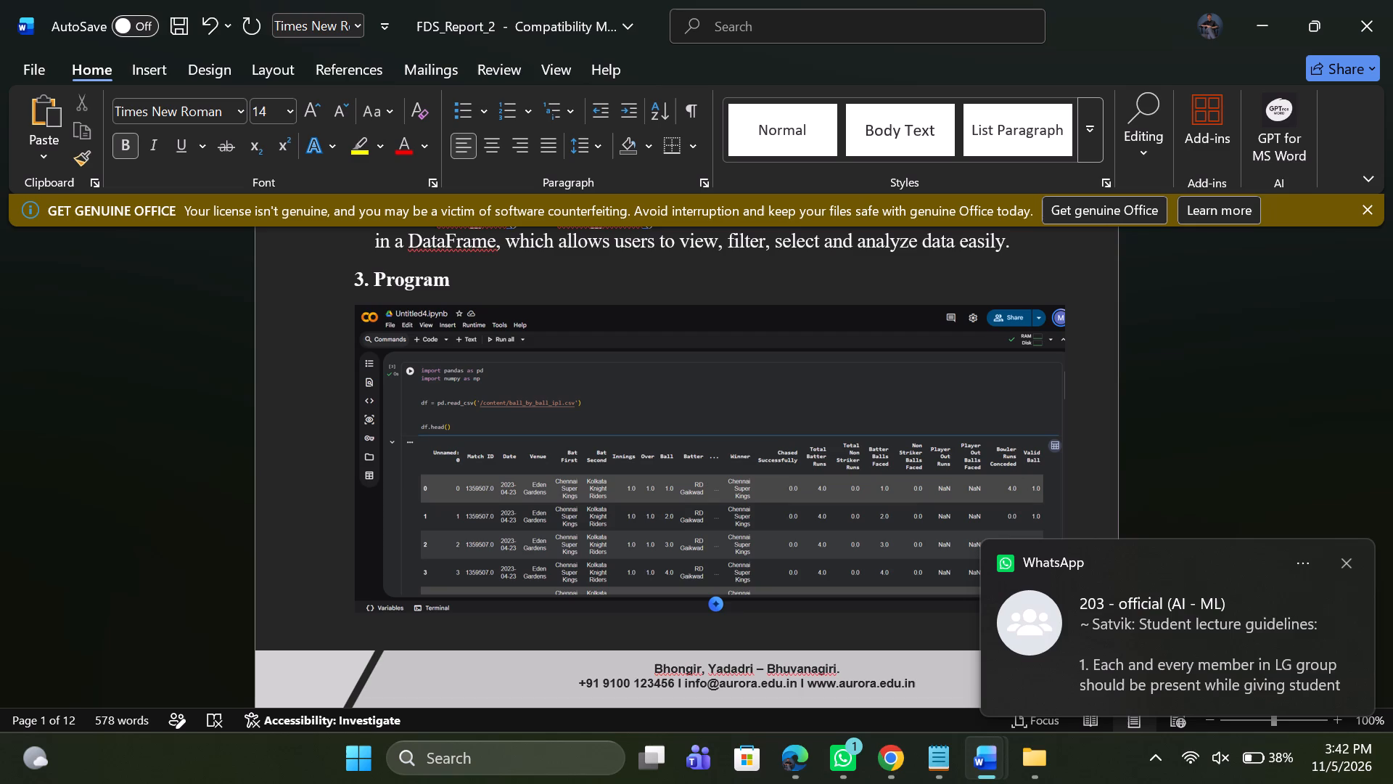
left_click(1347, 558)
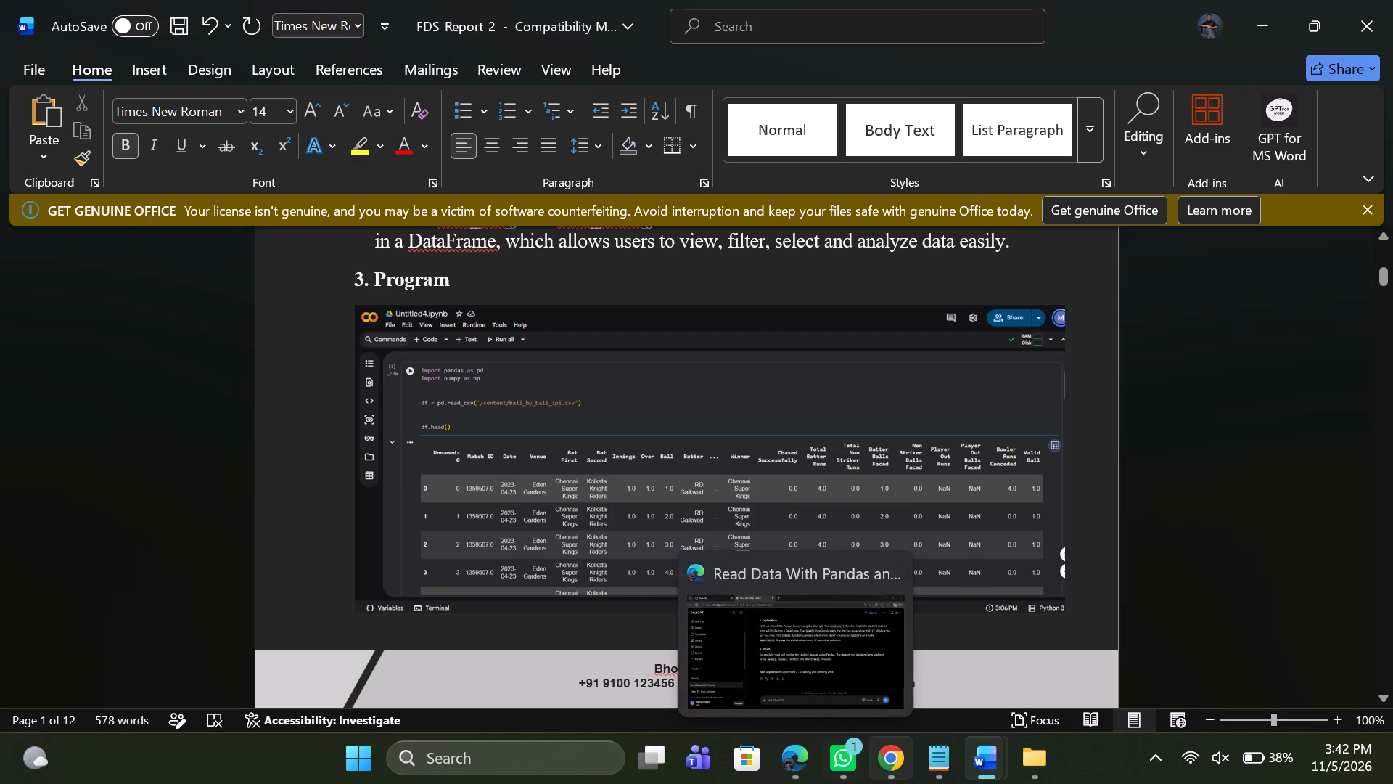
Switch back to the Colab notebook in Chrome and dismiss the floating AI and clipping tools overlaying the page.
left_click(889, 764)
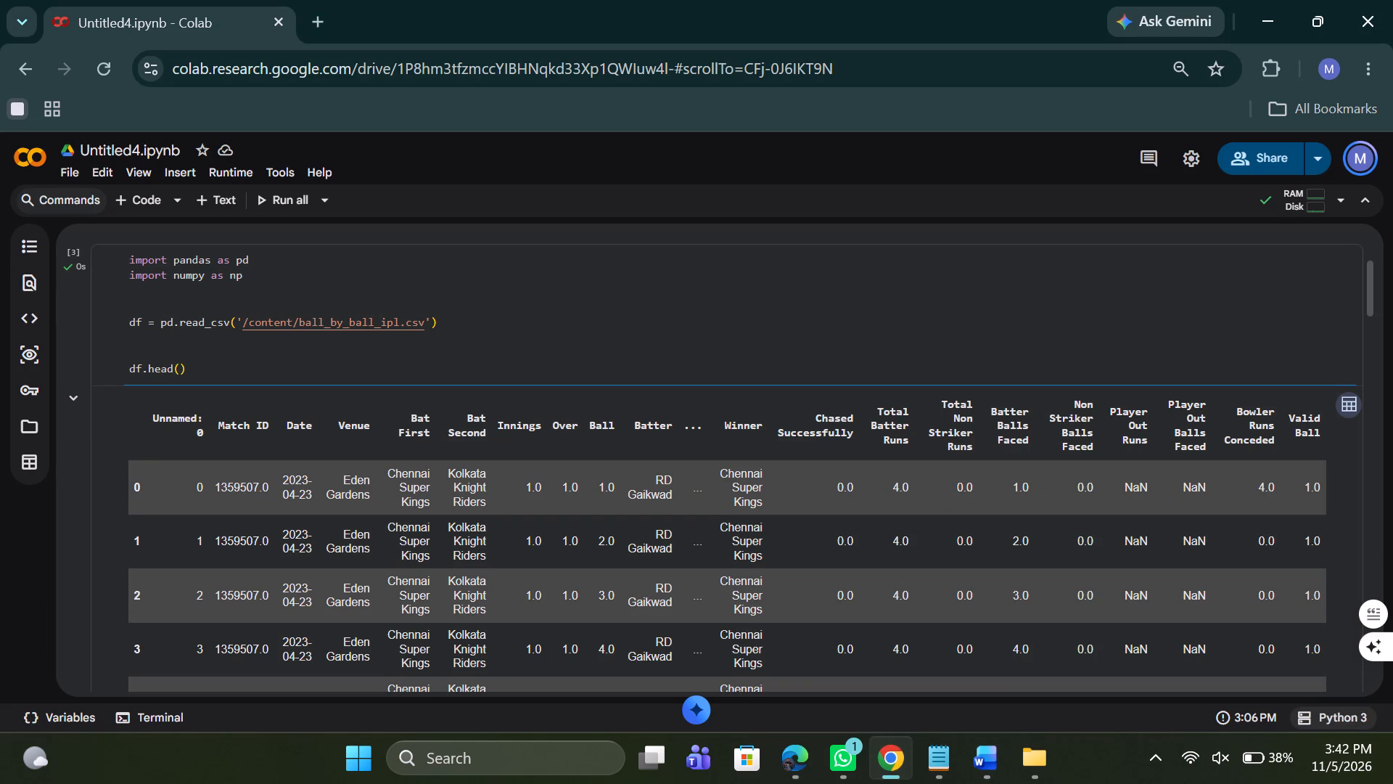
left_click(1381, 637)
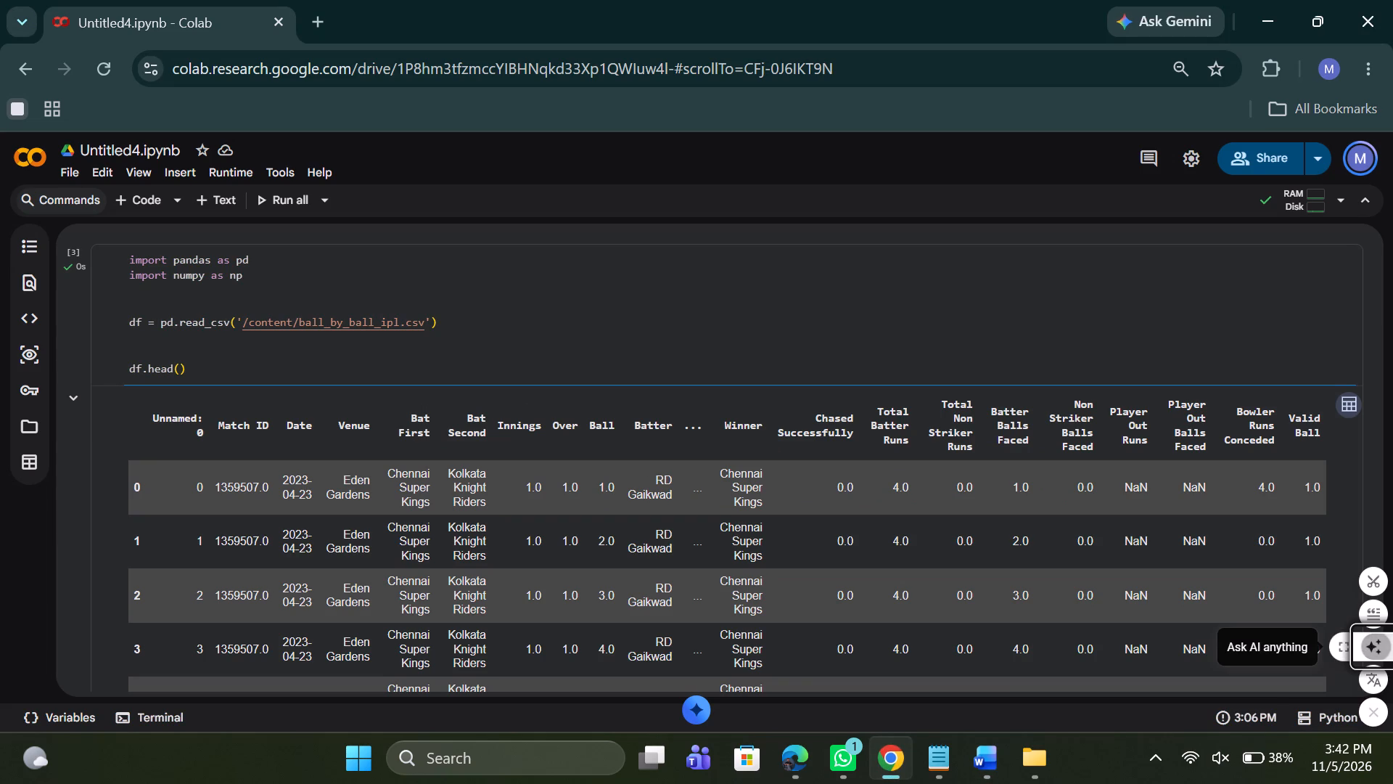
left_click(1368, 711)
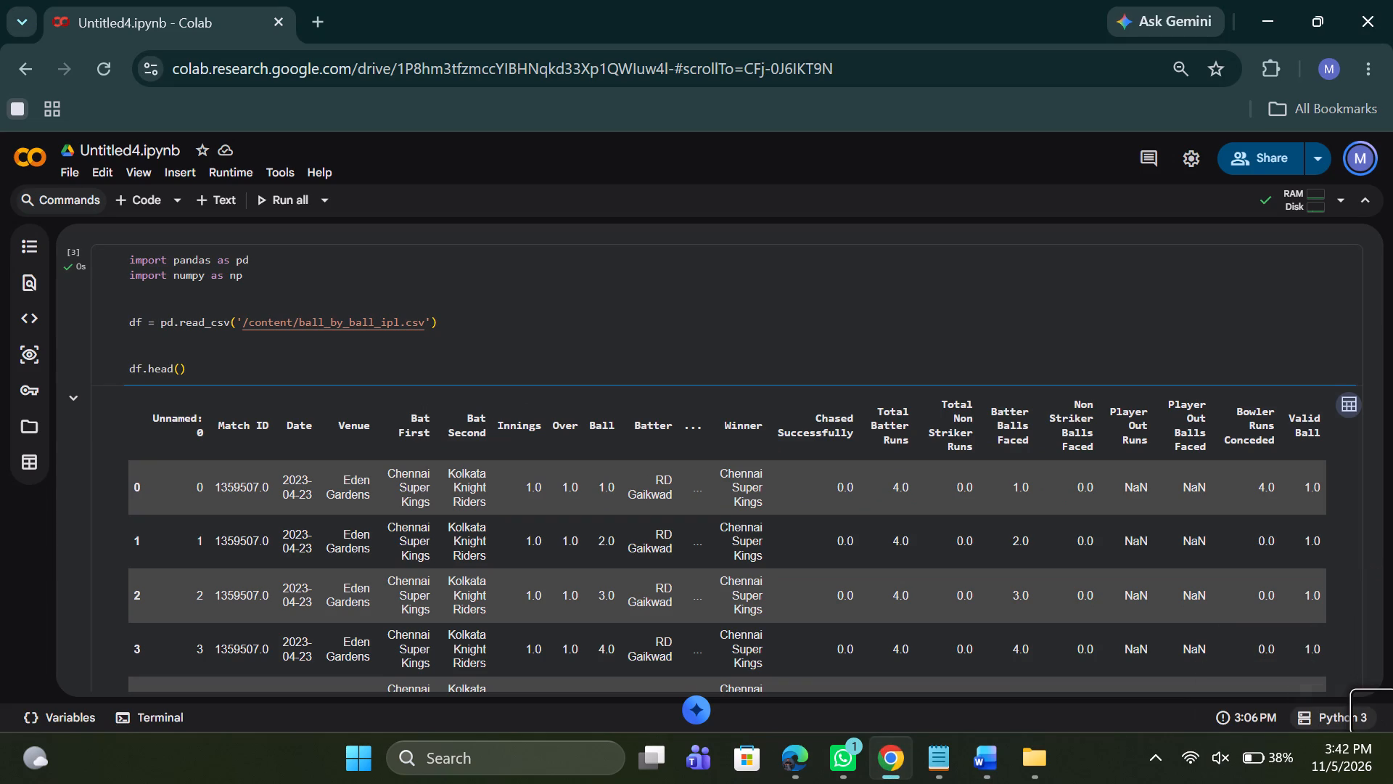
Review the df.head() output table and the code cell under 2. Understand the data.
scroll(695, 556, "down", 3)
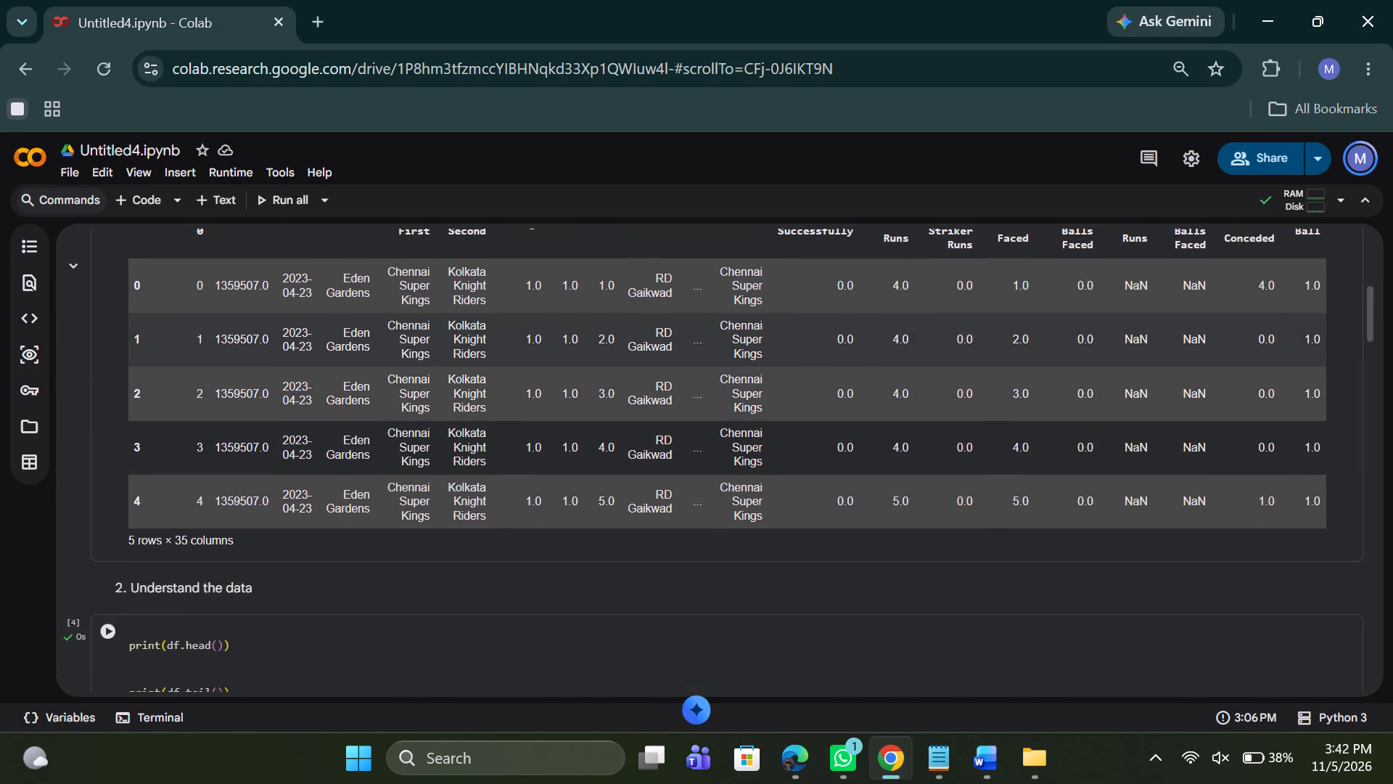
scroll(695, 556, "down", 4)
scroll(695, 556, "up", 1)
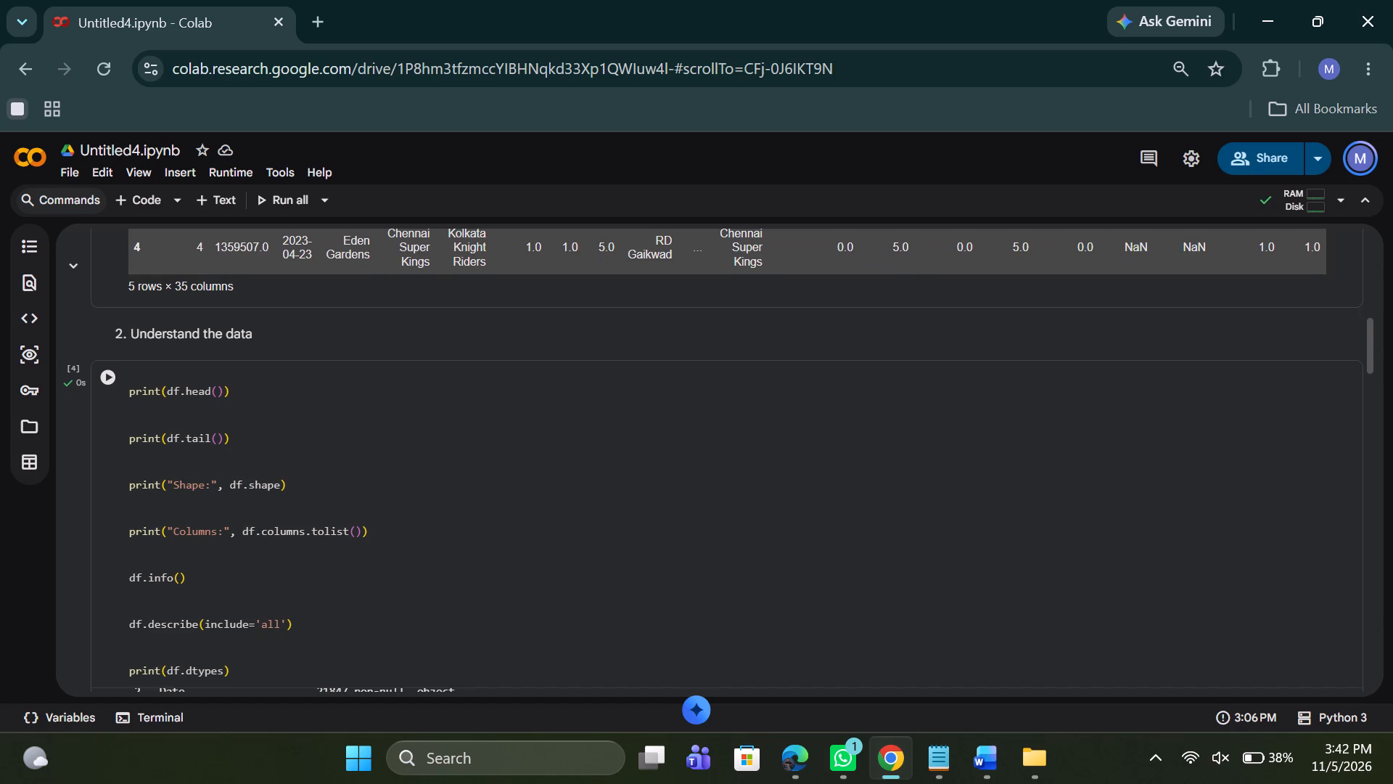
scroll(695, 556, "up", 4)
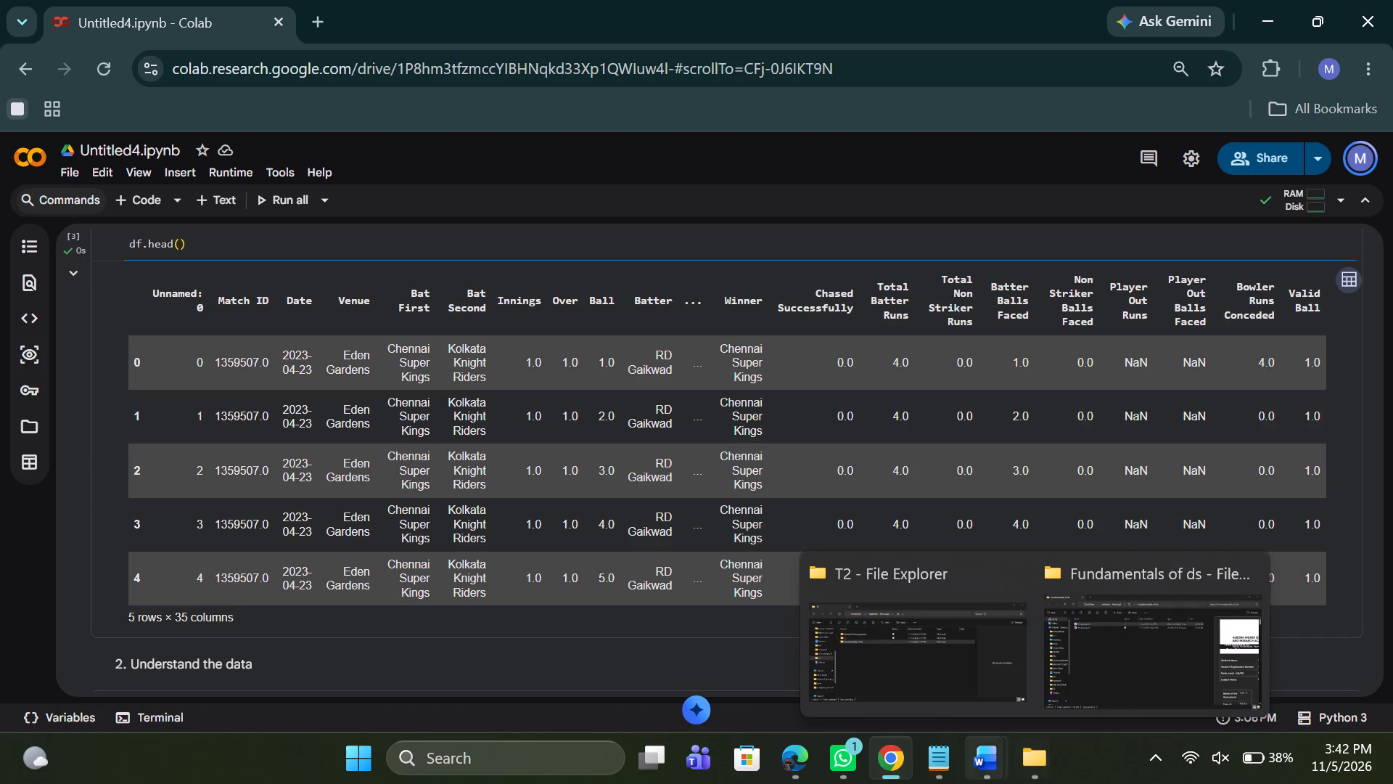
Compare the Experiment 1 layout in the Assignement 1 Word document with the Reading Data experiment and cover table in FDS_Report_2.
left_click(1077, 648)
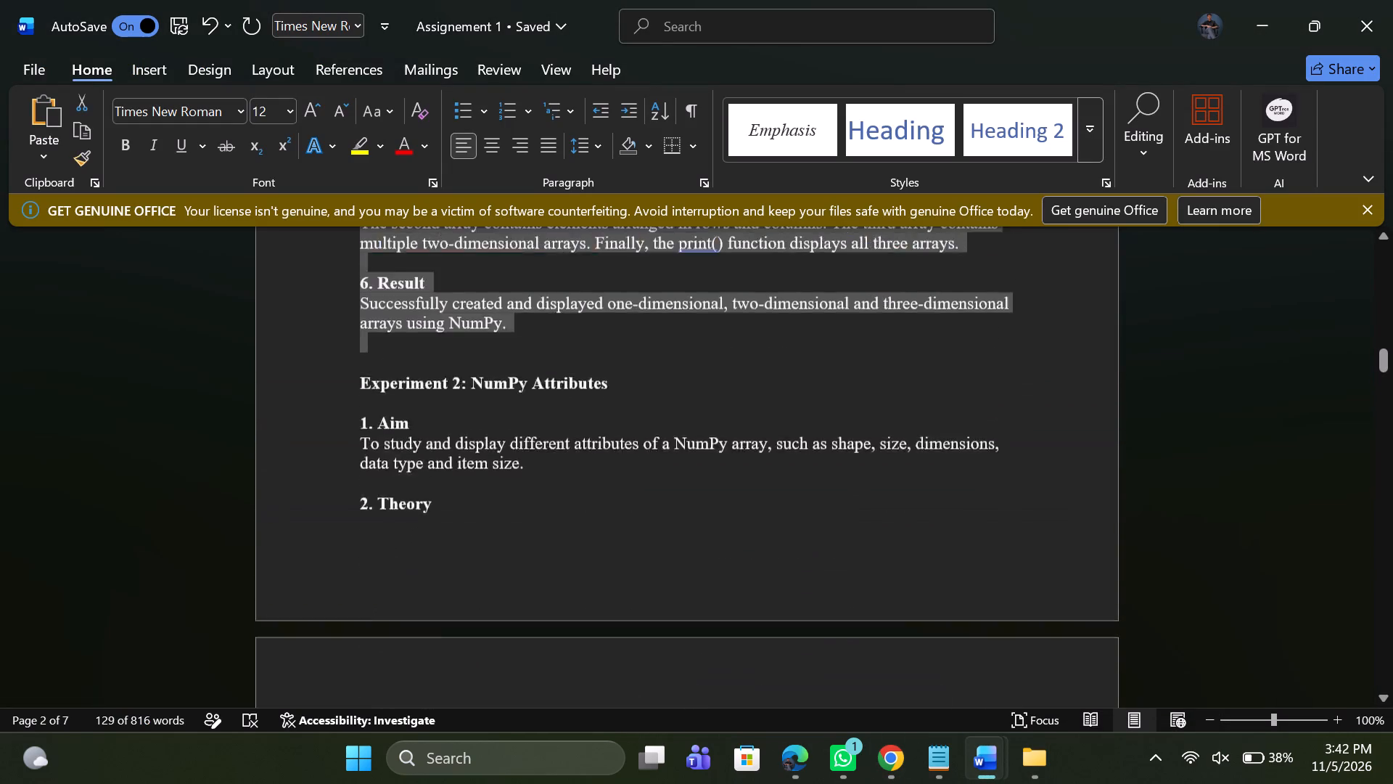
scroll(720, 528, "up", 2)
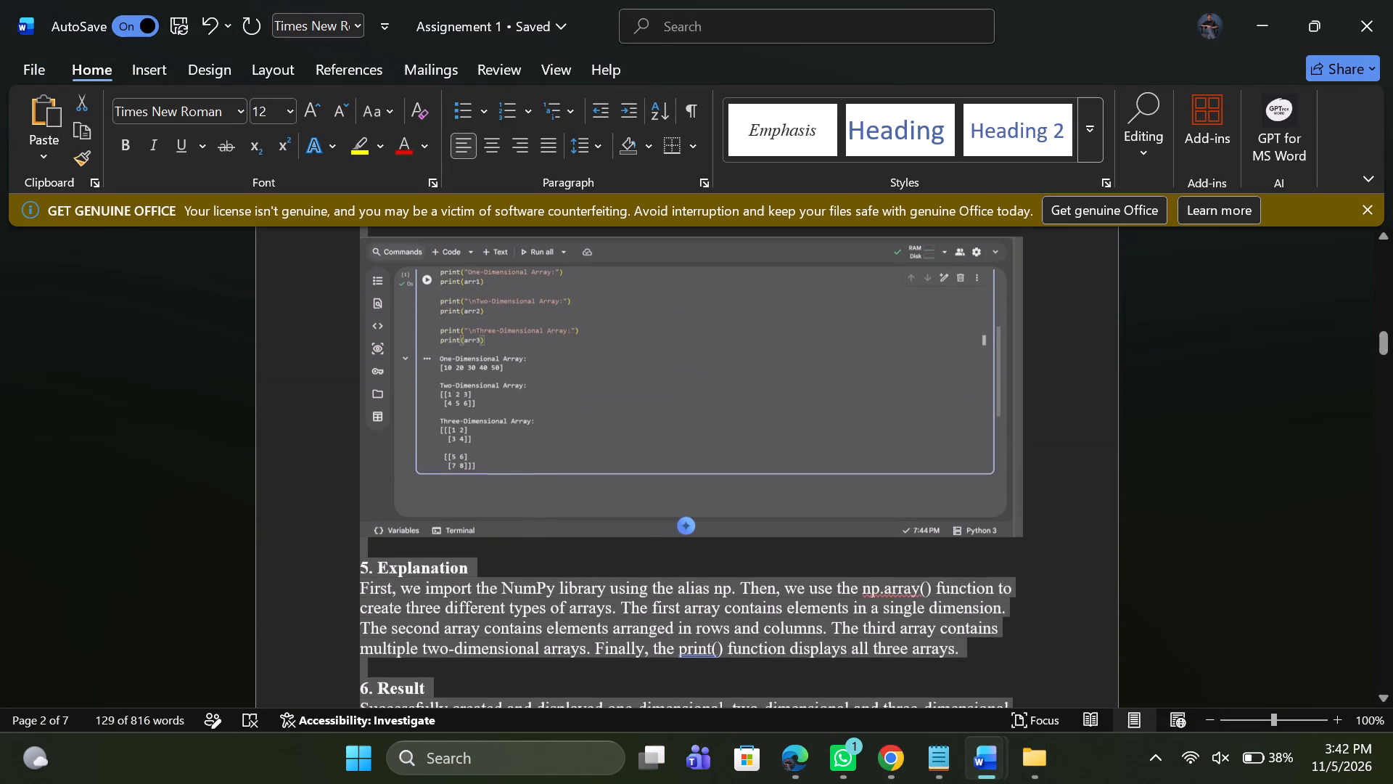
scroll(720, 528, "up", 1)
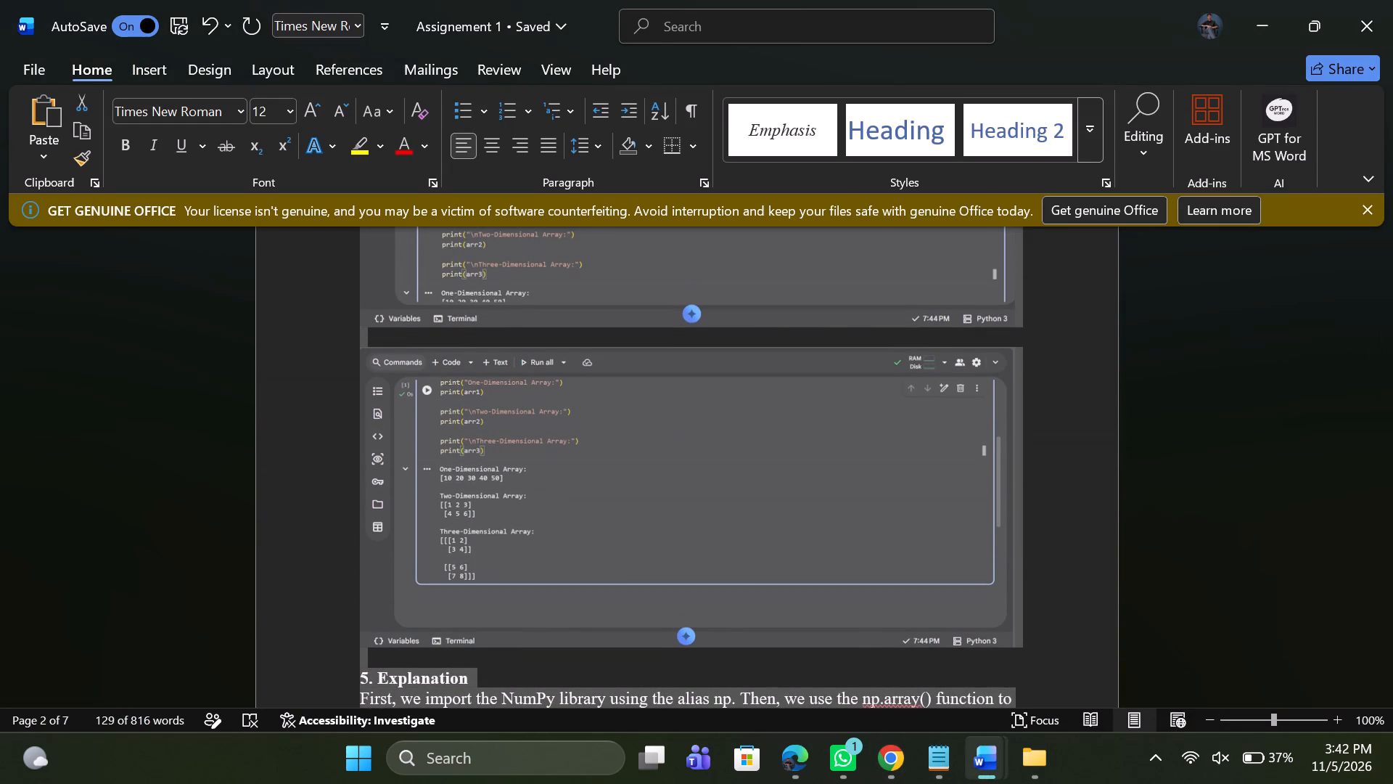
left_click(847, 671)
scroll(847, 671, "up", 1)
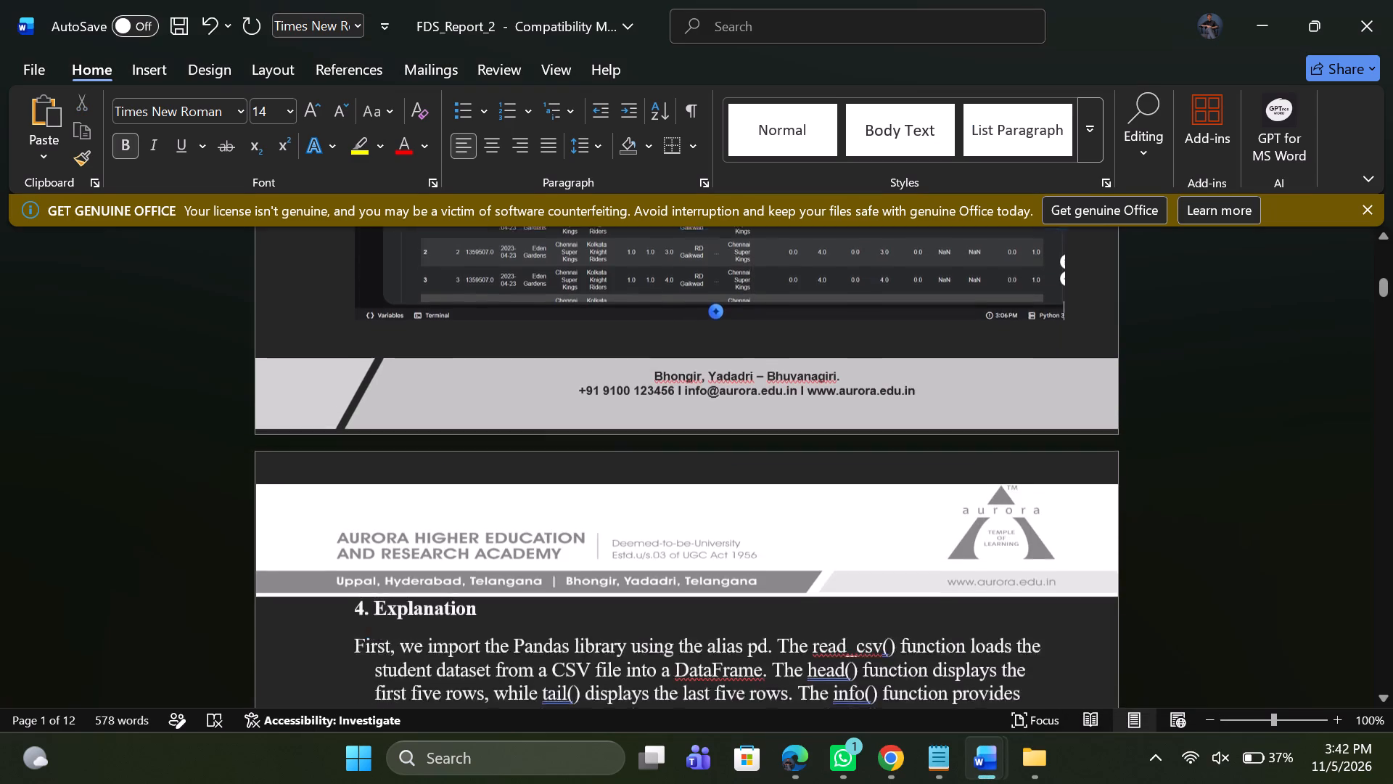
scroll(847, 671, "up", 2)
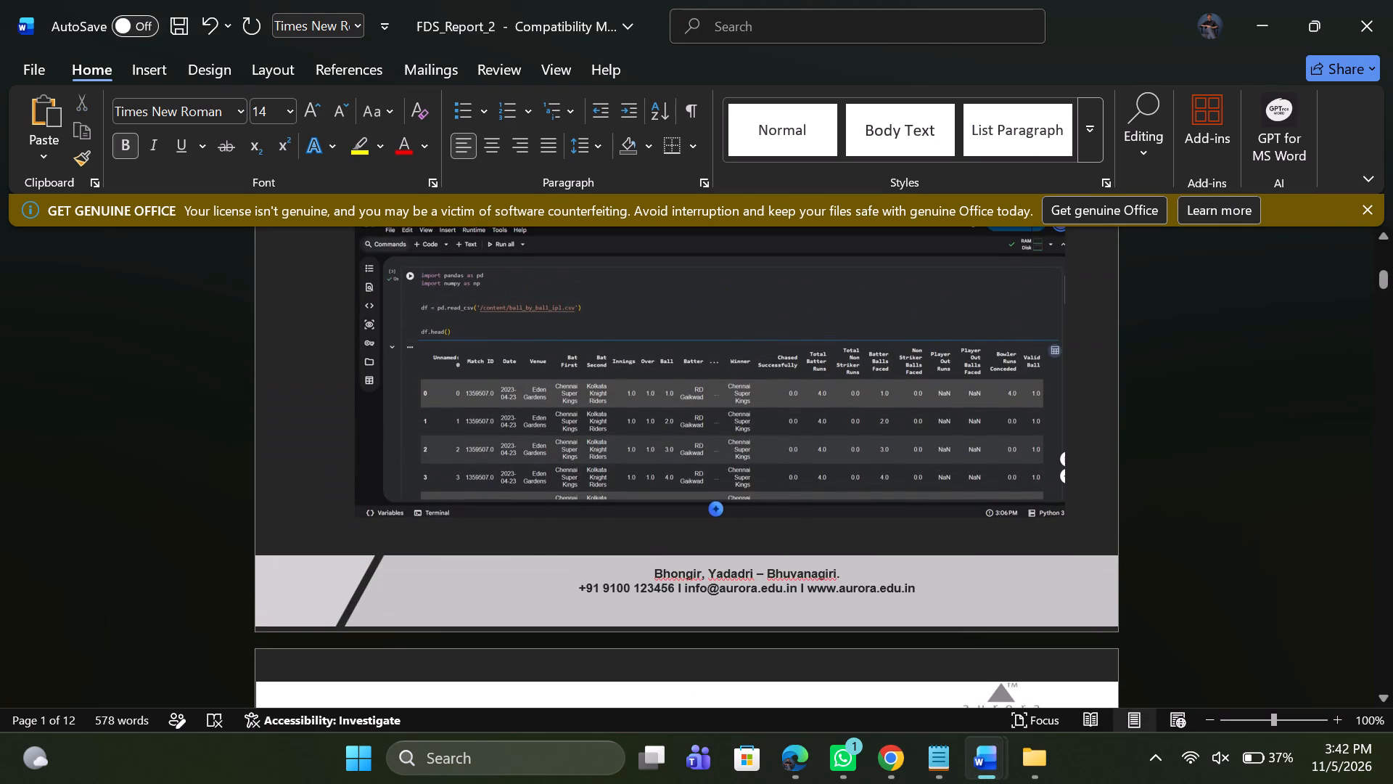
scroll(847, 671, "up", 3)
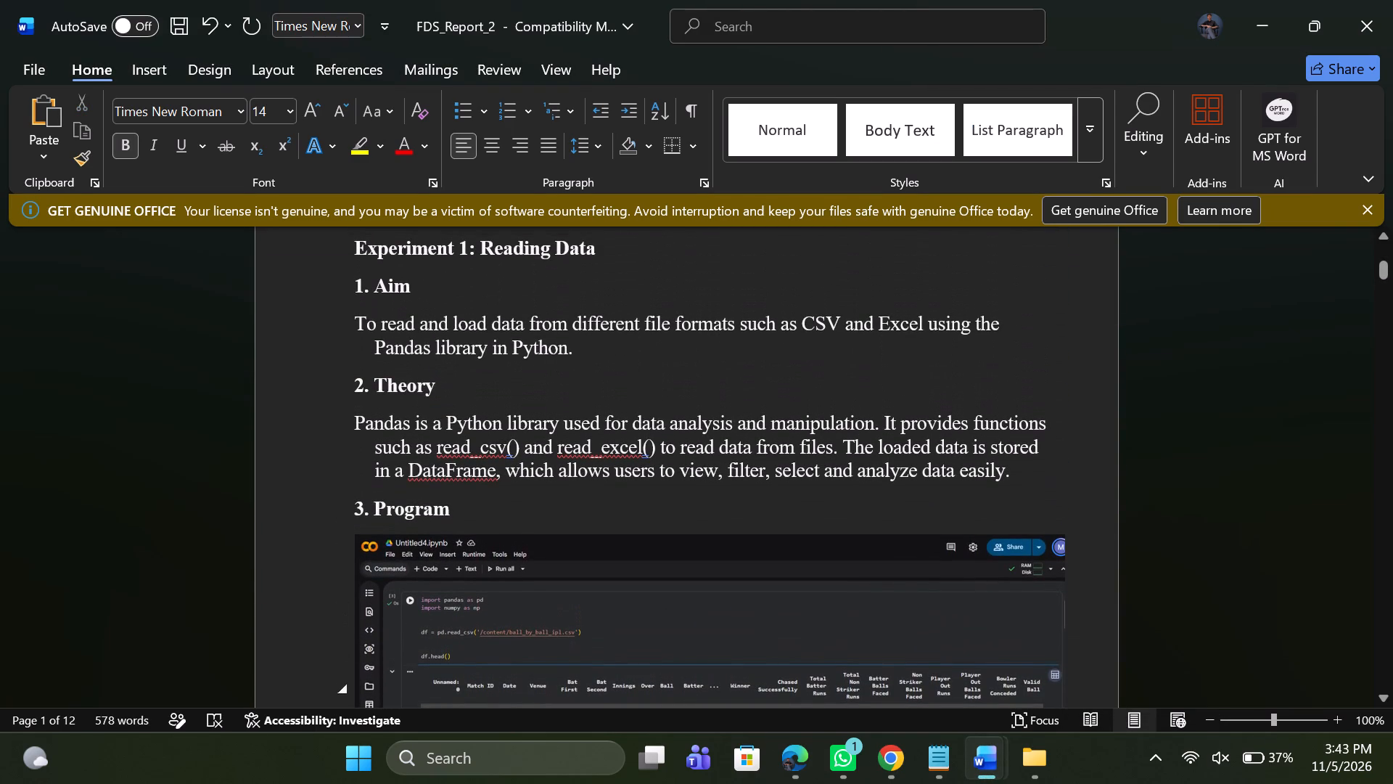
scroll(847, 671, "up", 2)
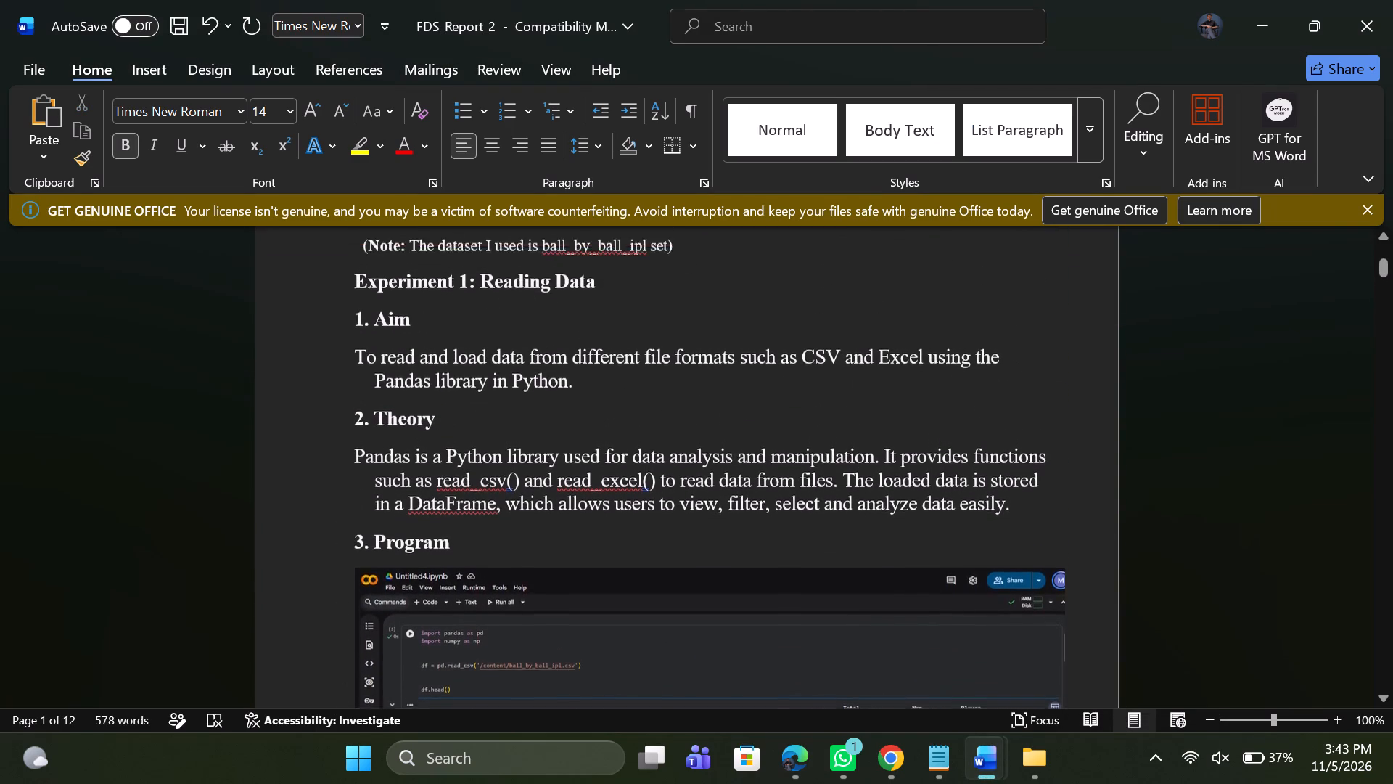
scroll(847, 671, "up", 2)
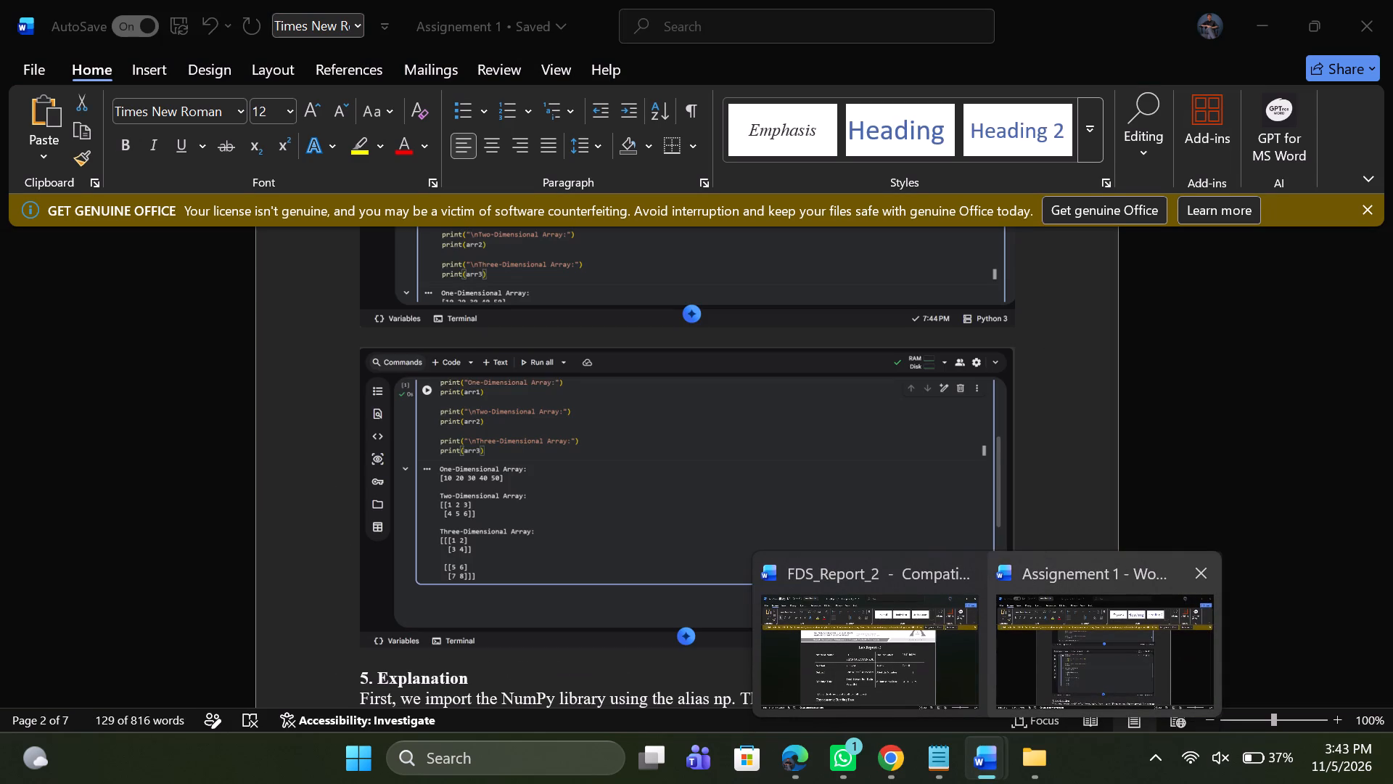
In Assignement 1, delete all the NumPy experiment content from the Experiment 1: NumPy Array Creation heading to the document's end.
left_click(1075, 671)
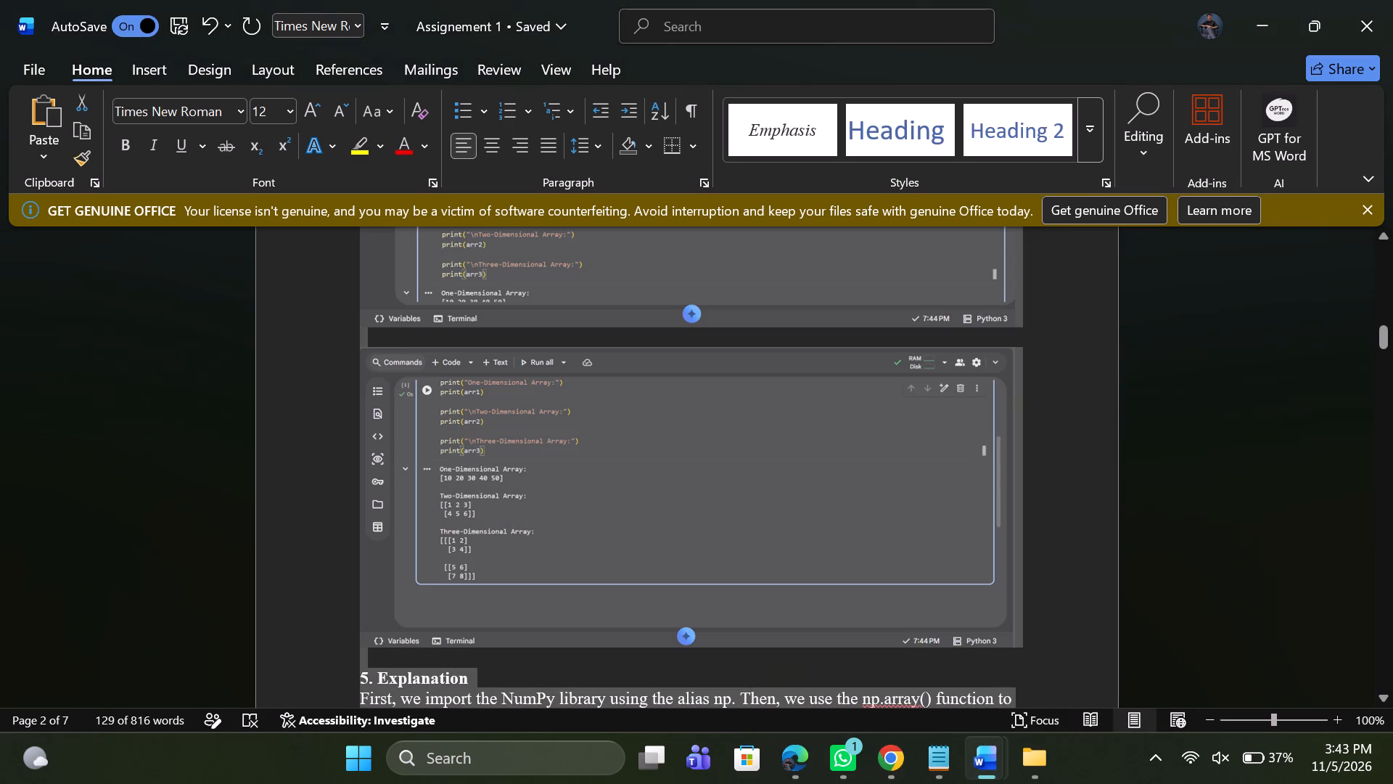
left_click(712, 555)
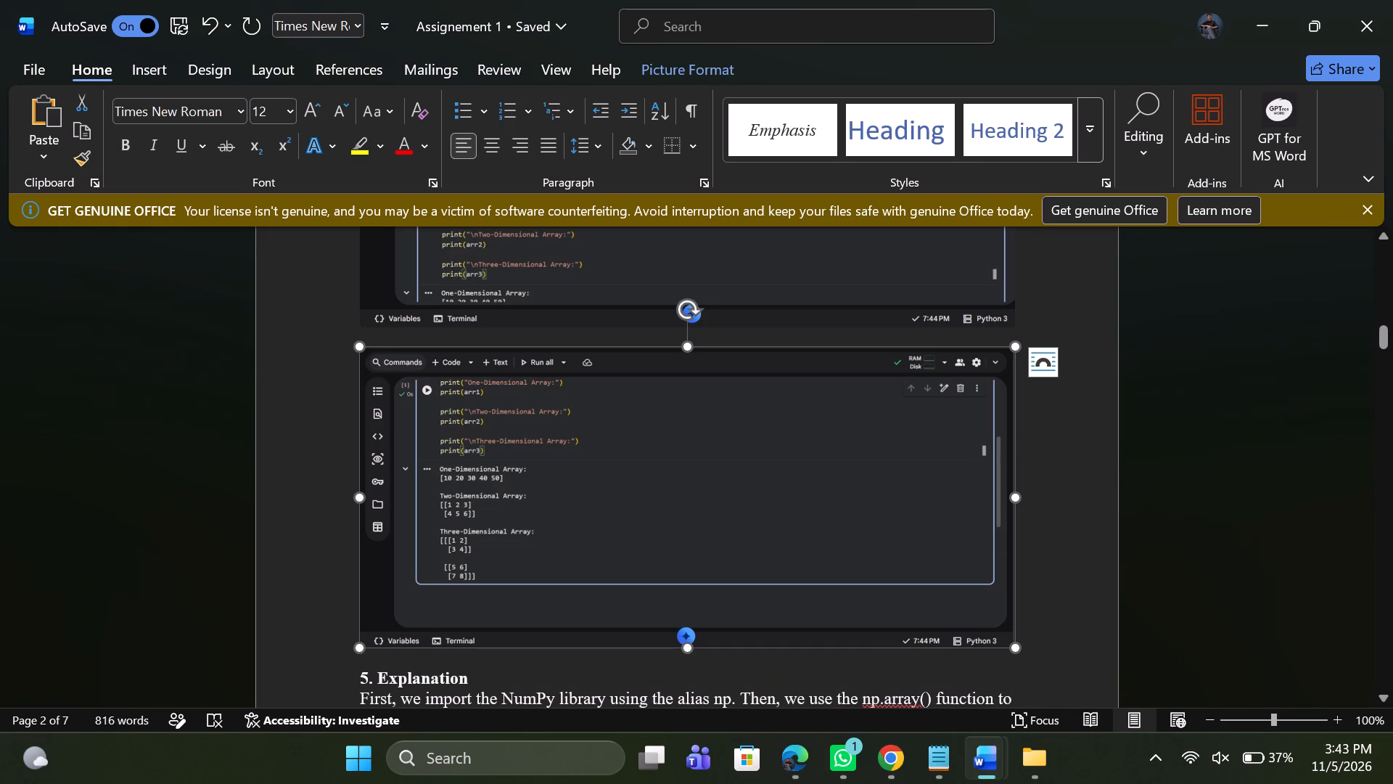
scroll(712, 555, "up", 5)
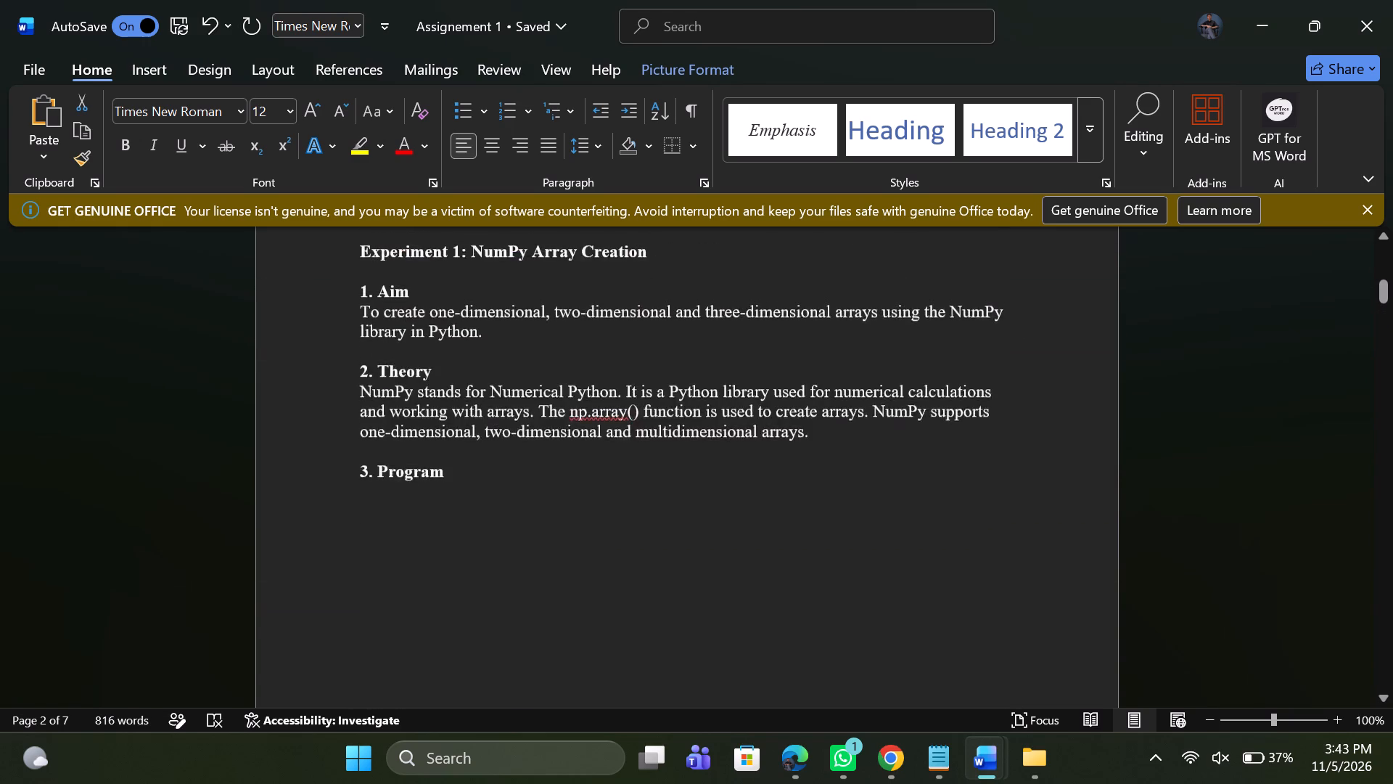
scroll(712, 555, "right", 1)
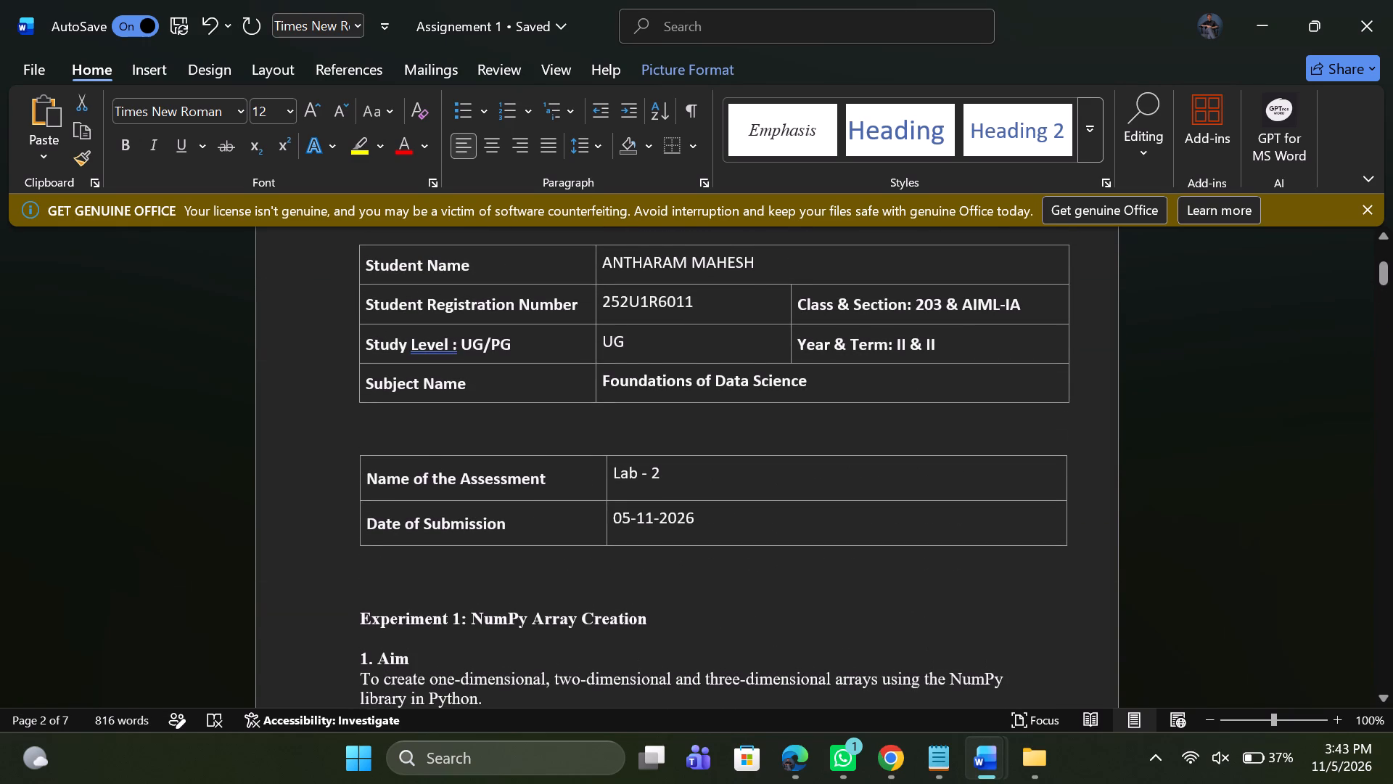
scroll(712, 555, "right", 1)
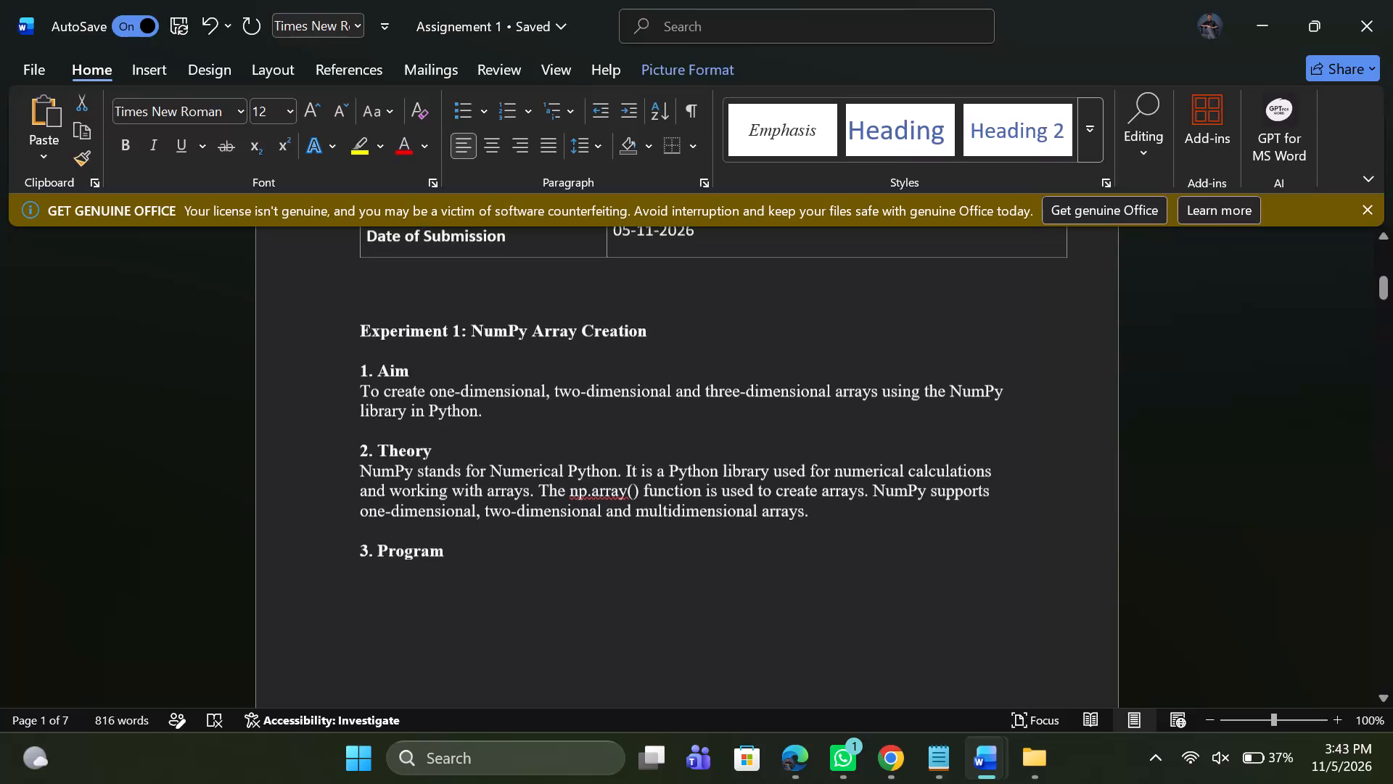
scroll(712, 555, "right", 1)
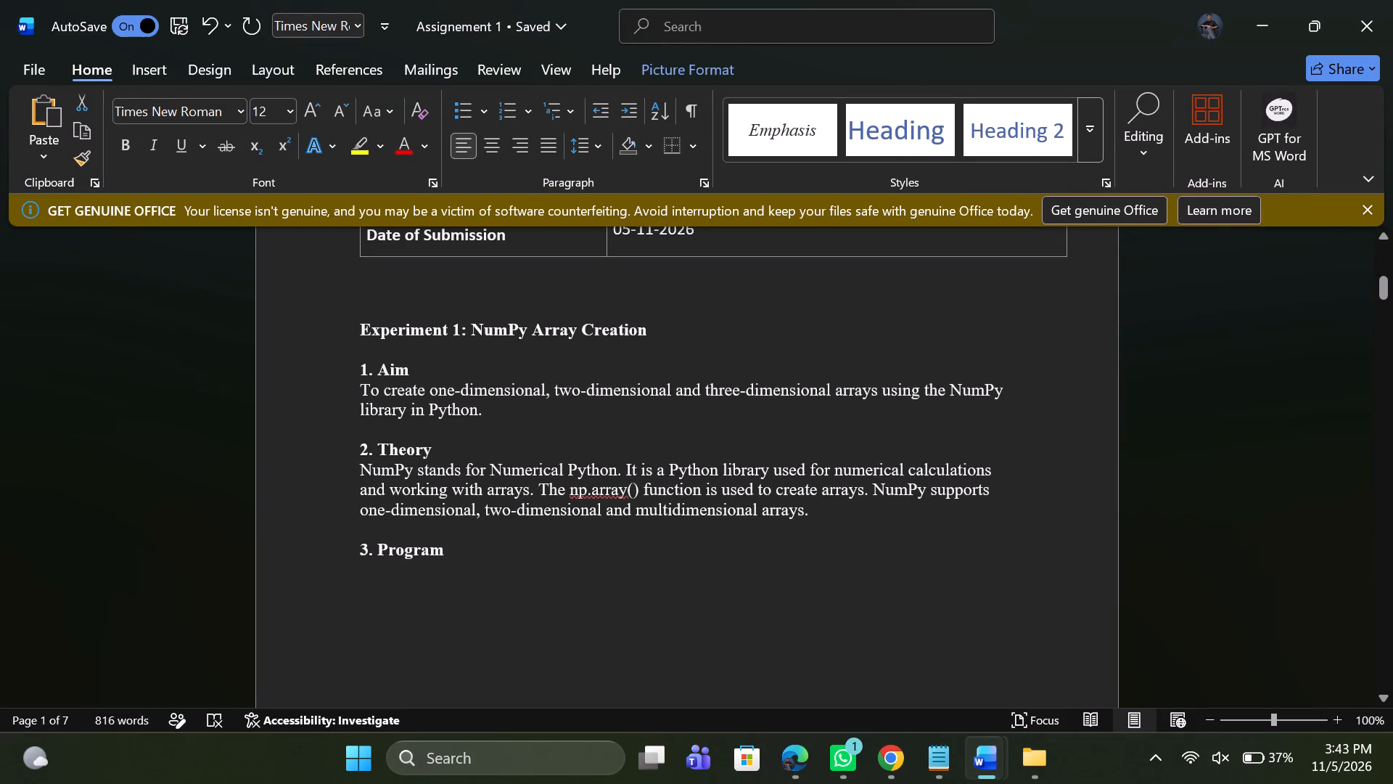
left_click_drag(354, 322, 474, 550)
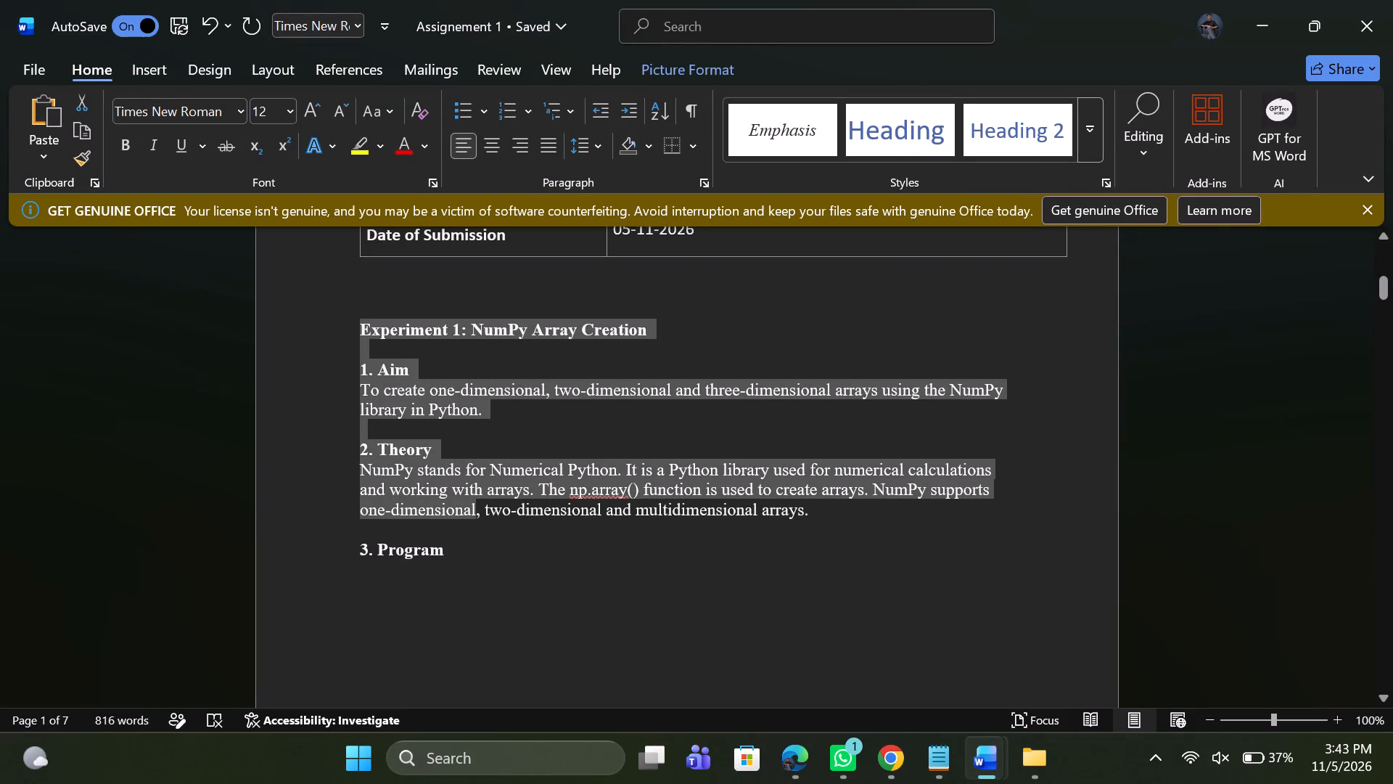
left_click_drag(474, 550, 536, 759)
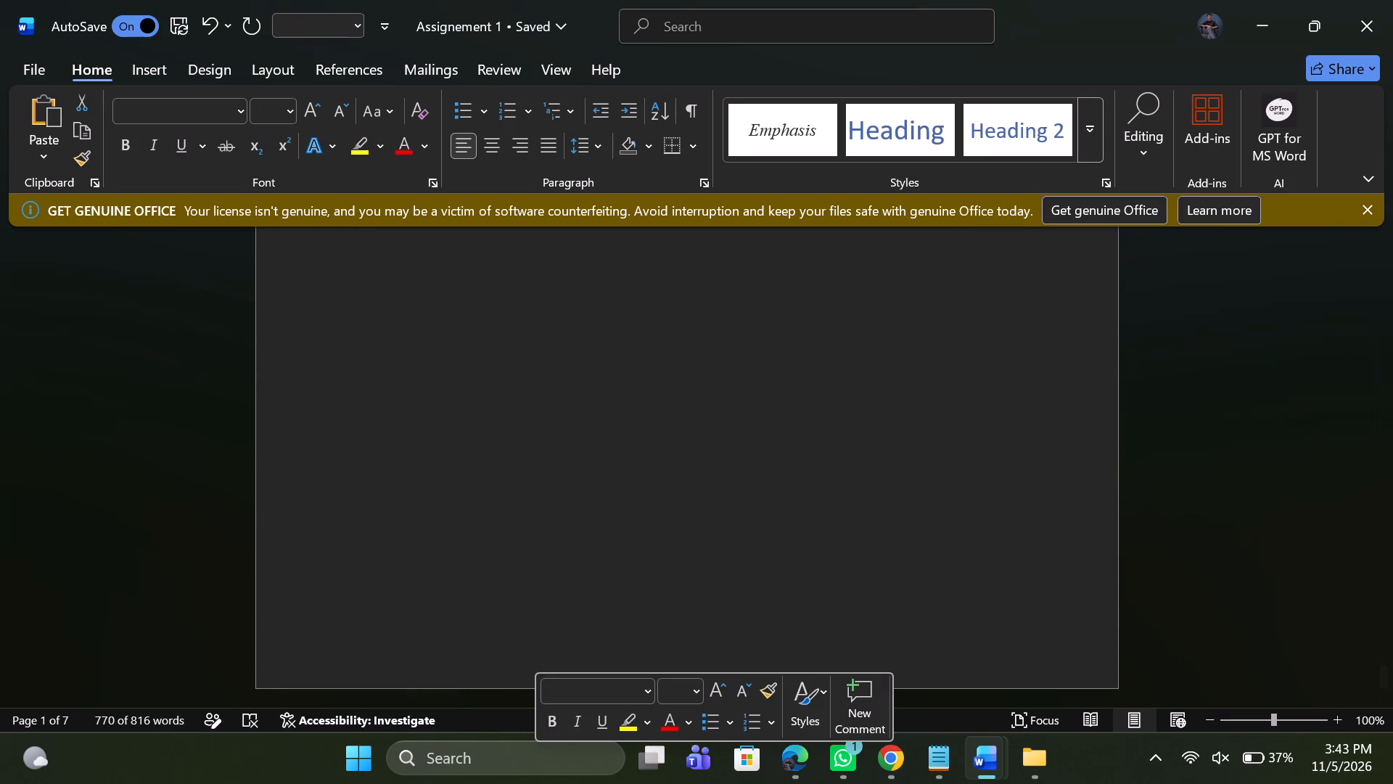
key("BackSpace")
scroll(684, 783, "up", 3)
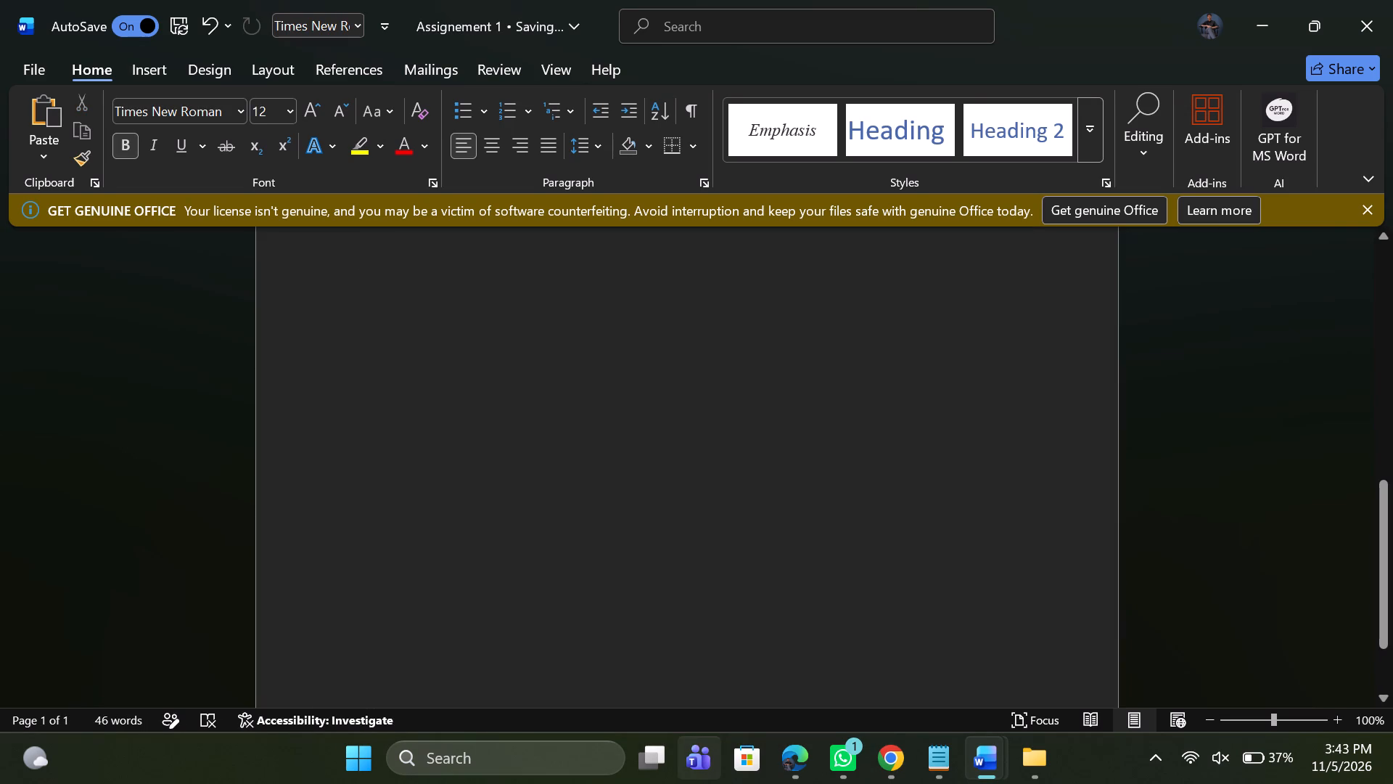
scroll(631, 515, "up", 2)
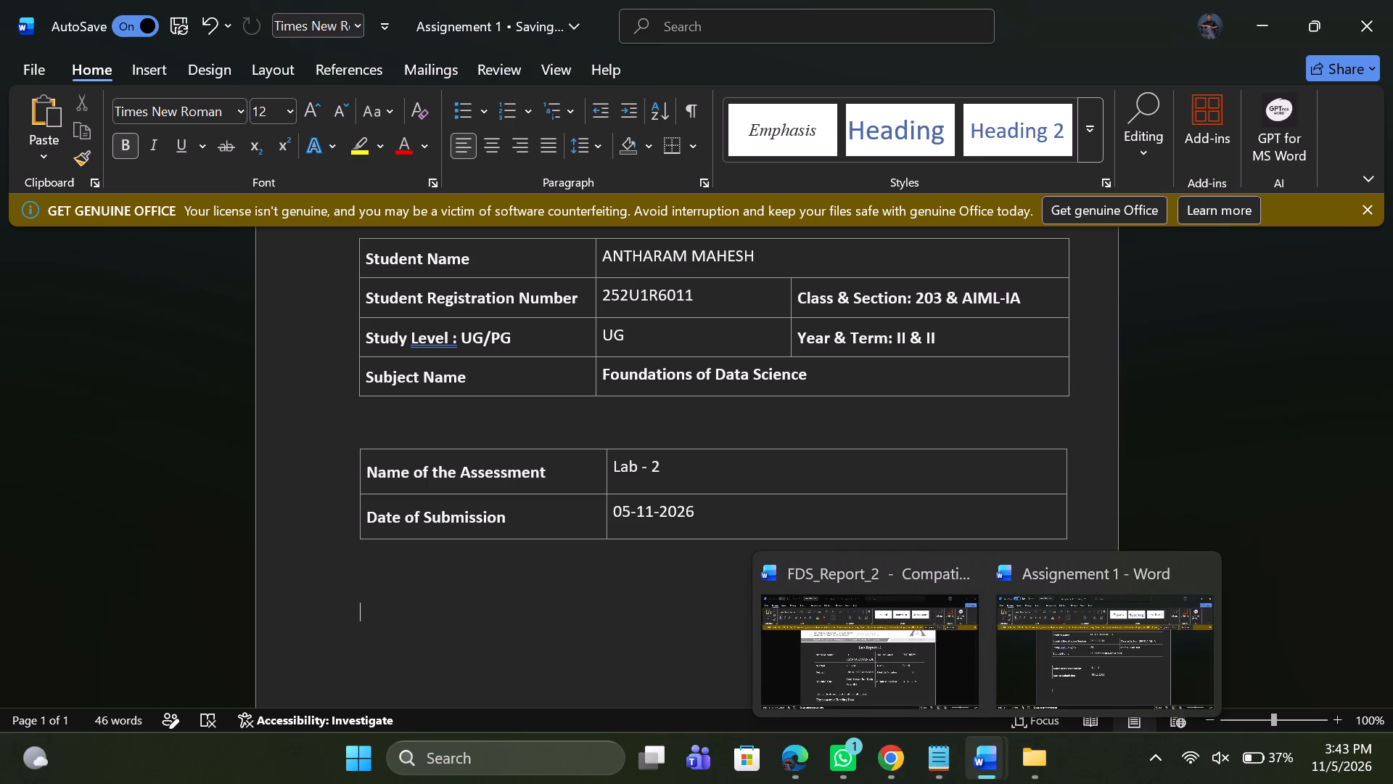
Copy the dataset note and the whole Experiment 1: Reading Data section from FDS_Report_2, and return to Assignement 1.
left_click(888, 674)
scroll(730, 580, "down", 1)
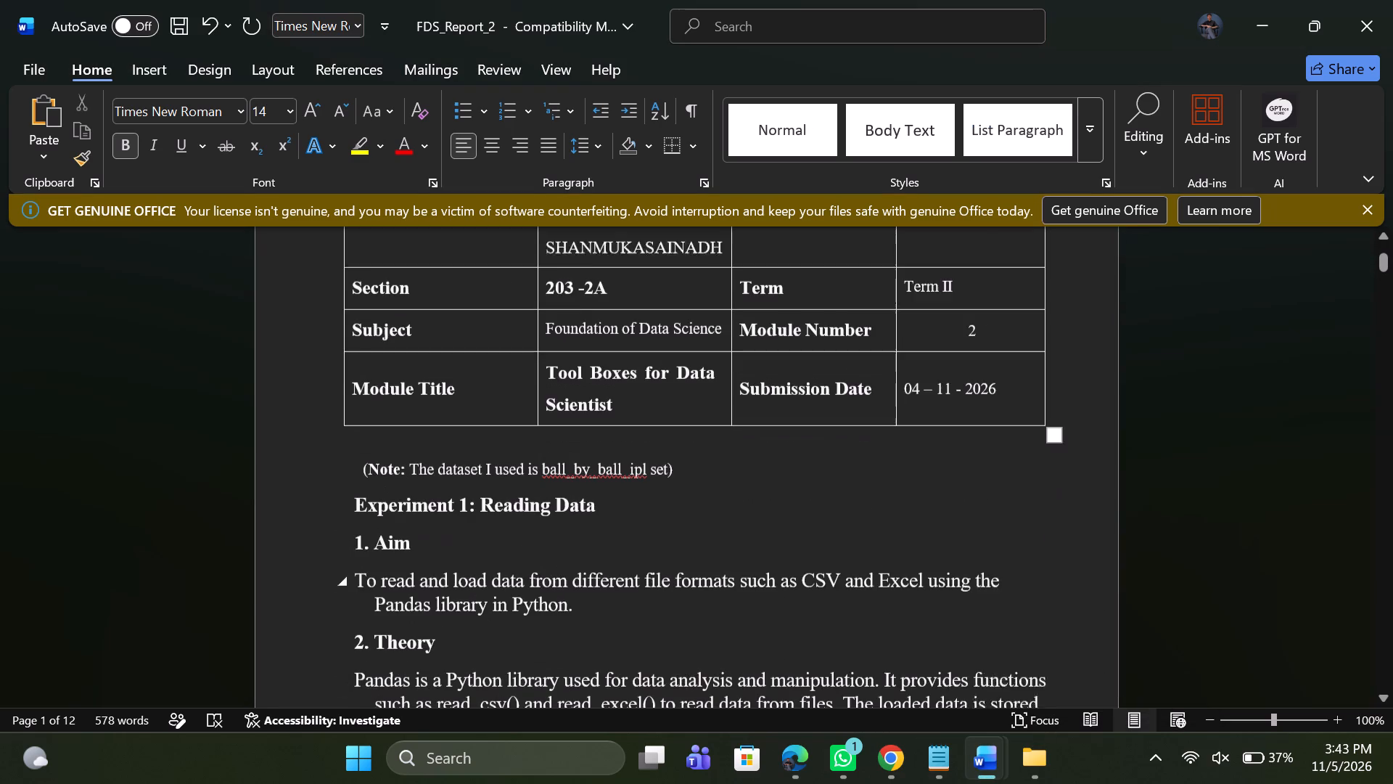
left_click_drag(361, 440, 517, 553)
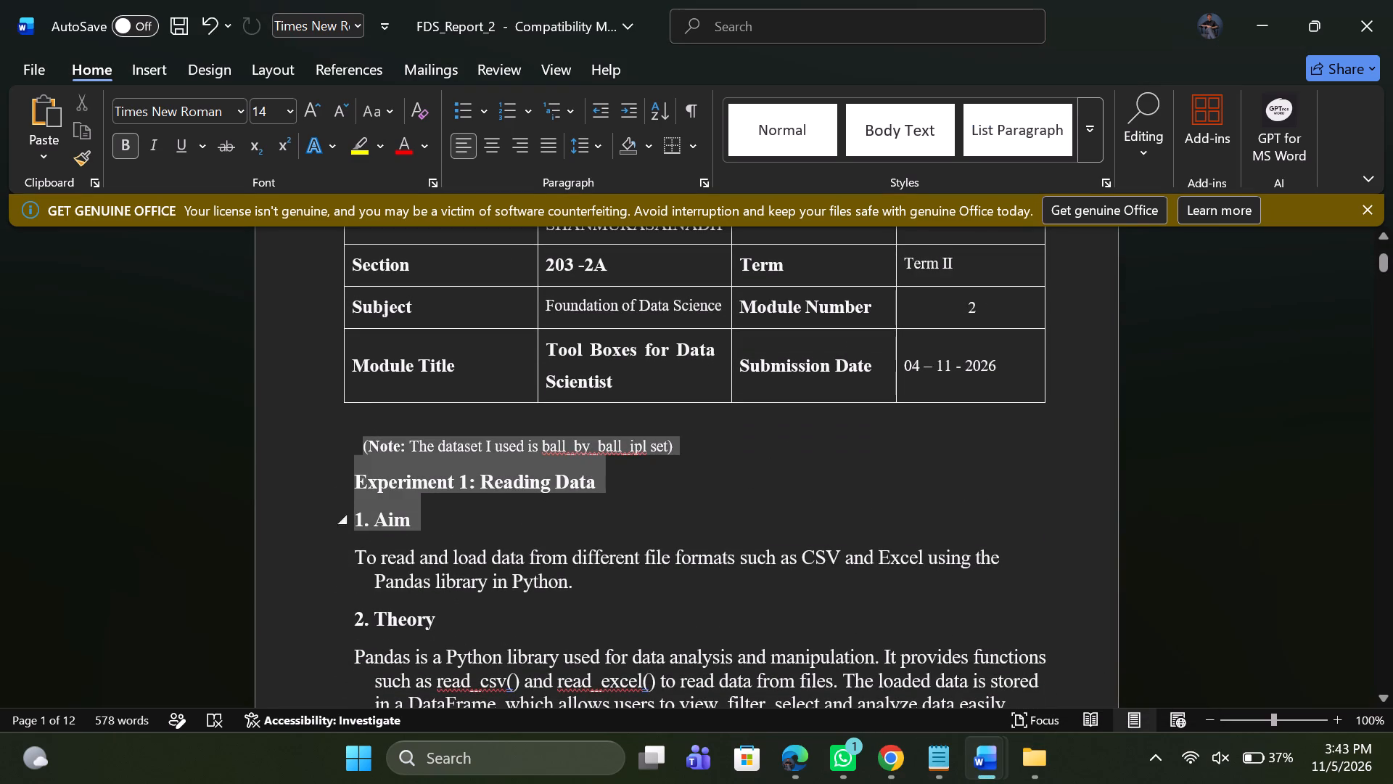
left_click_drag(517, 553, 728, 720)
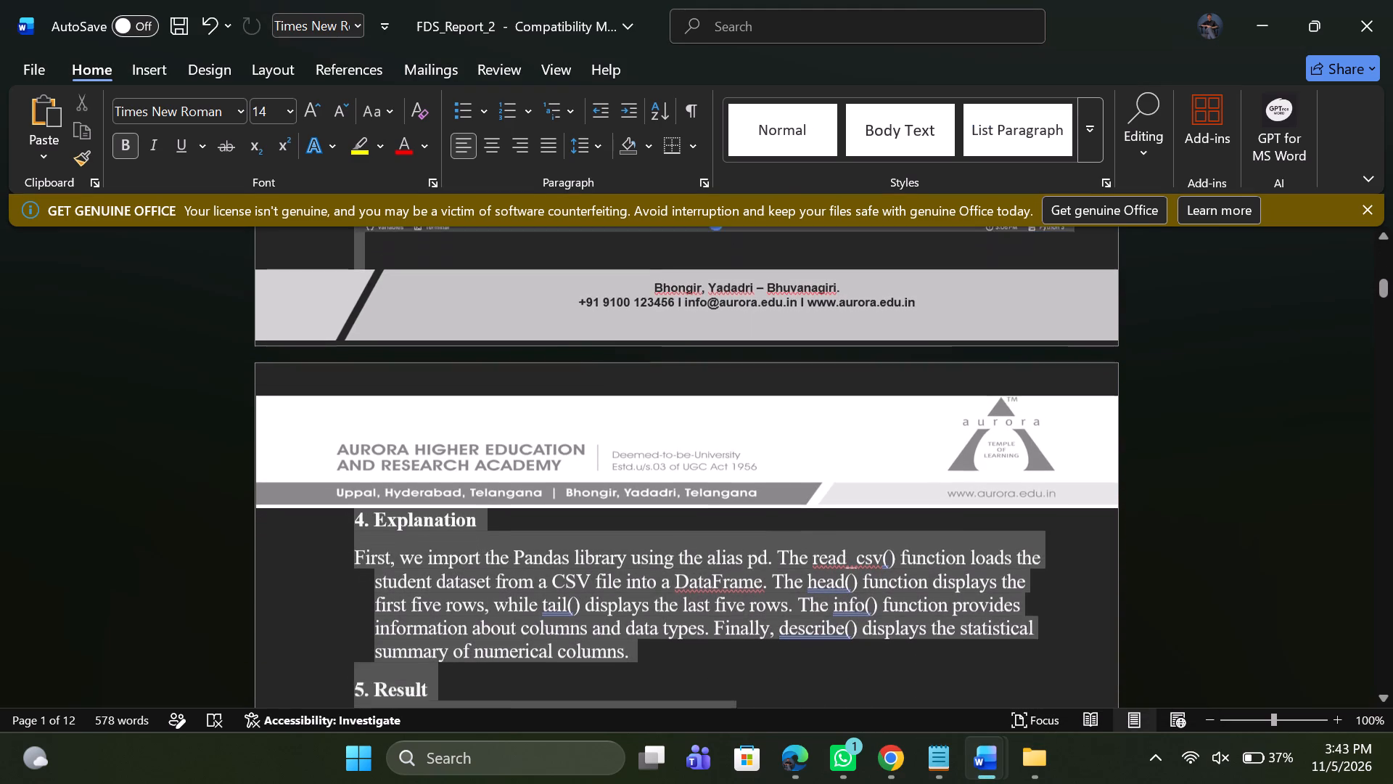
left_click_drag(728, 720, 989, 314)
key("ctrl+c")
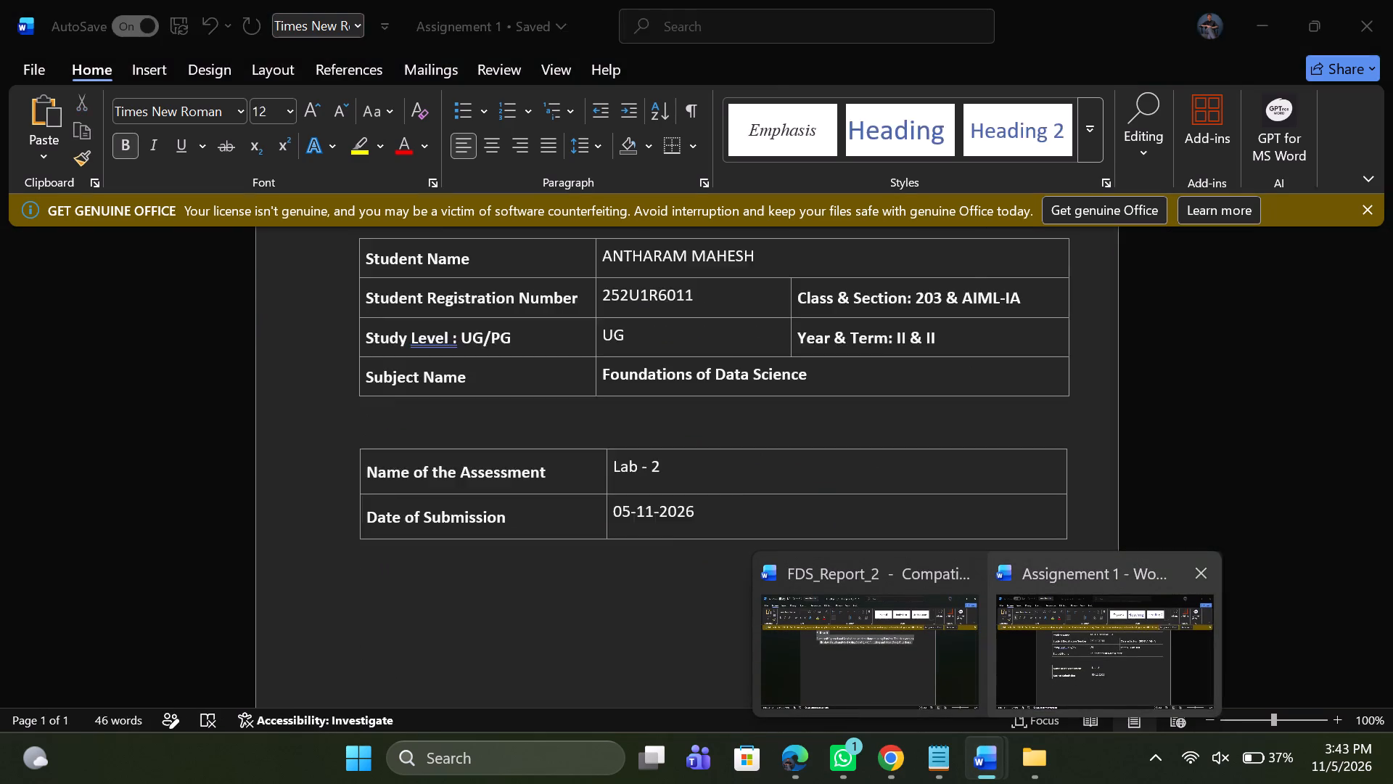
left_click(1151, 671)
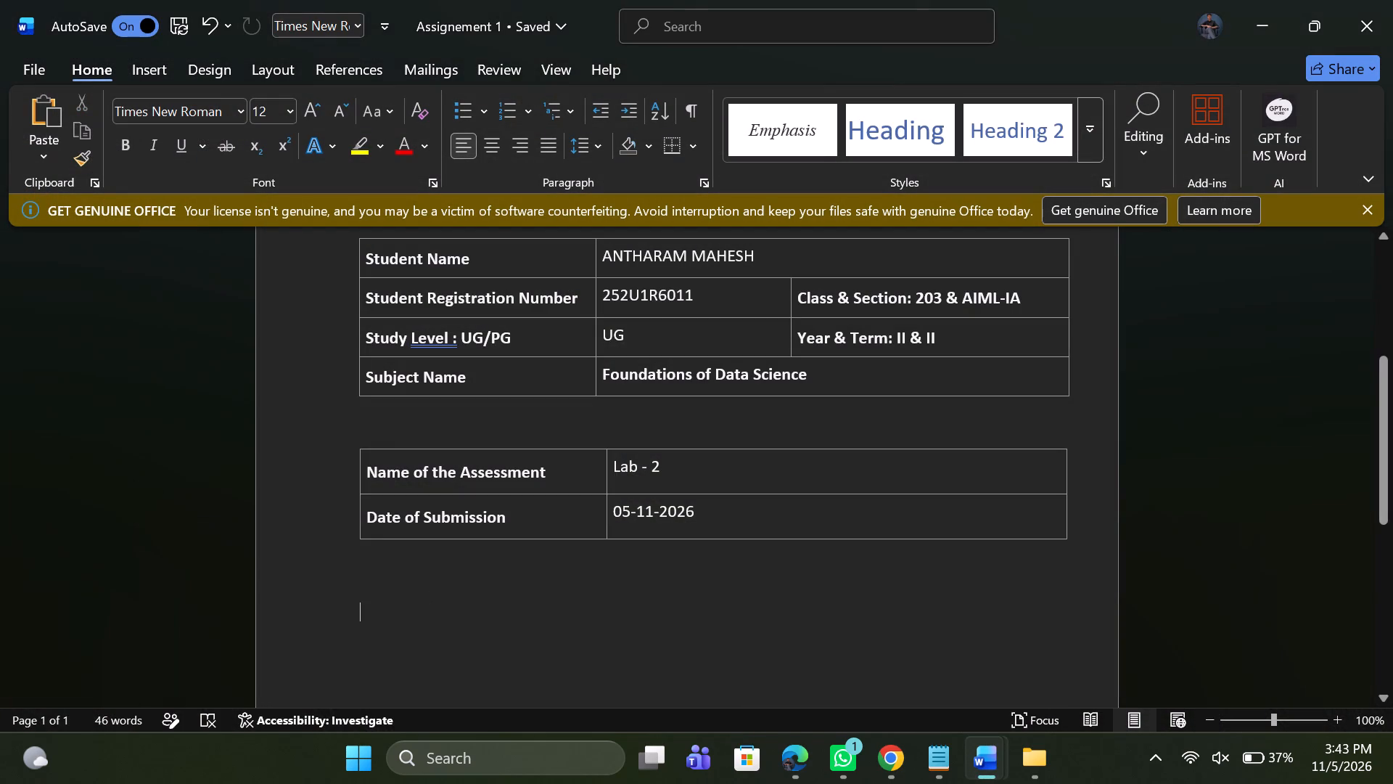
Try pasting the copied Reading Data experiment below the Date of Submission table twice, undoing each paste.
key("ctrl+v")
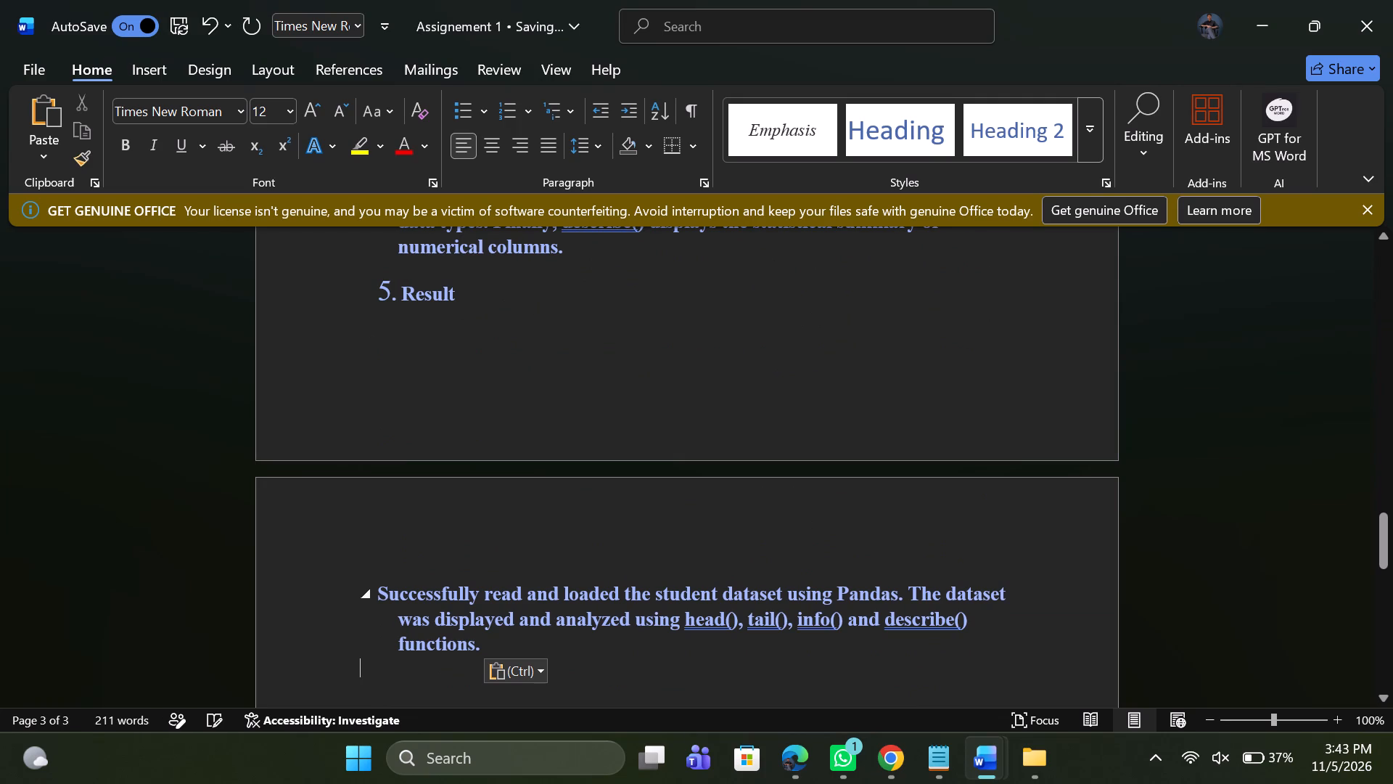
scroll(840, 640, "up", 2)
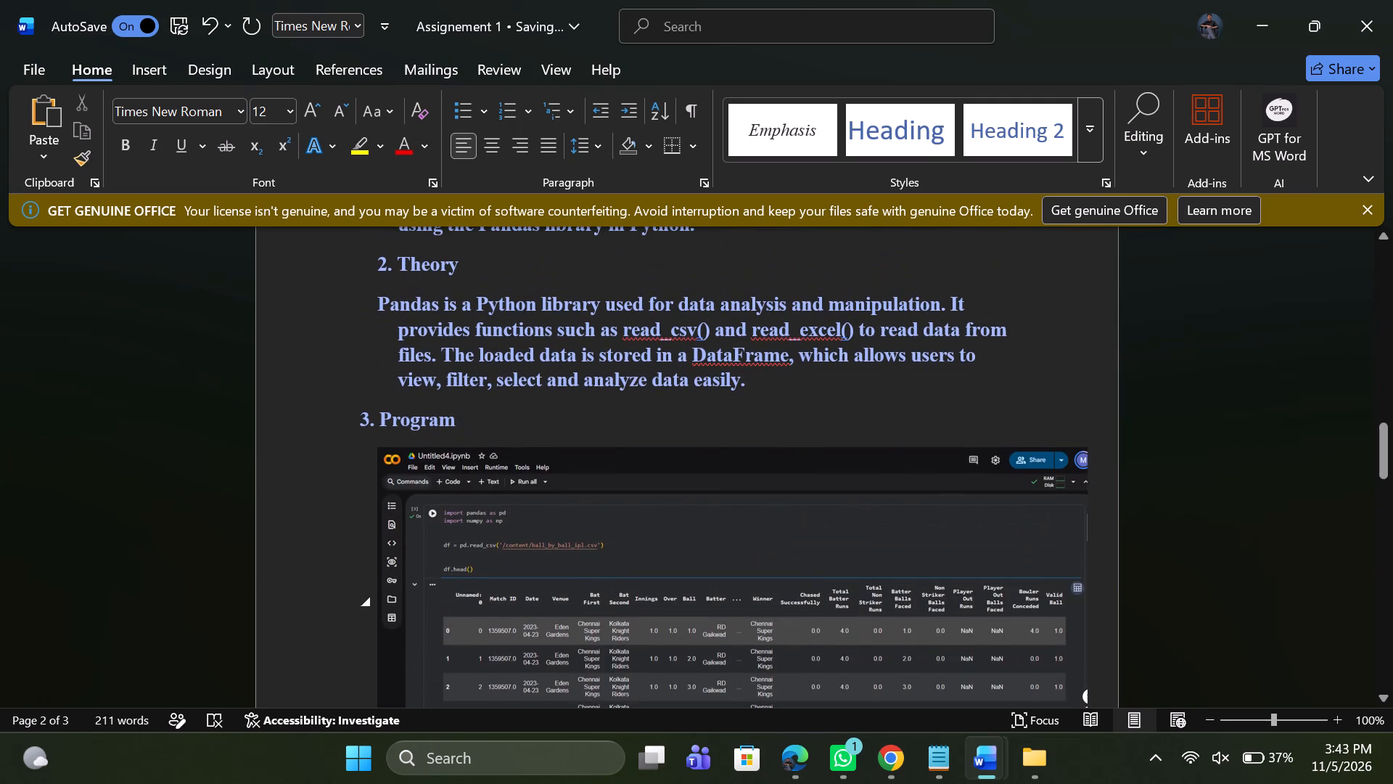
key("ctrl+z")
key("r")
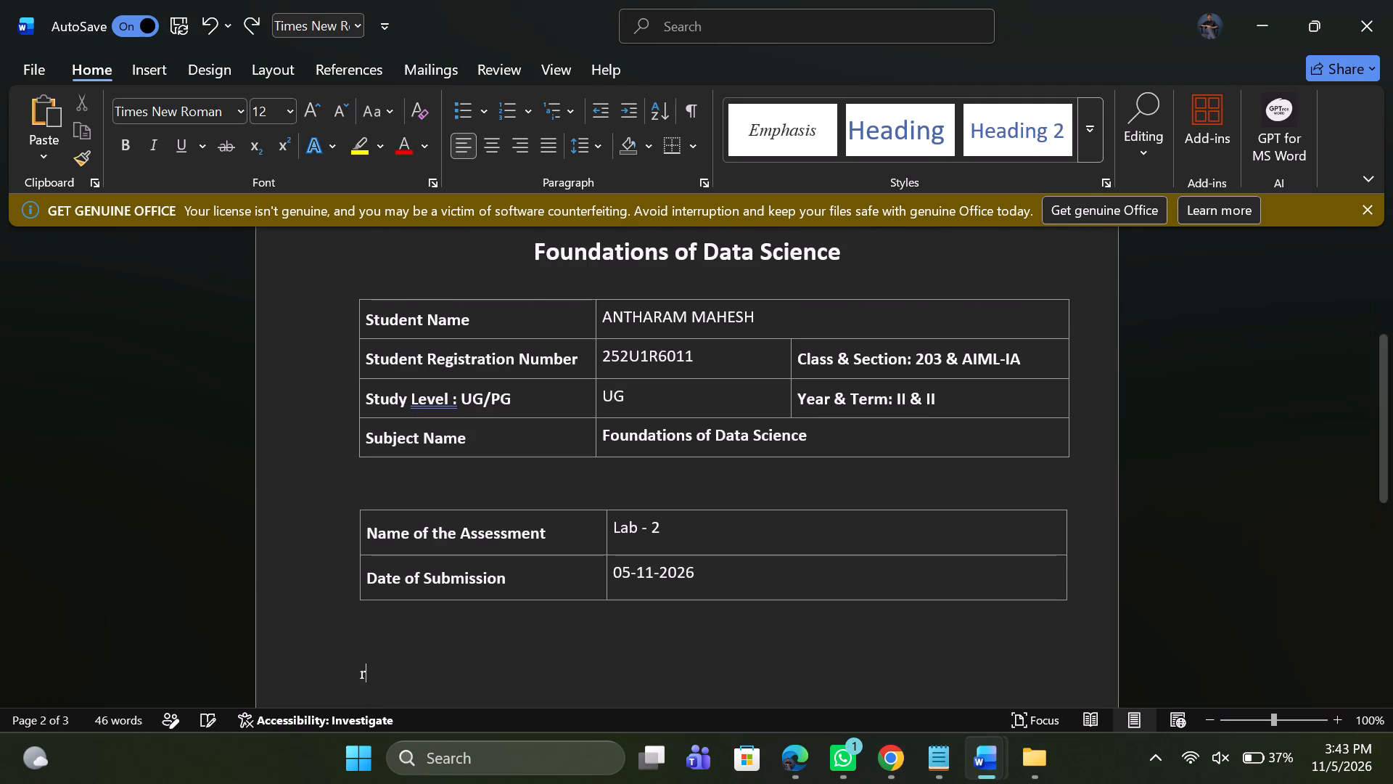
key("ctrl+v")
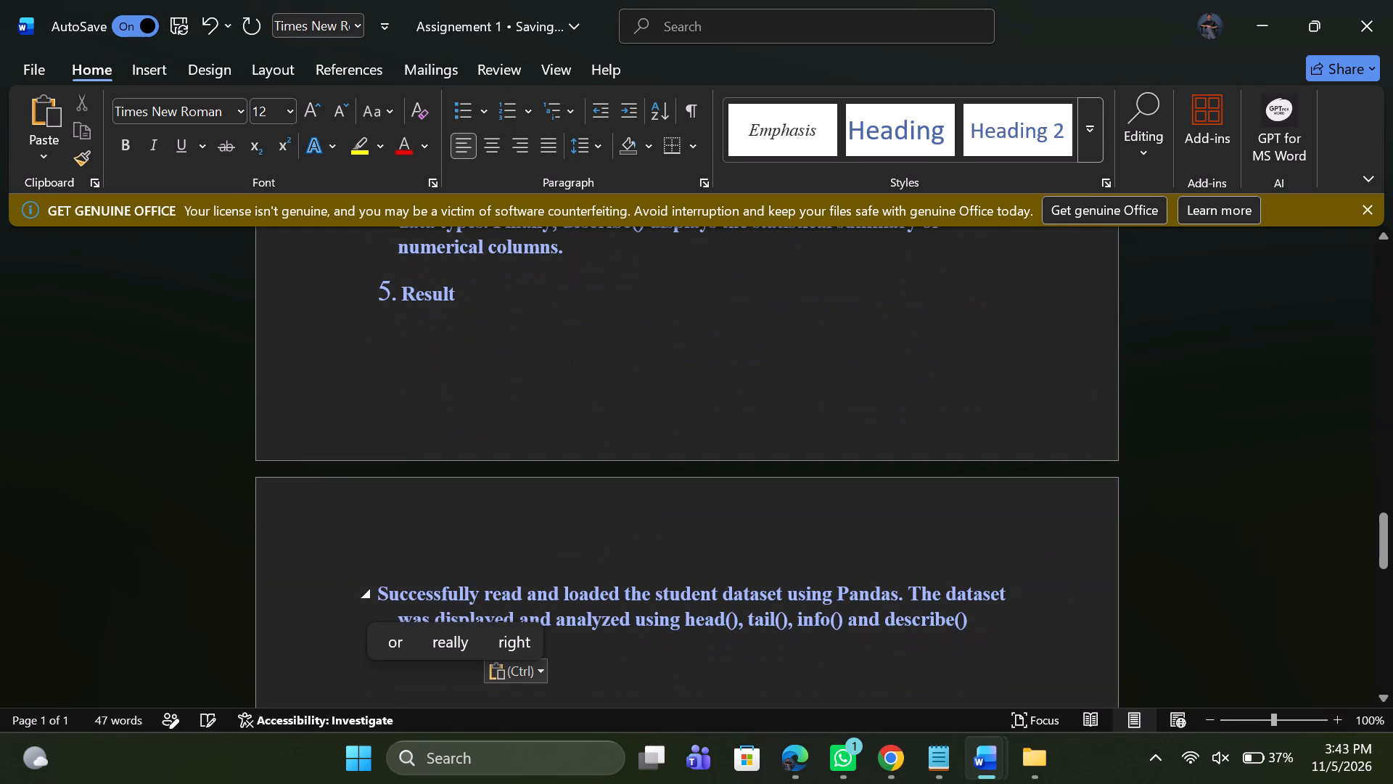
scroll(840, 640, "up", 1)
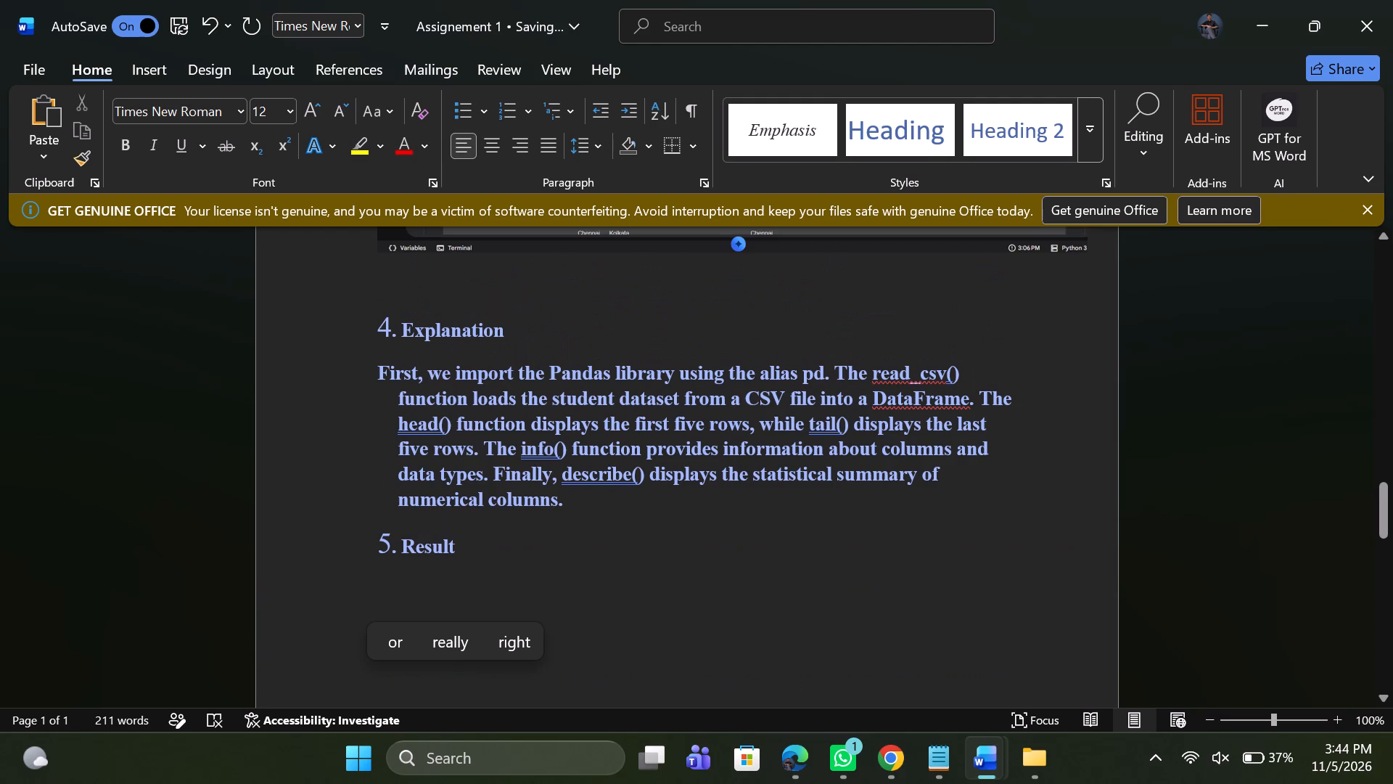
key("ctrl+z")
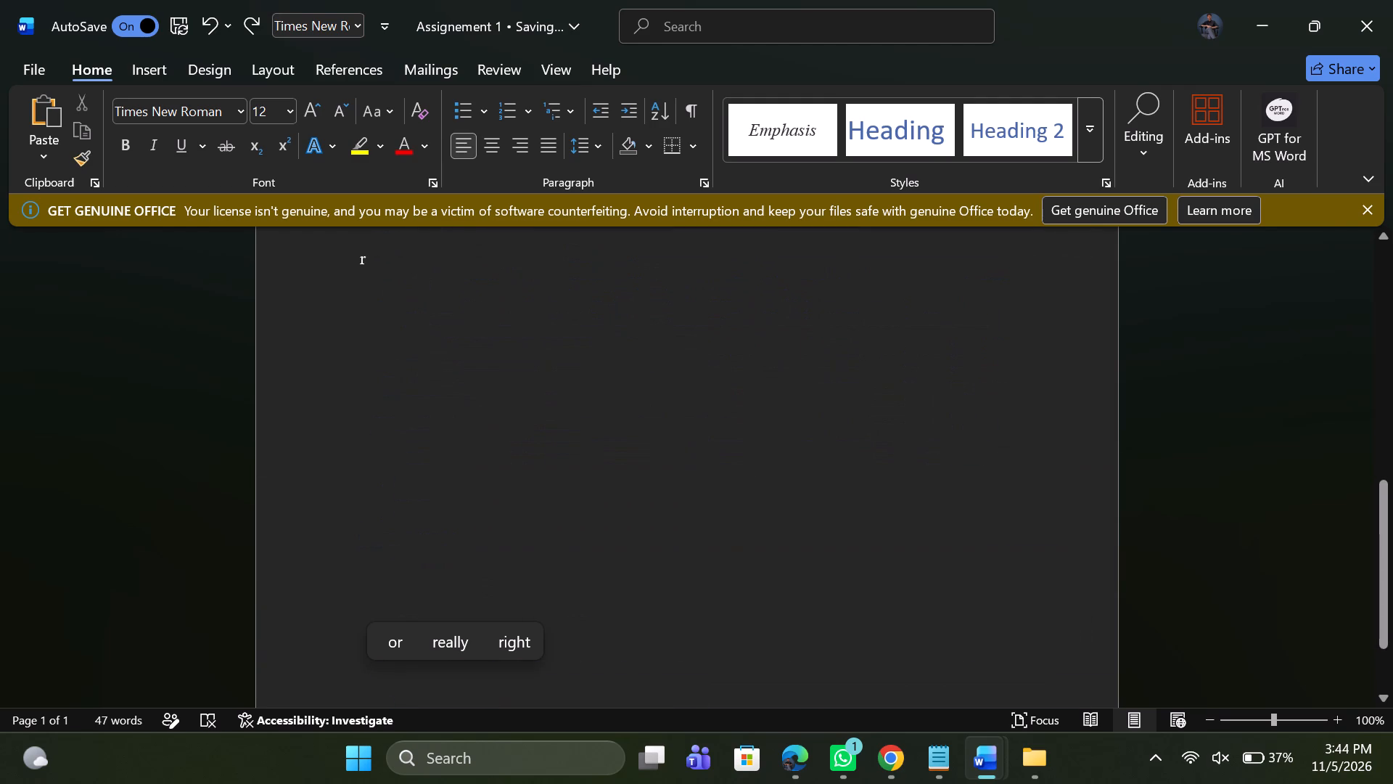
Paste the copied Reading Data experiment below the Date of Submission table in Assignement 1.
key("ctrl+v")
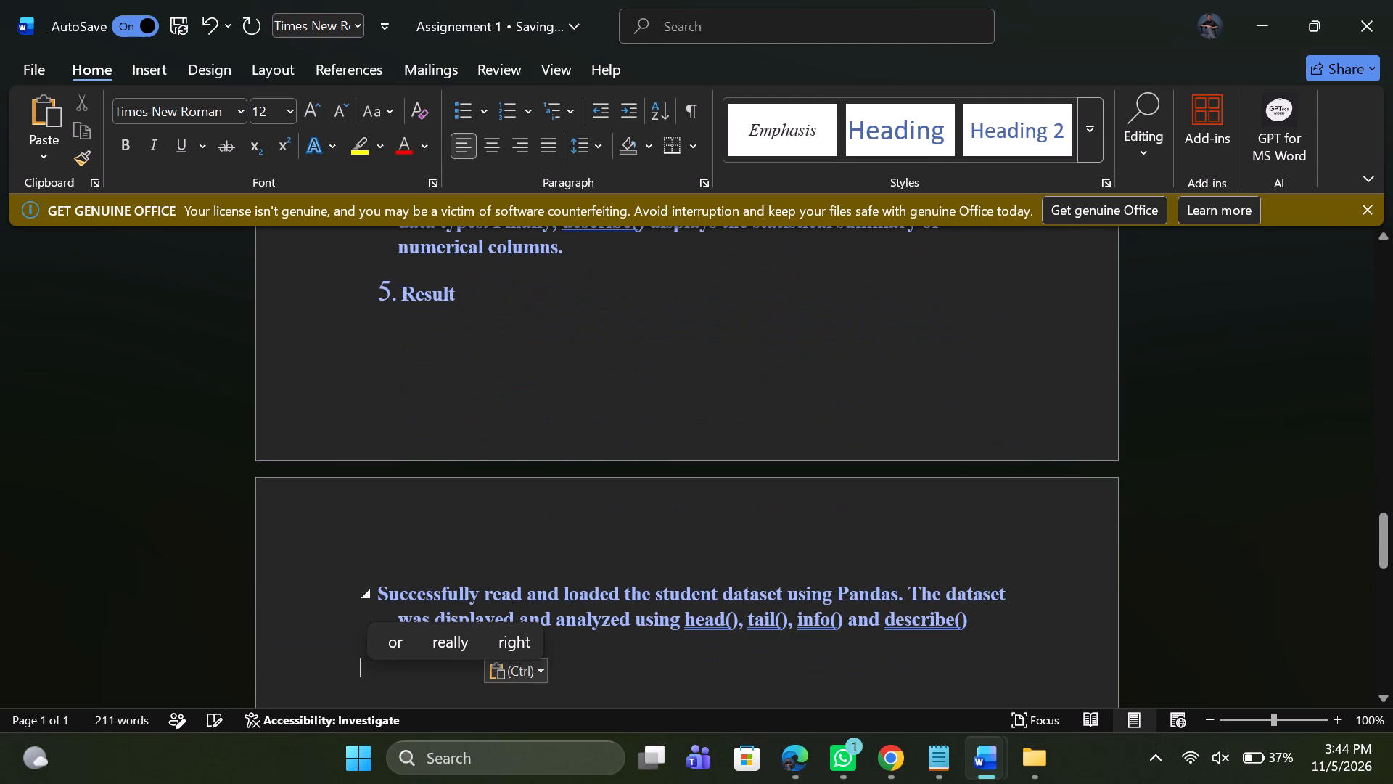
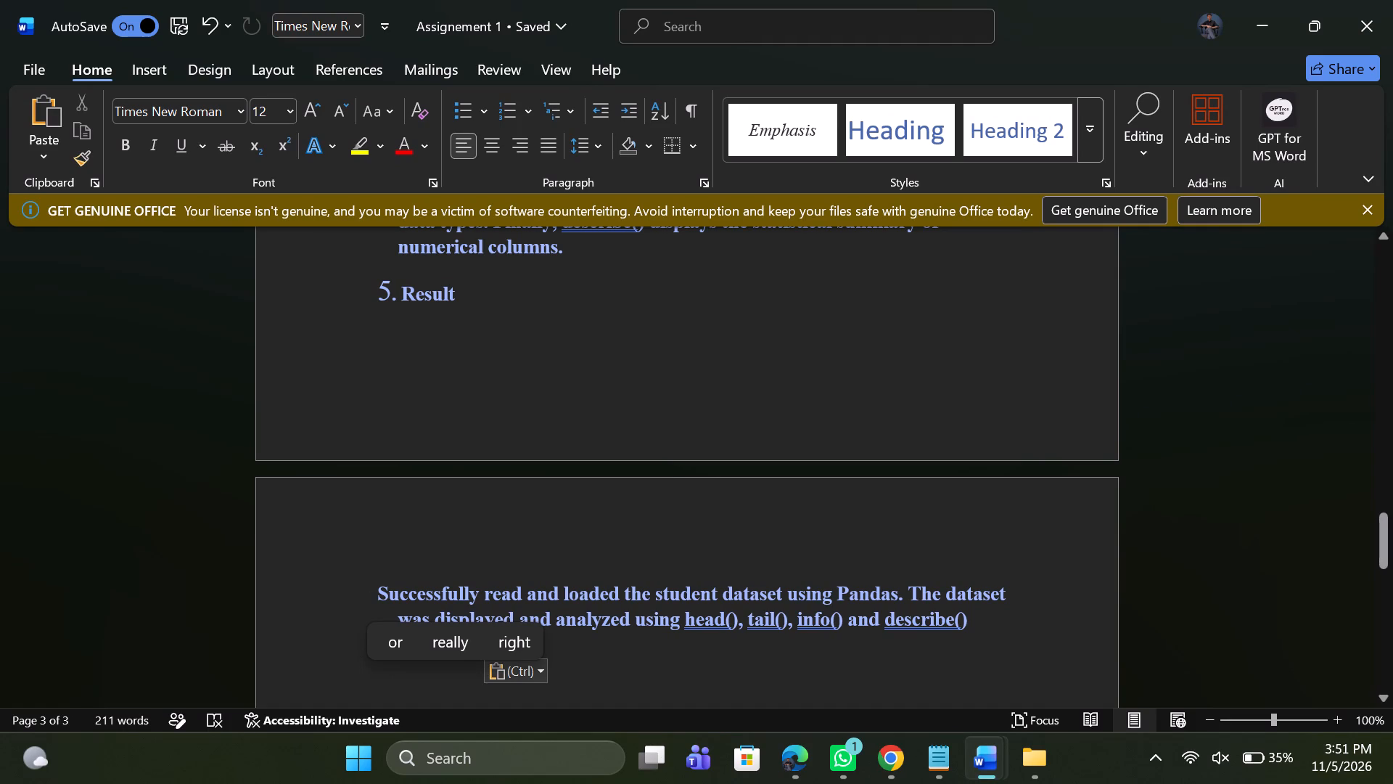
Apply the Emphasis style and then the Normal style to the whole pasted section, from the Experiment 1: Reading Data heading through the Result text.
left_click(1000, 615)
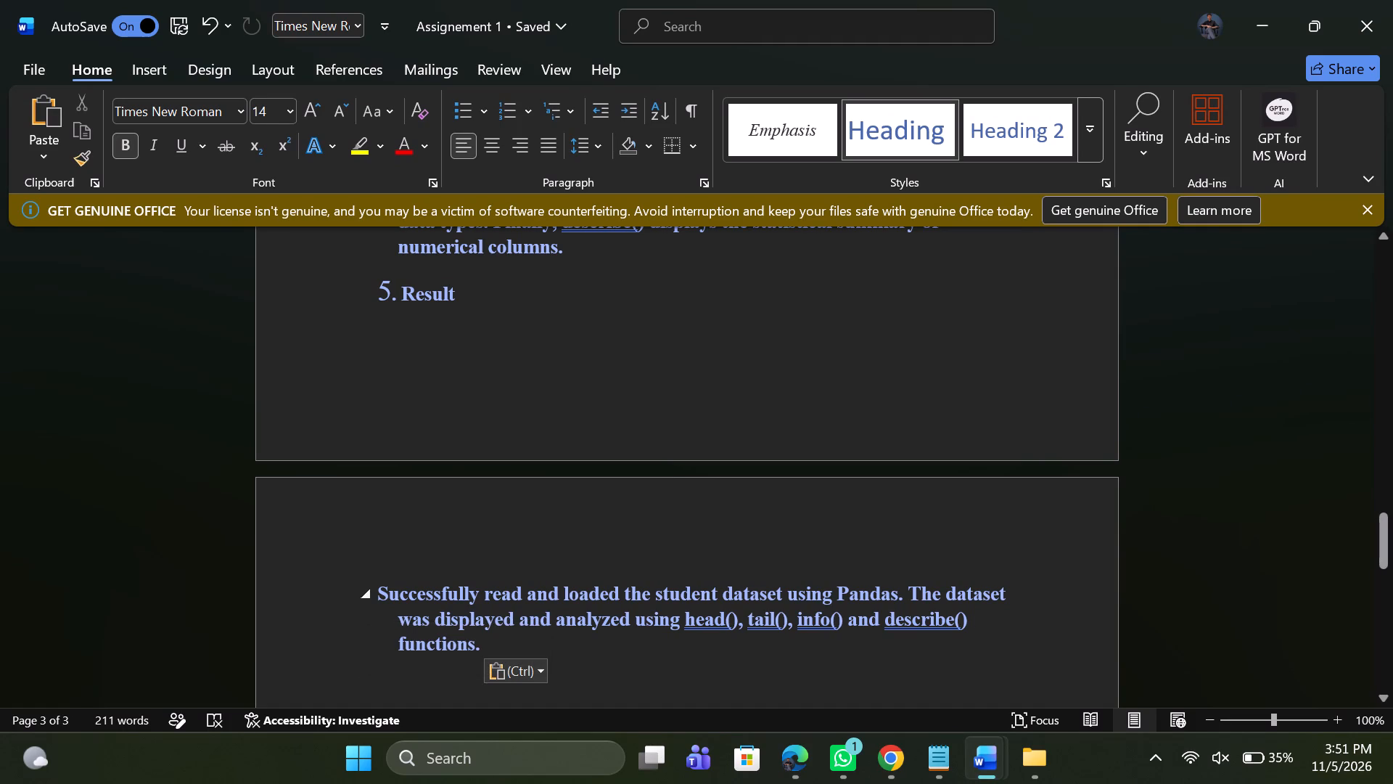
left_click_drag(999, 634, 455, 337)
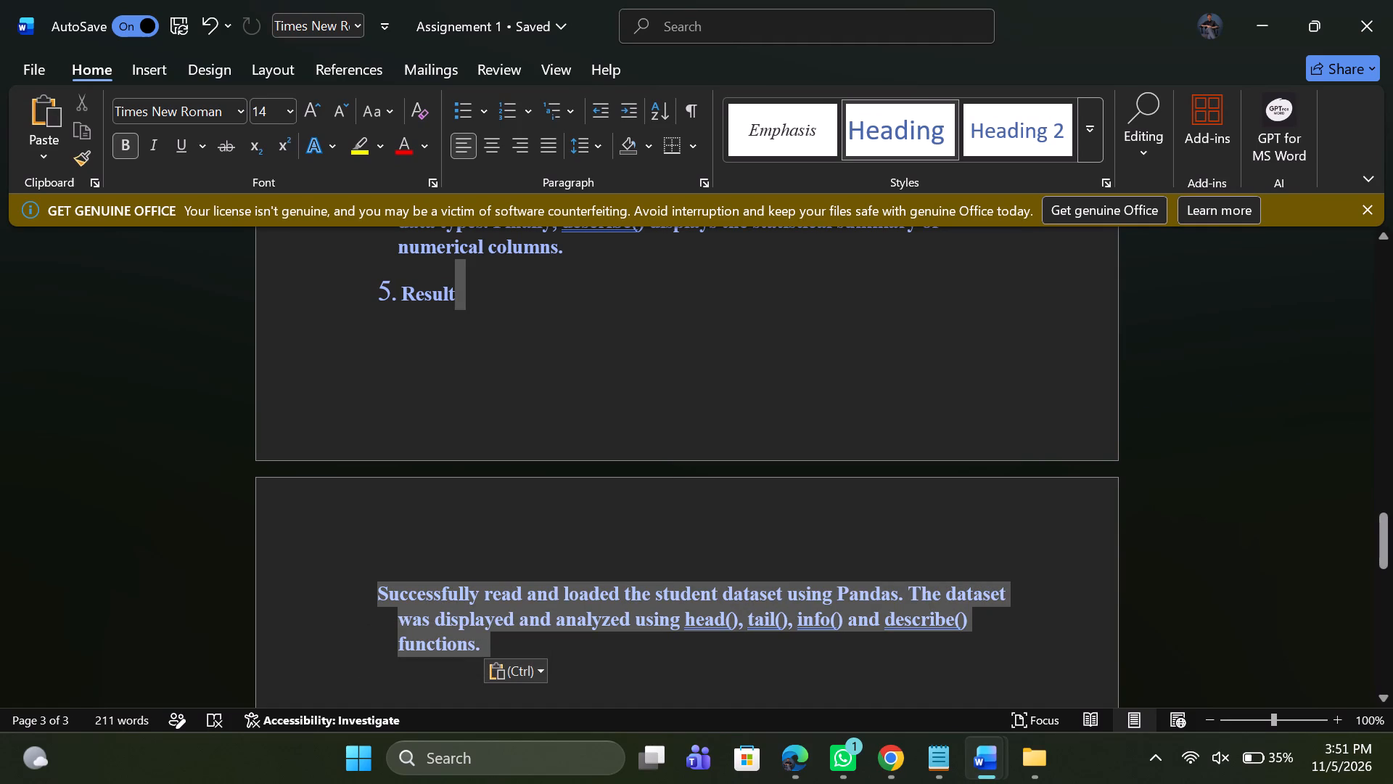
left_click_drag(455, 337, 393, 234)
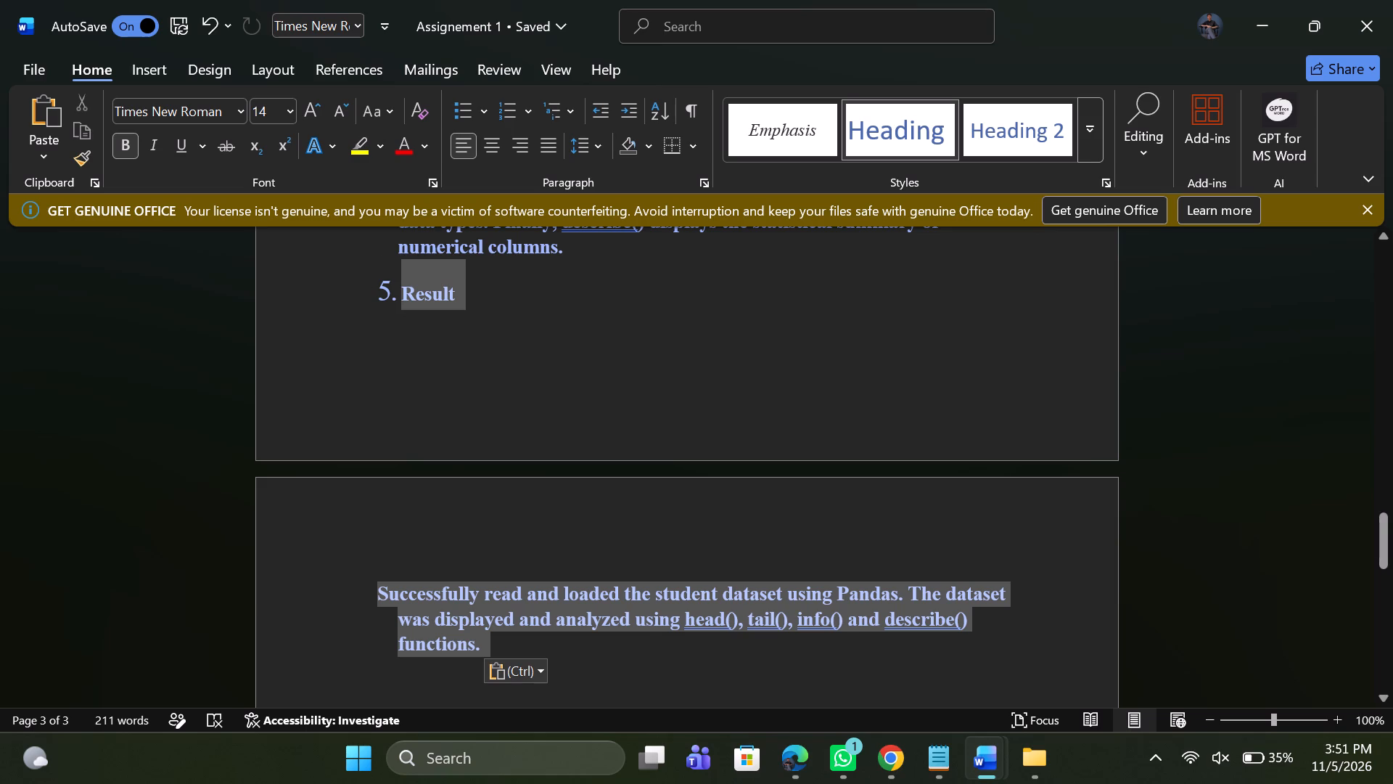
left_click_drag(393, 234, 379, 218)
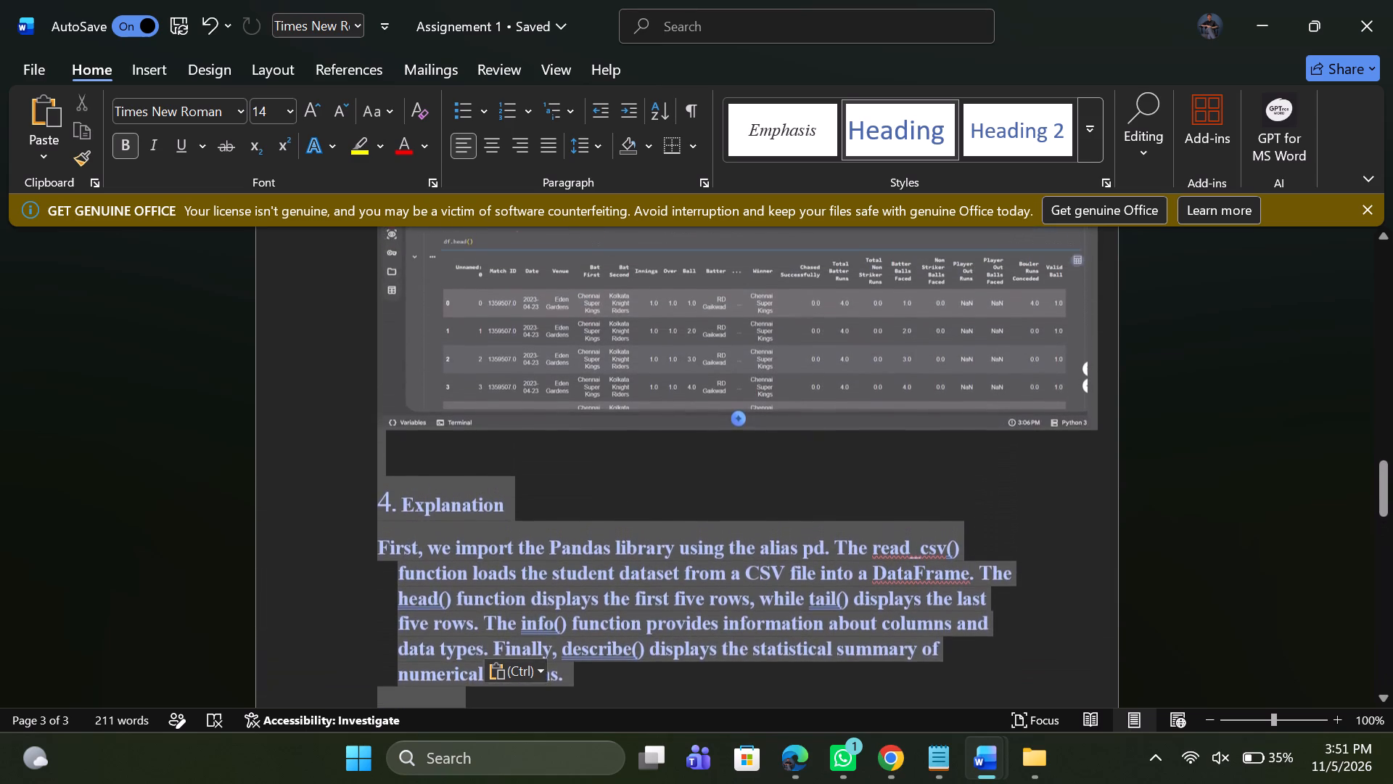
left_click_drag(379, 218, 374, 66)
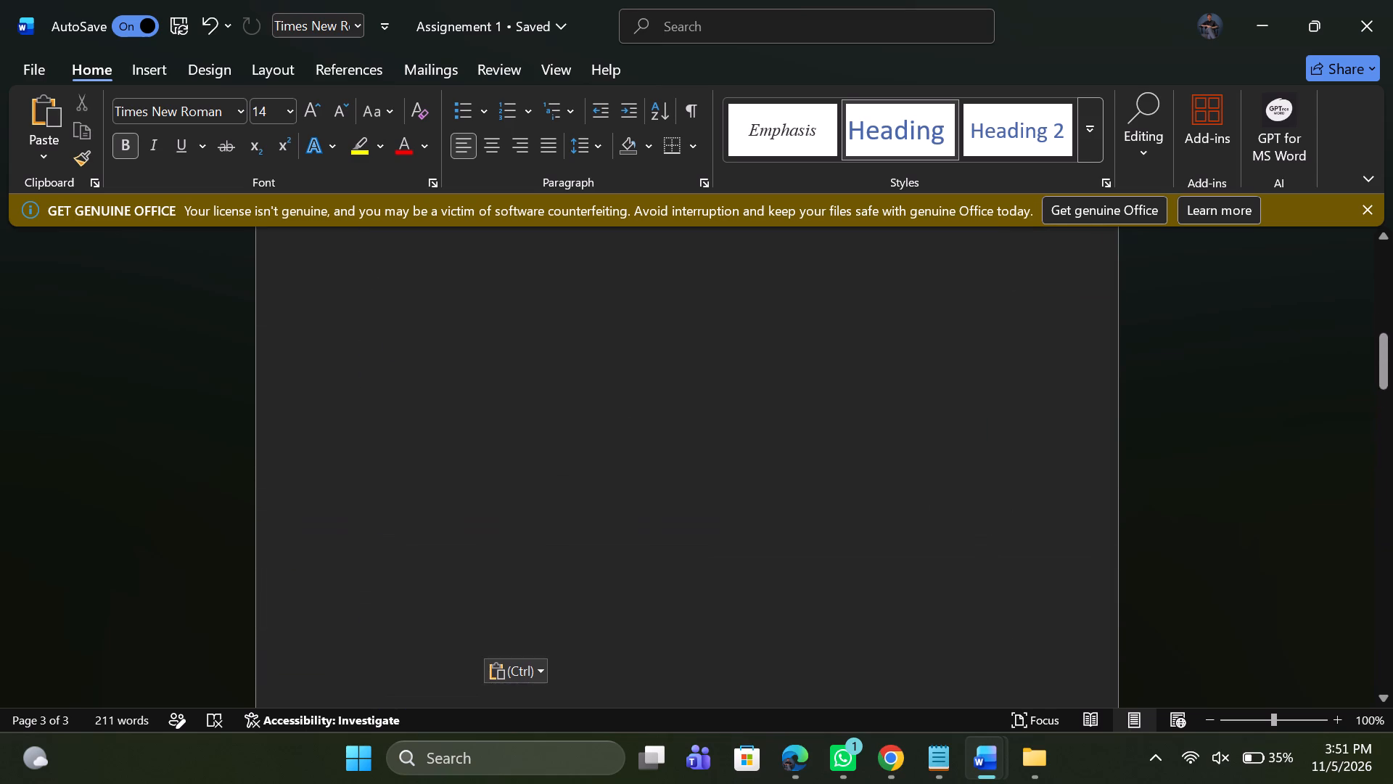
left_click_drag(374, 66, 489, 572)
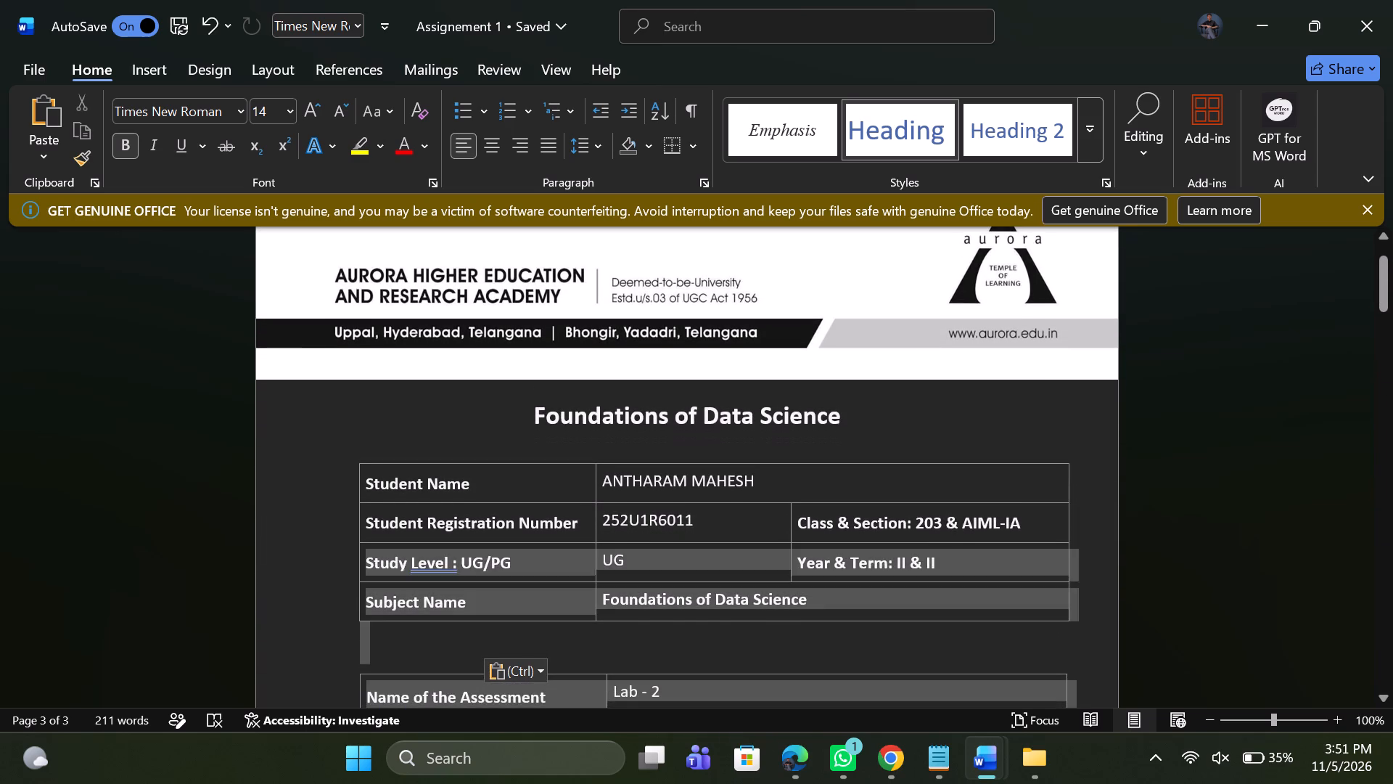
left_click_drag(489, 572, 464, 706)
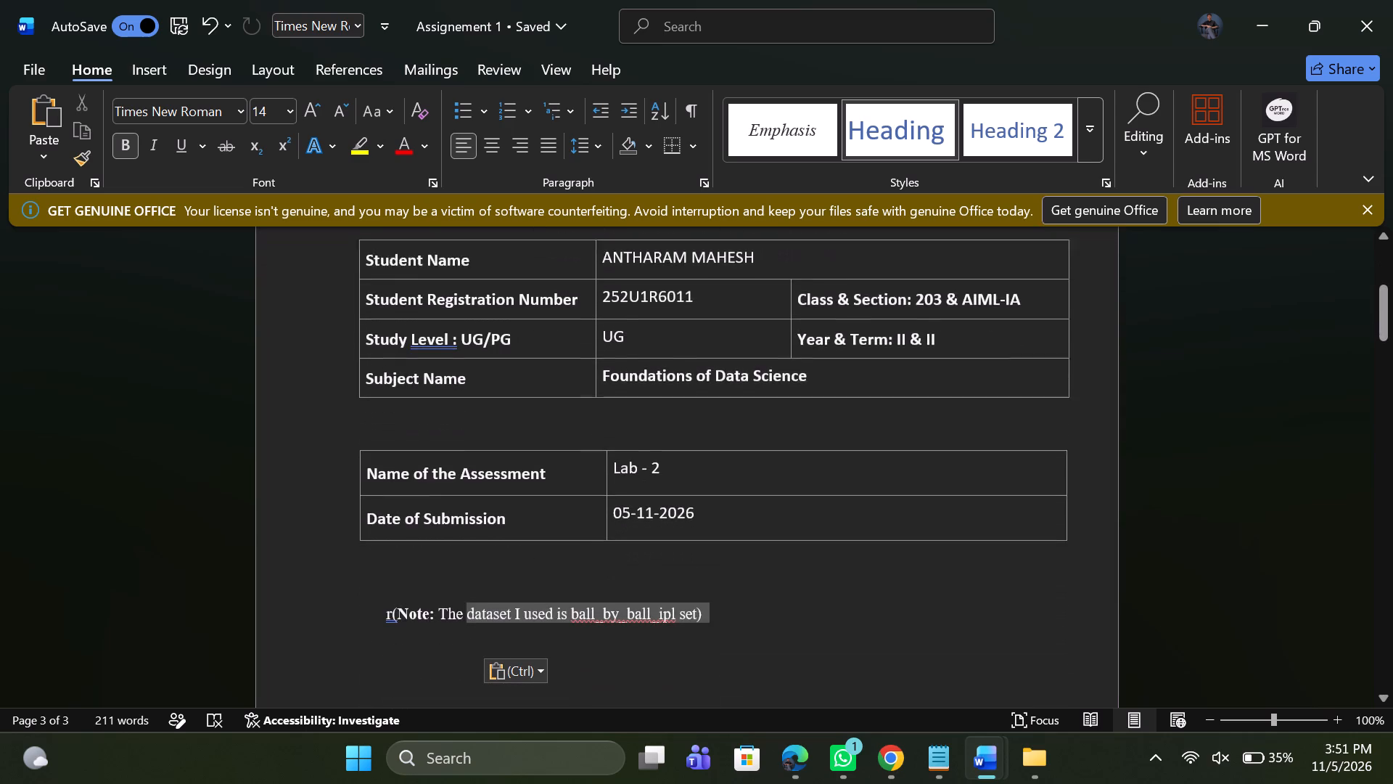
left_click_drag(464, 706, 397, 575)
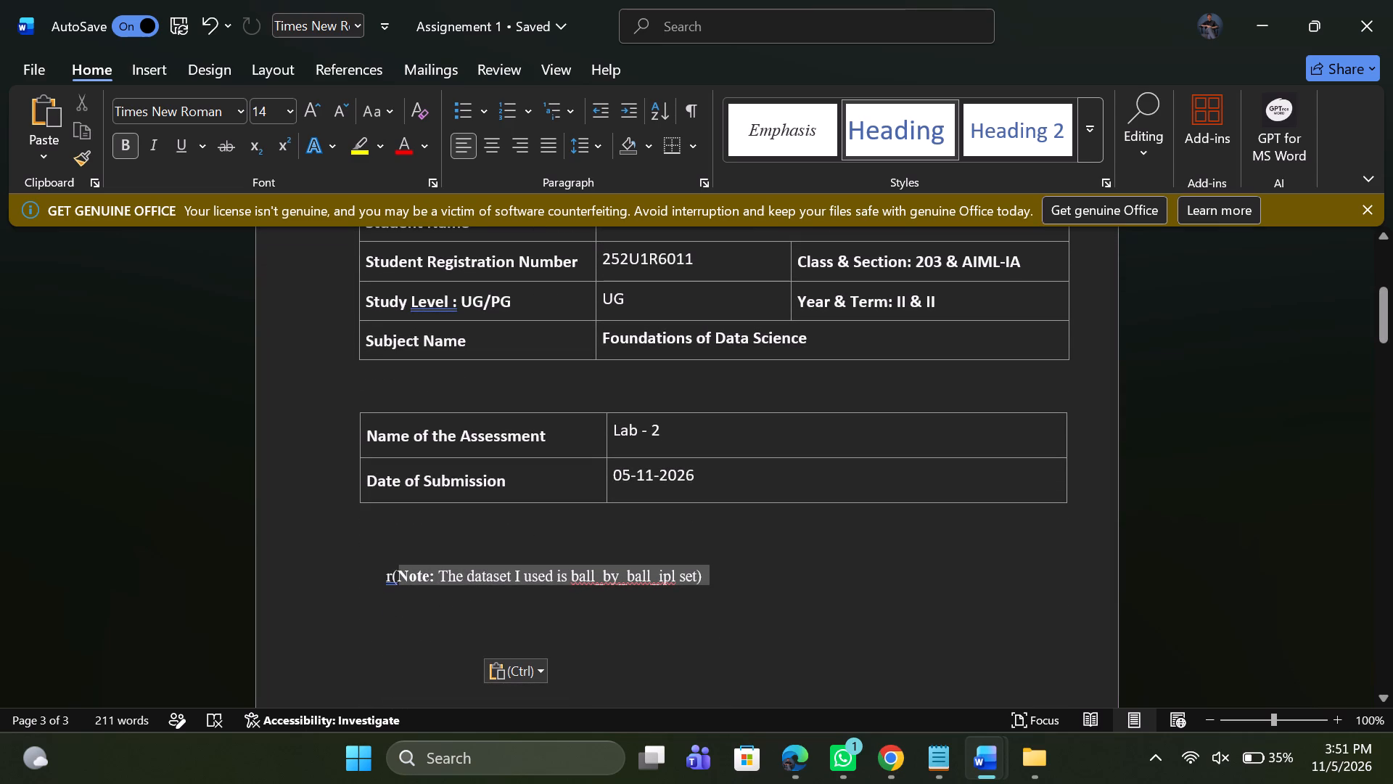
left_click_drag(397, 575, 631, 672)
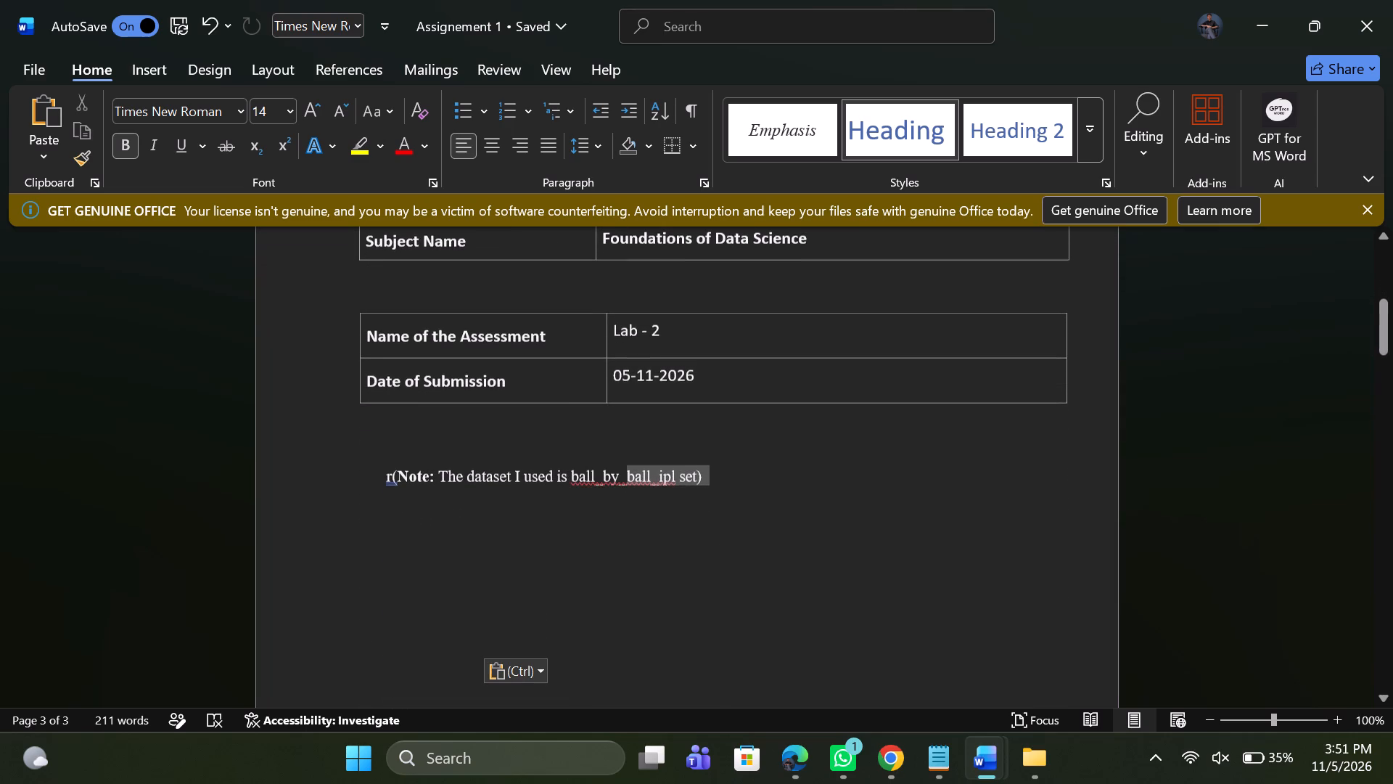
left_click_drag(631, 672, 614, 693)
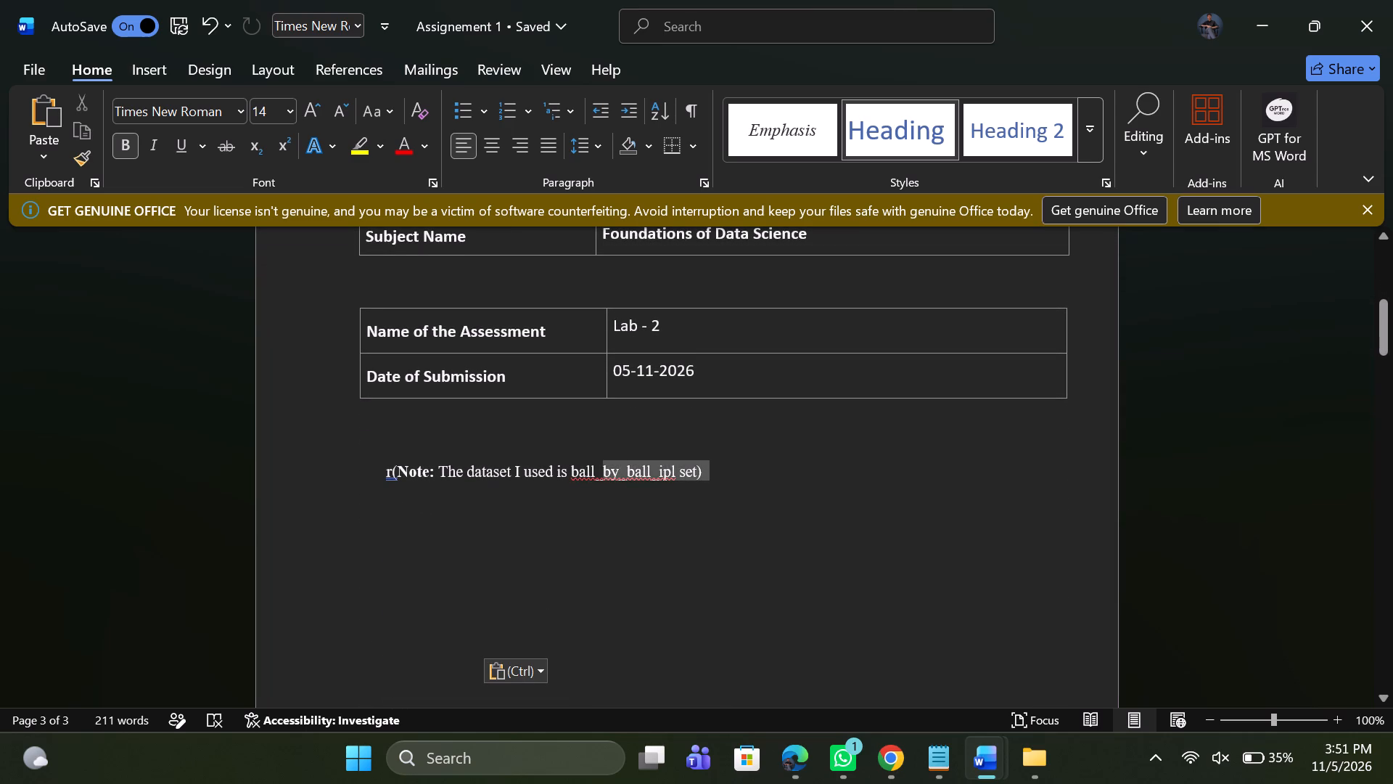
left_click_drag(614, 693, 553, 475)
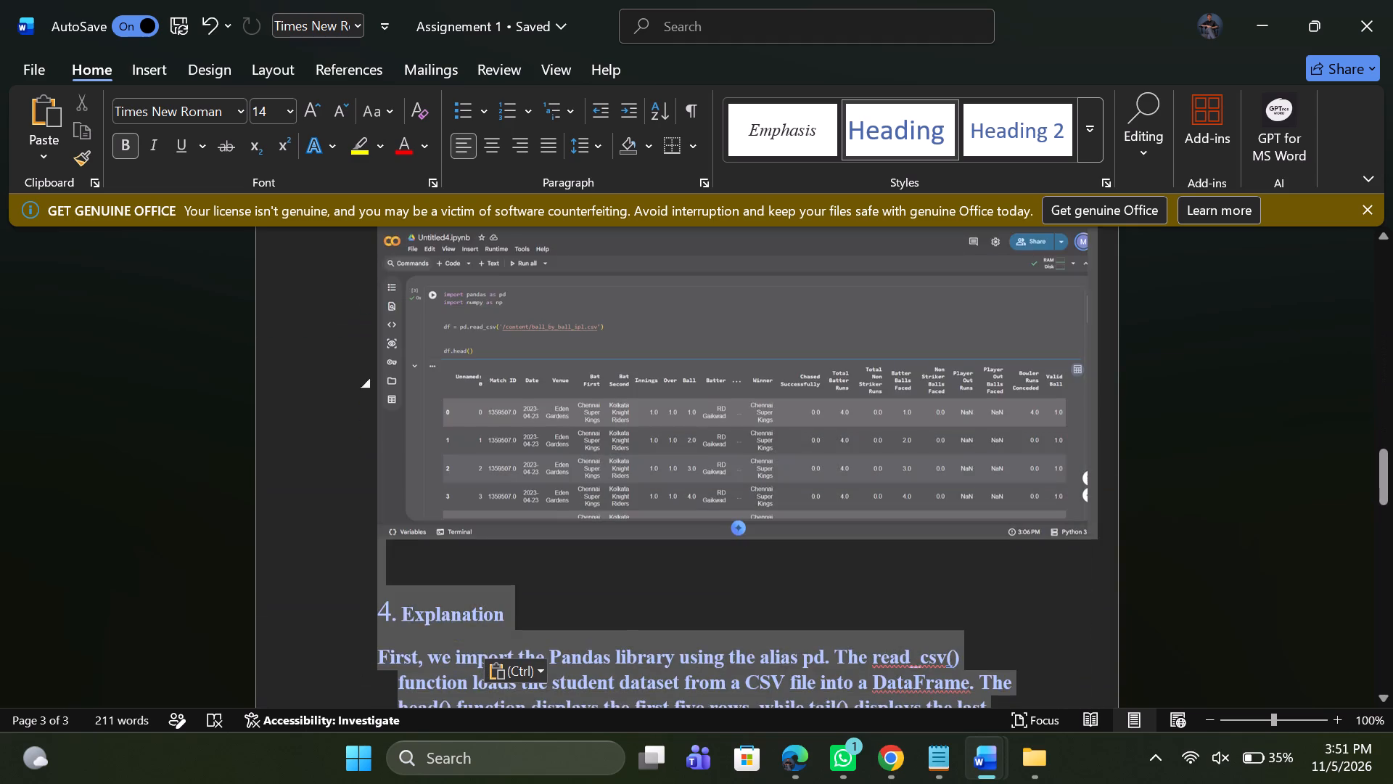
left_click_drag(553, 475, 514, 361)
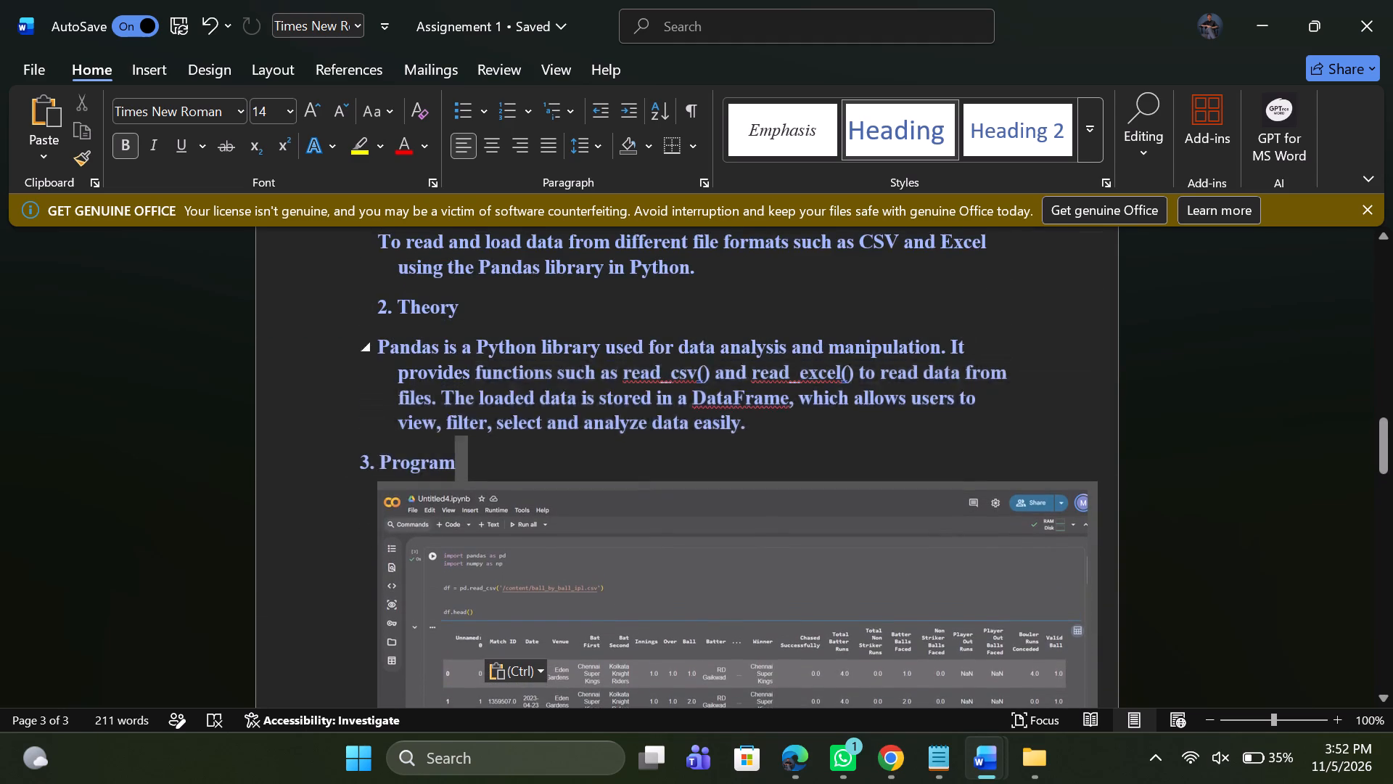
left_click_drag(514, 361, 367, 301)
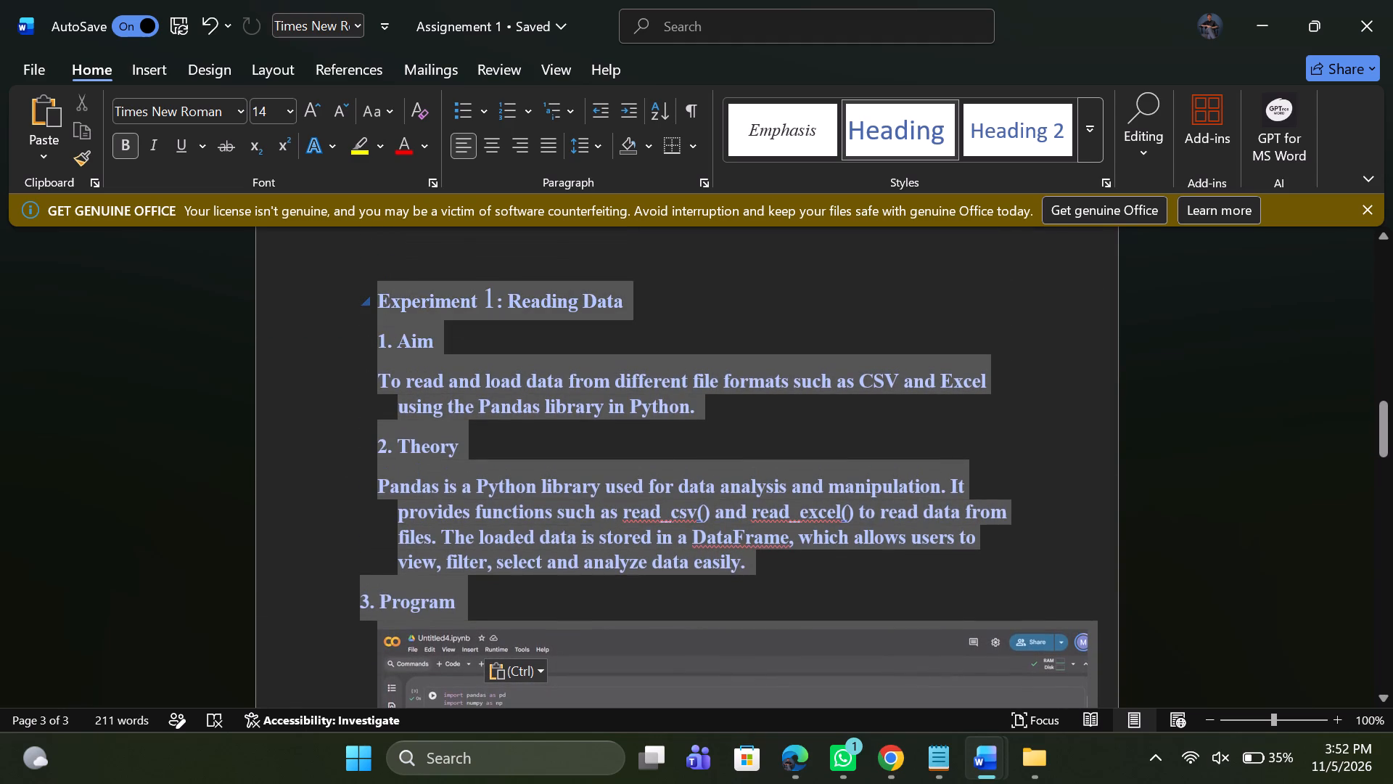
left_click_drag(367, 301, 365, 301)
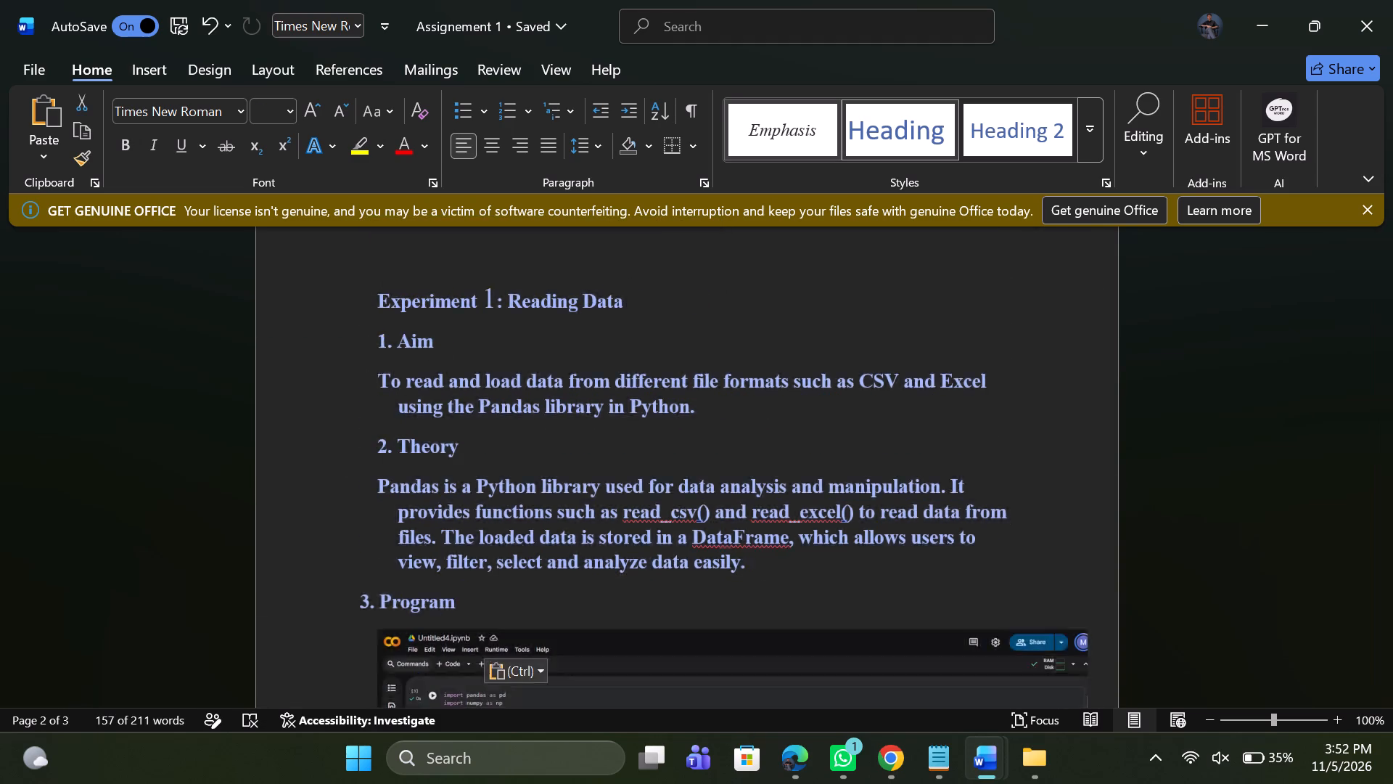
left_click(788, 131)
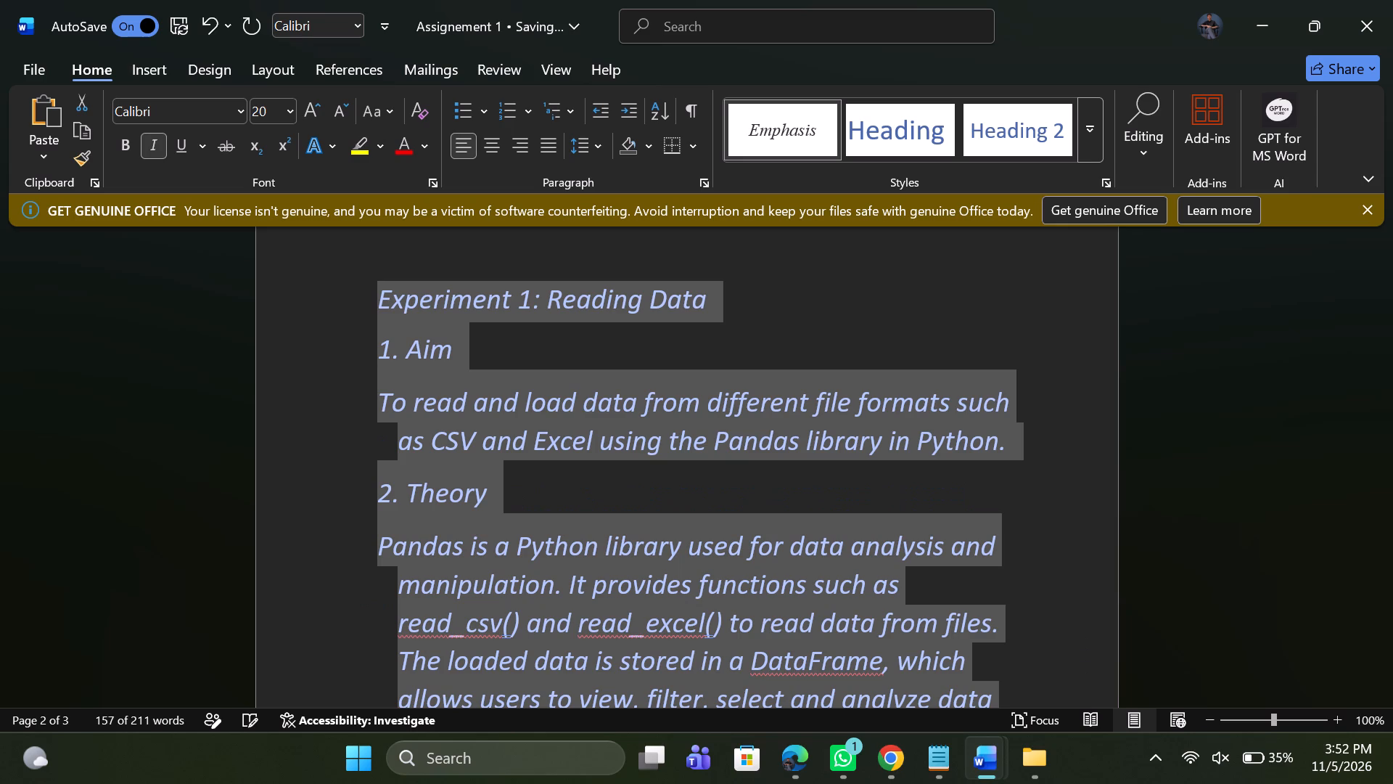
left_click(1088, 136)
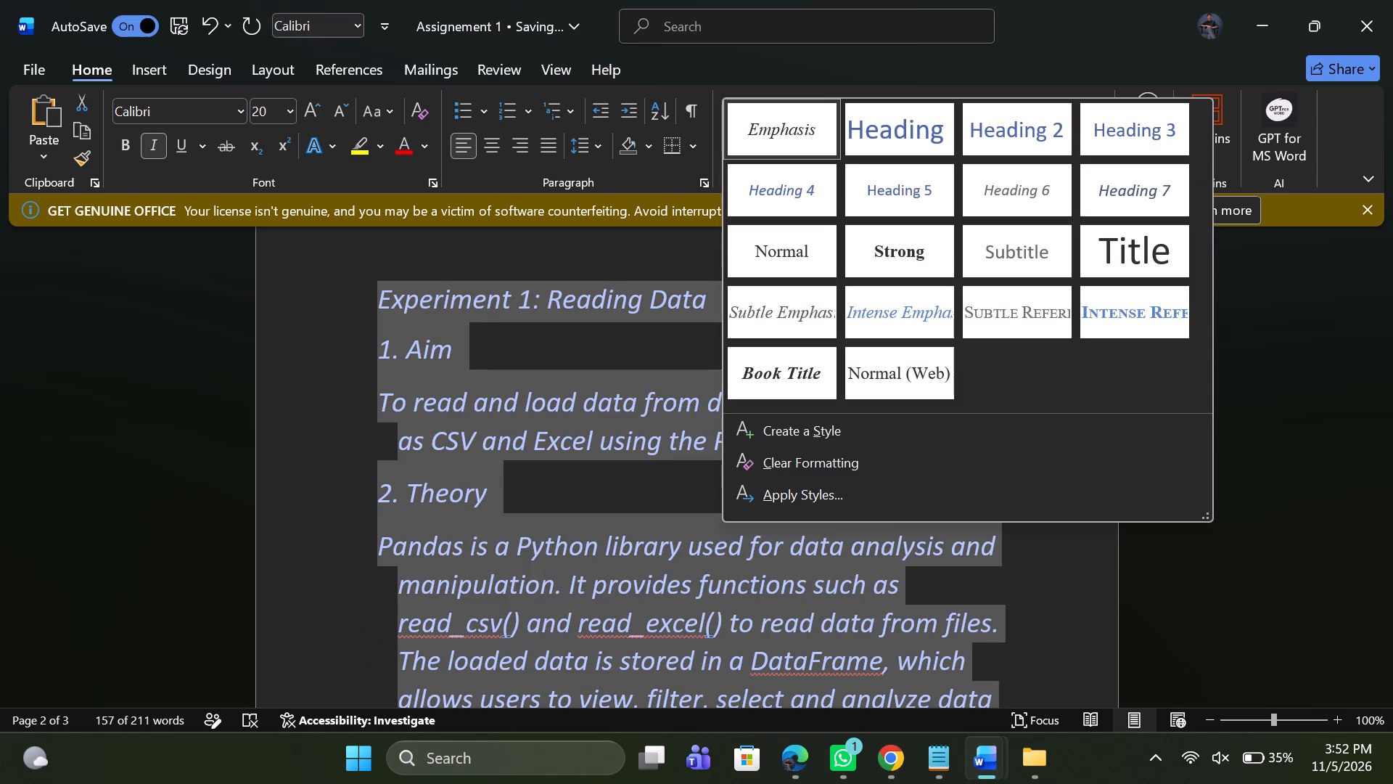
left_click(785, 248)
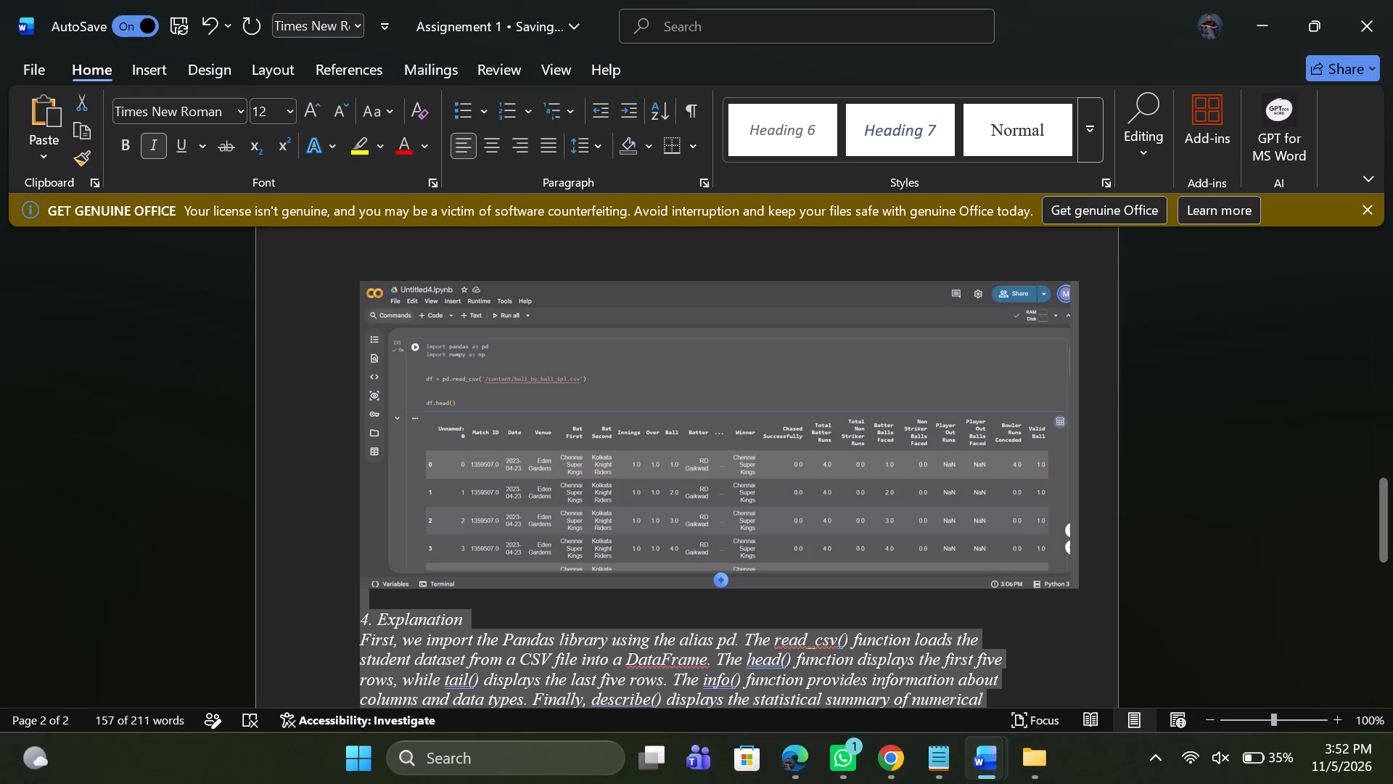
left_click(1028, 136)
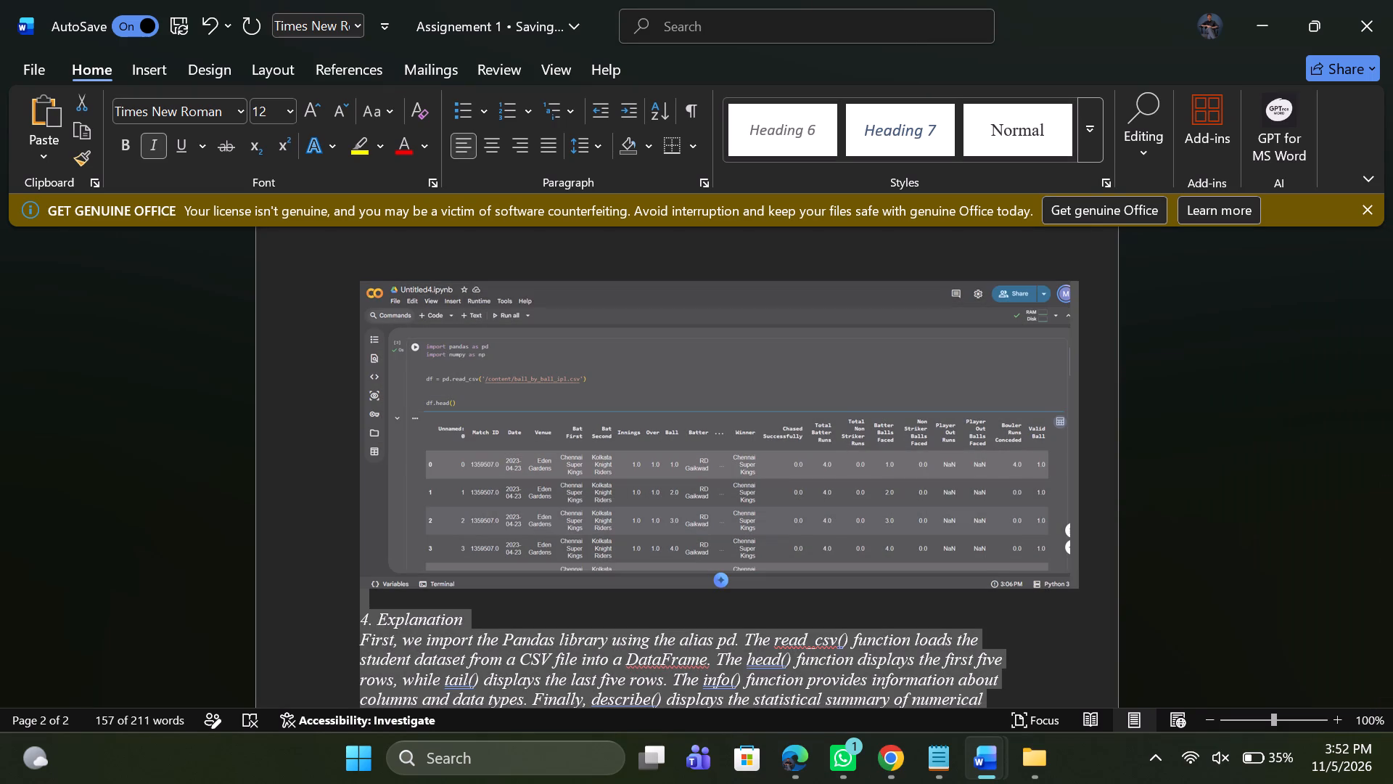
Make the restyled Reading Data section bold and remove its italics.
left_click(119, 144)
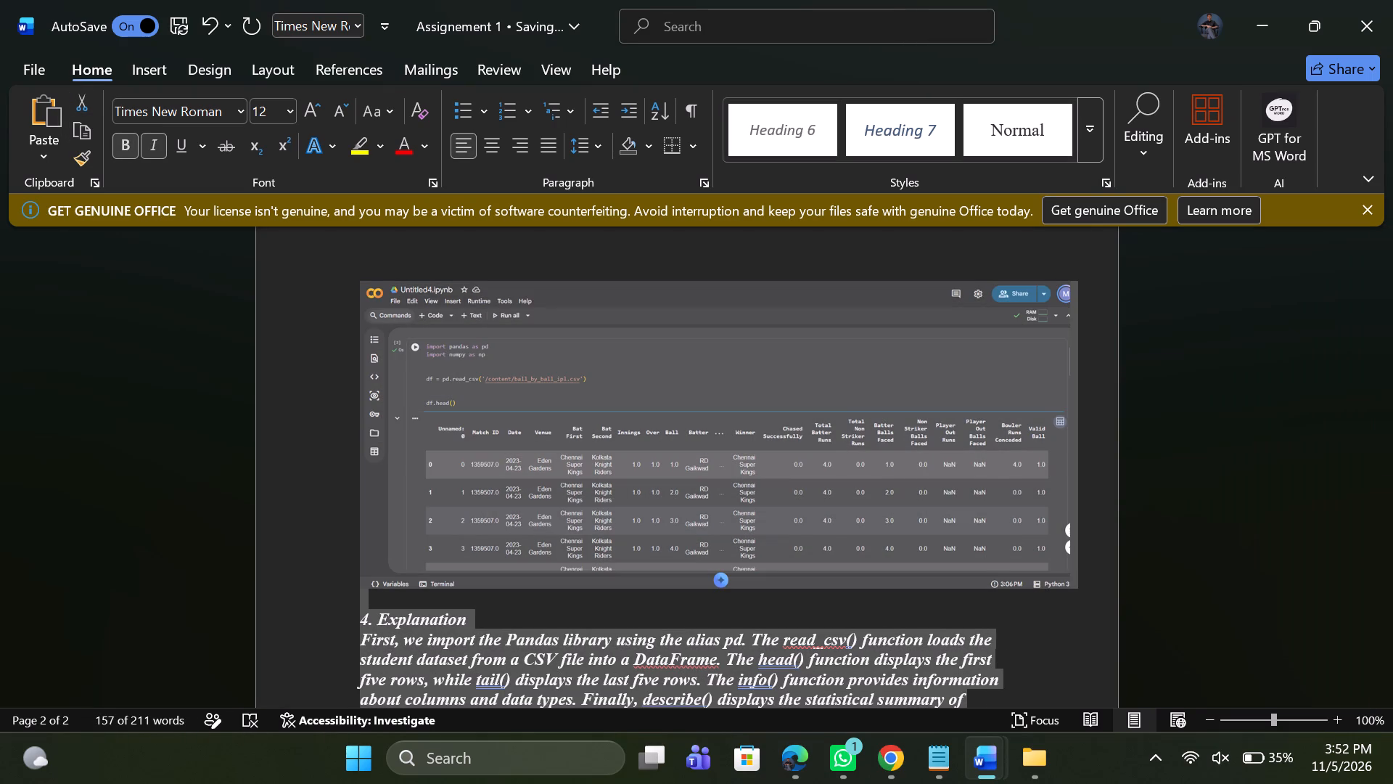
left_click(154, 142)
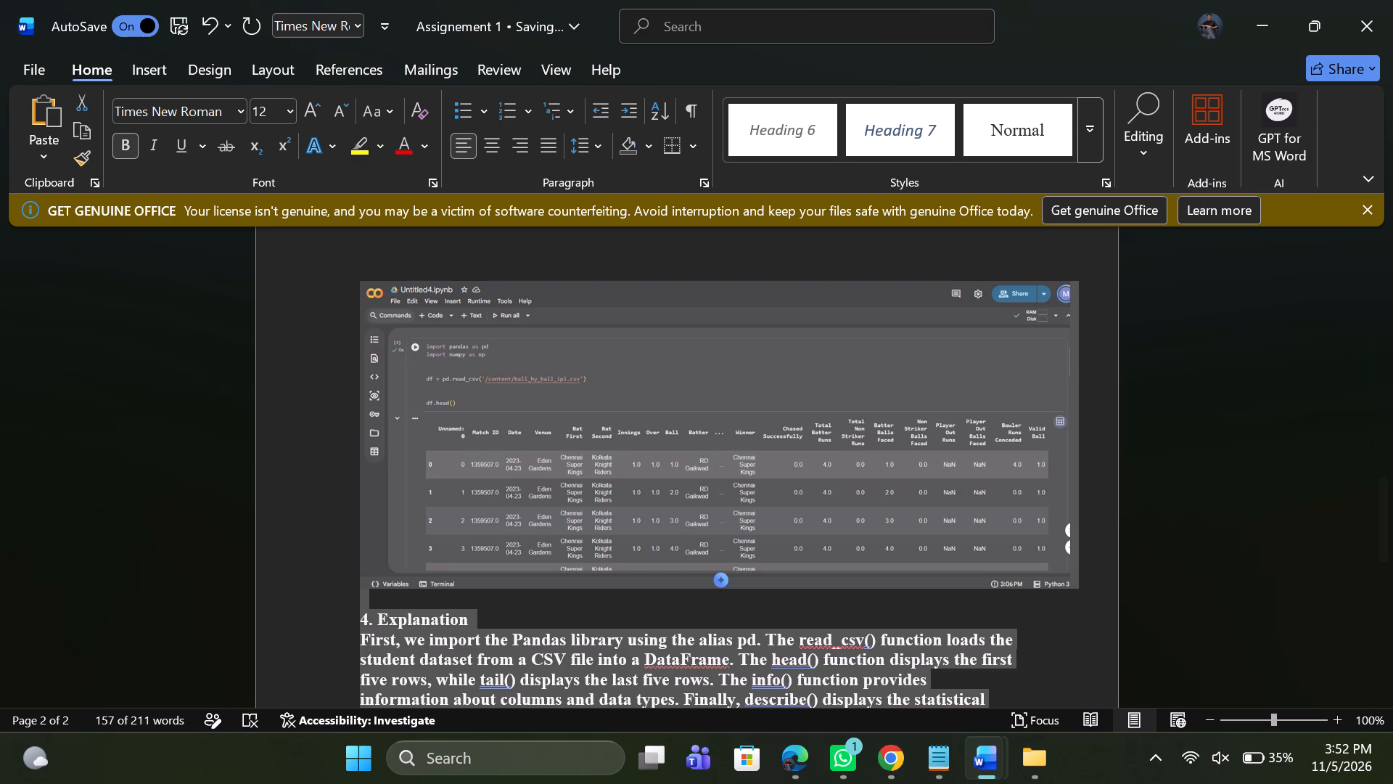
left_click(314, 343)
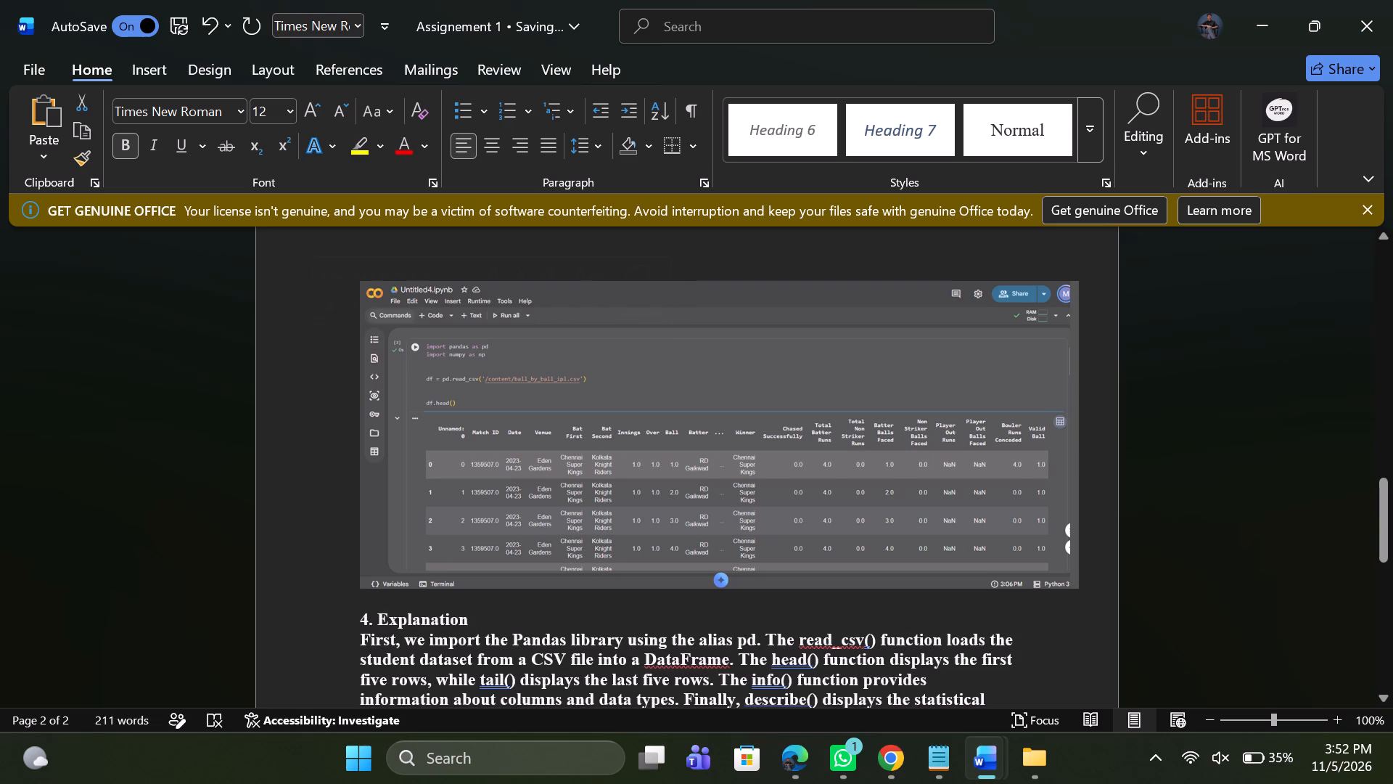
Select the body paragraph under the 4. Explanation heading.
scroll(313, 477, "down", 1)
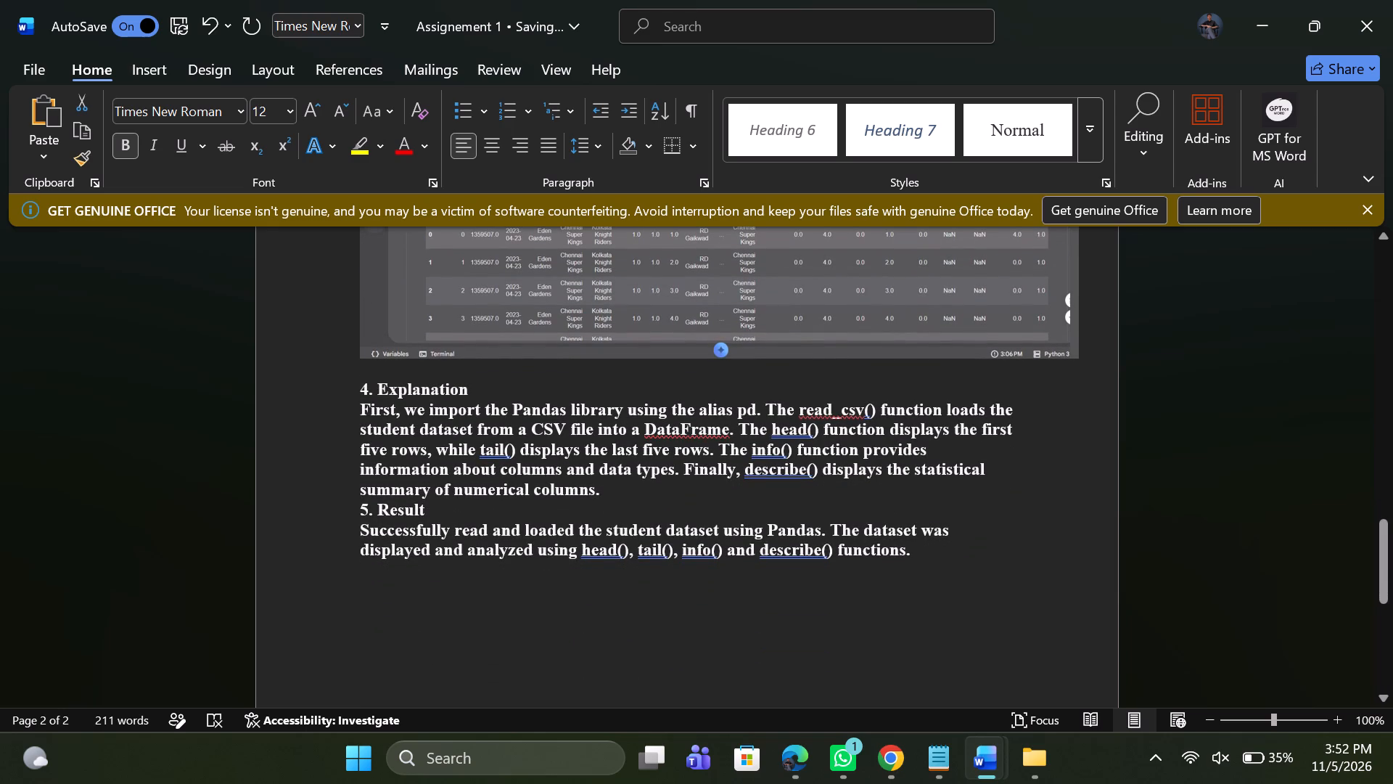
left_click_drag(609, 489, 353, 409)
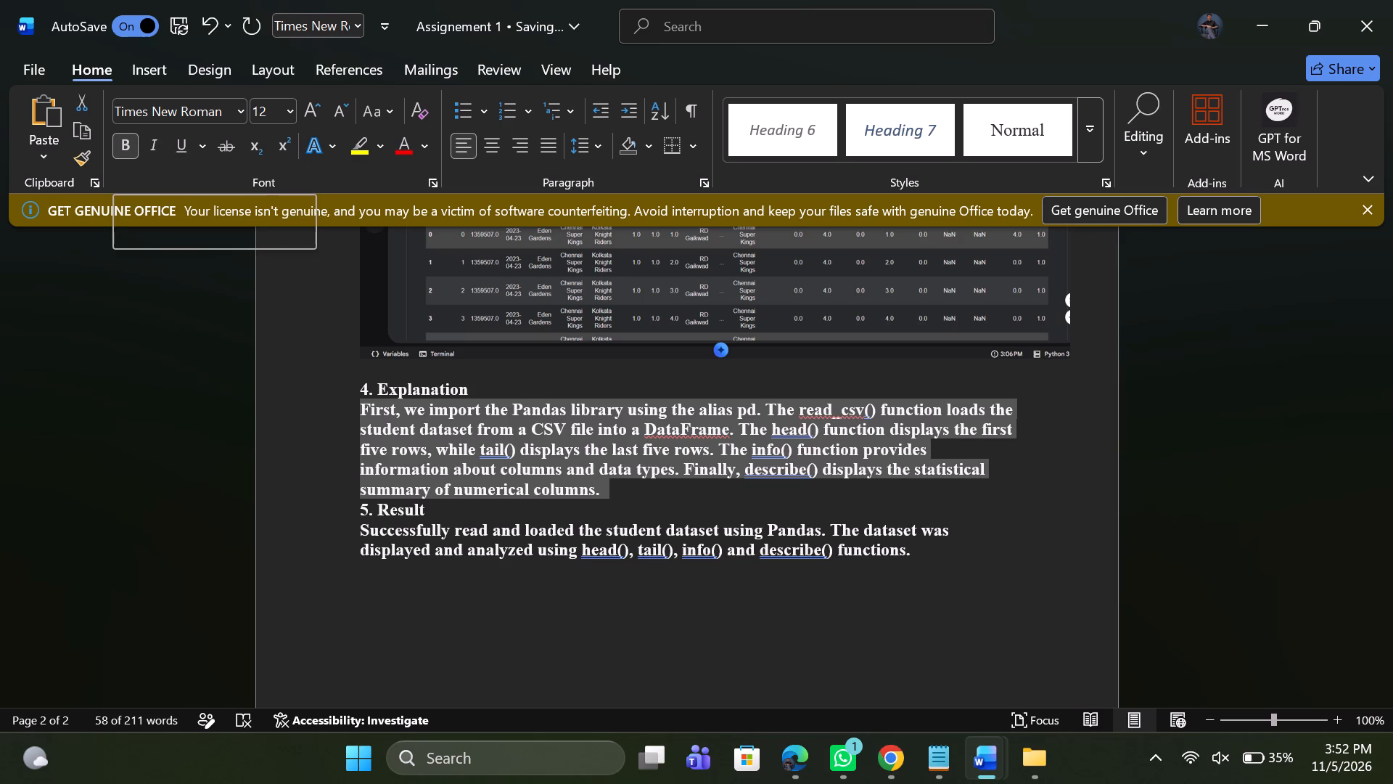
Switch to Edge and open the Debugging Common Errors | Part 2 reading material from the Nxt learning portal in a new tab.
left_click(794, 764)
left_click(584, 31)
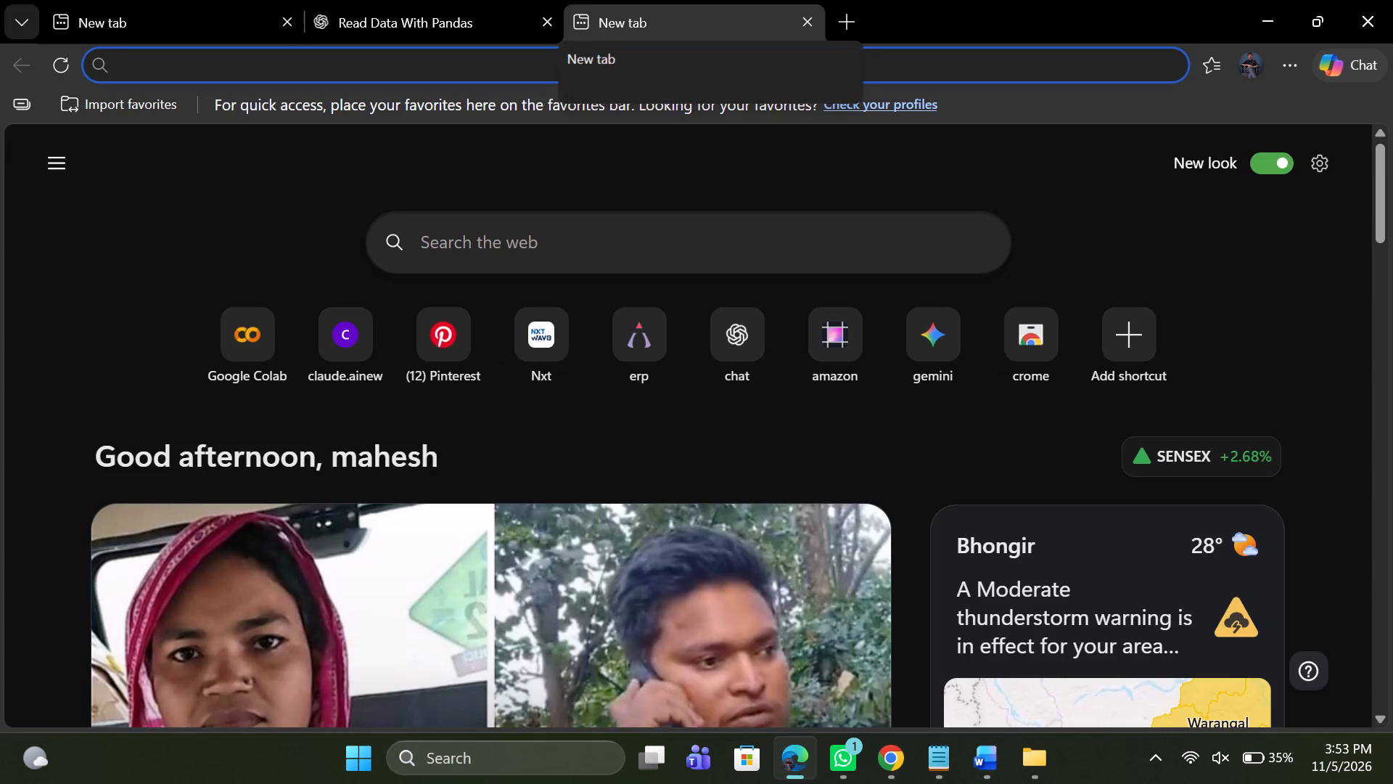
left_click(537, 327)
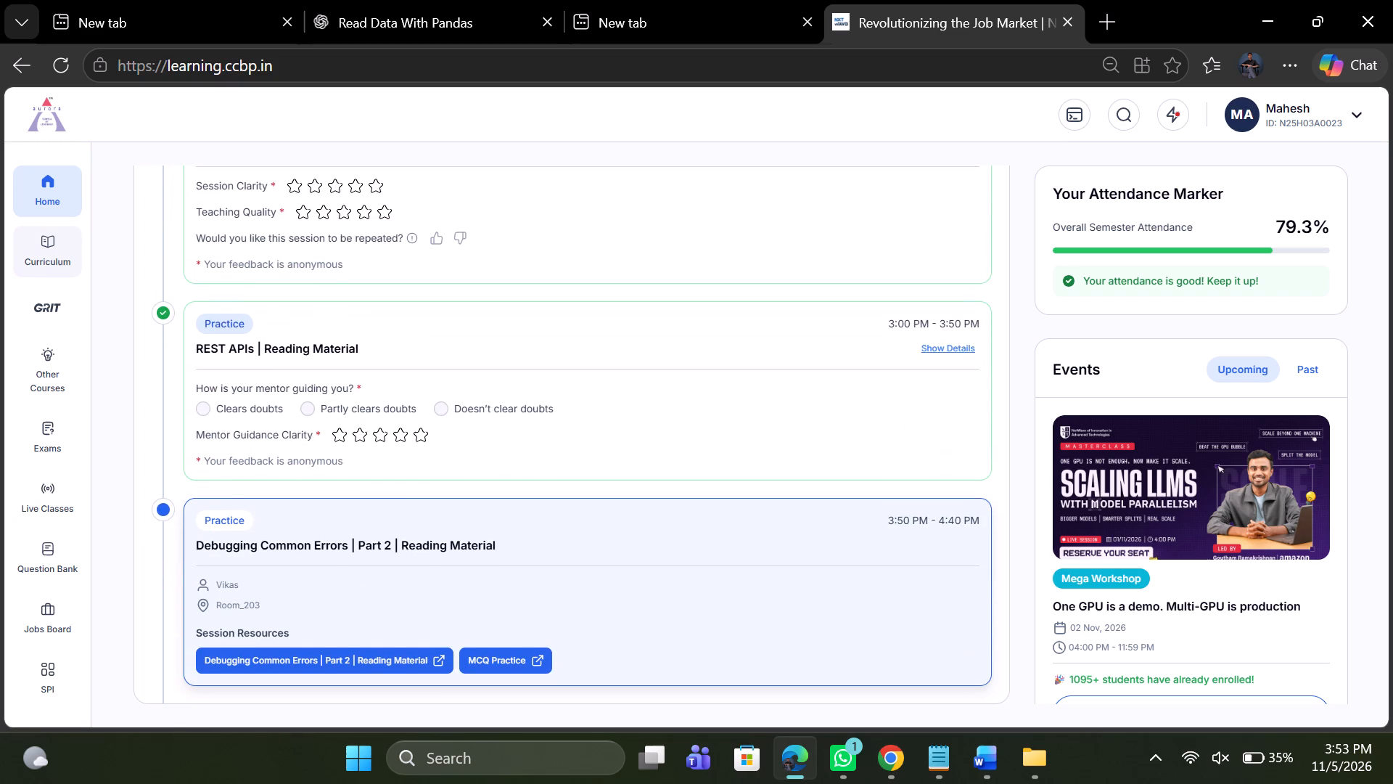
left_click(359, 670)
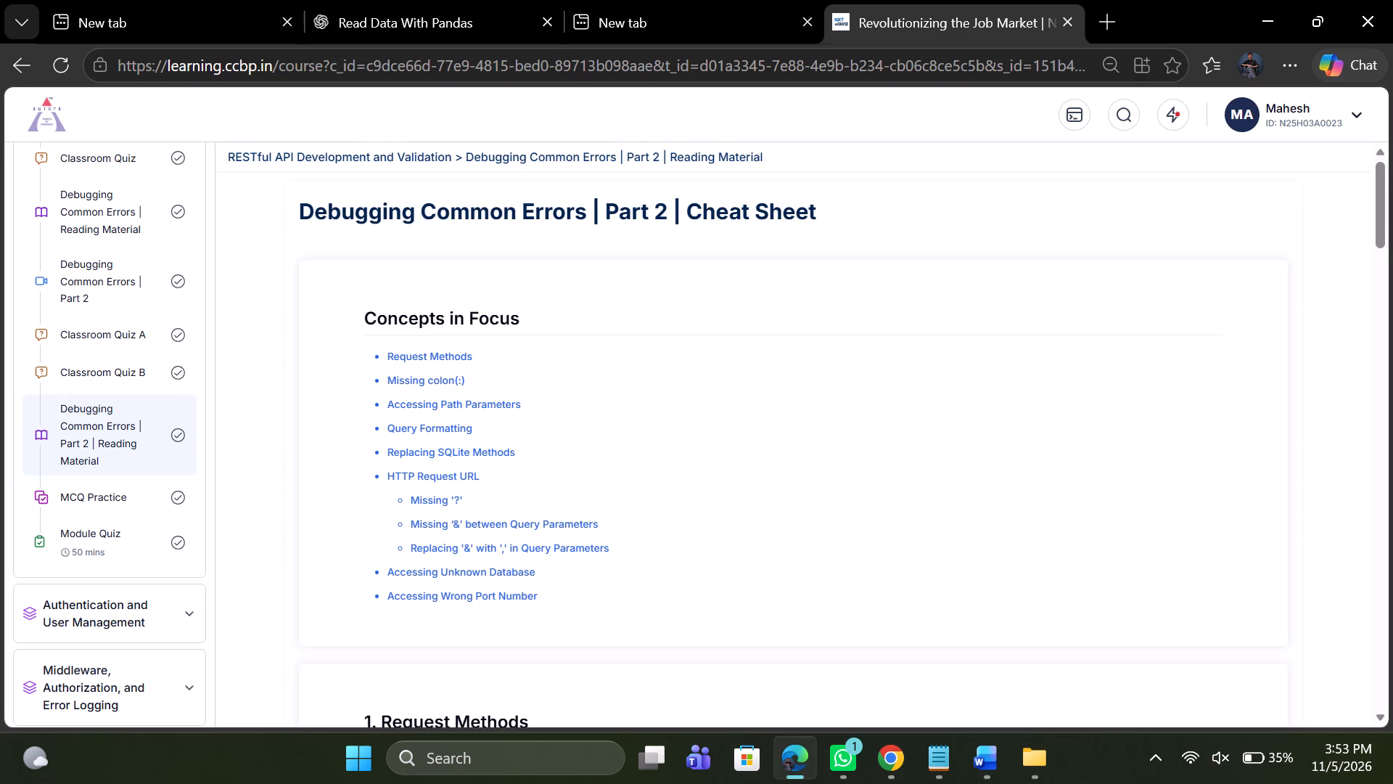
Open the first Coding Practice under SQLite and Database Operations and look through that module's lesson list.
scroll(69, 380, "up", 2)
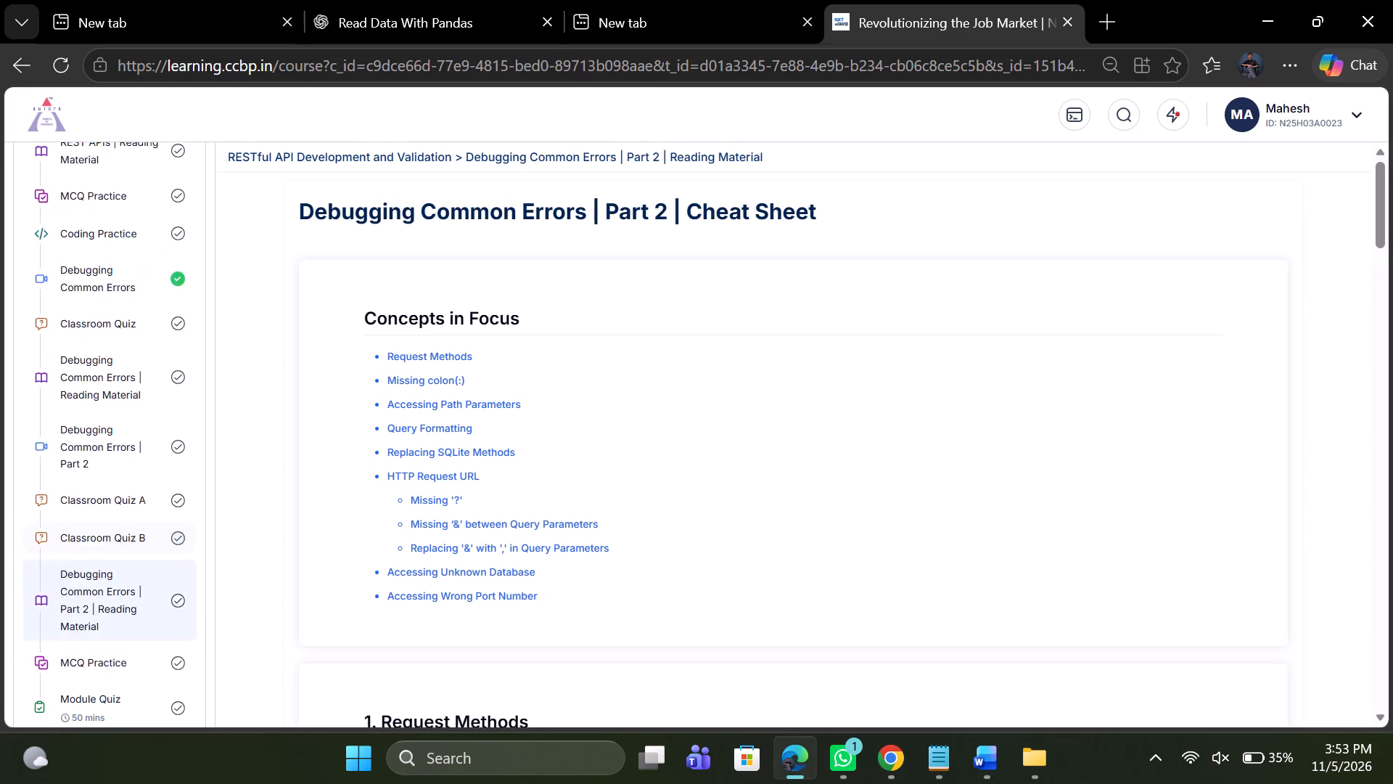
scroll(69, 380, "up", 5)
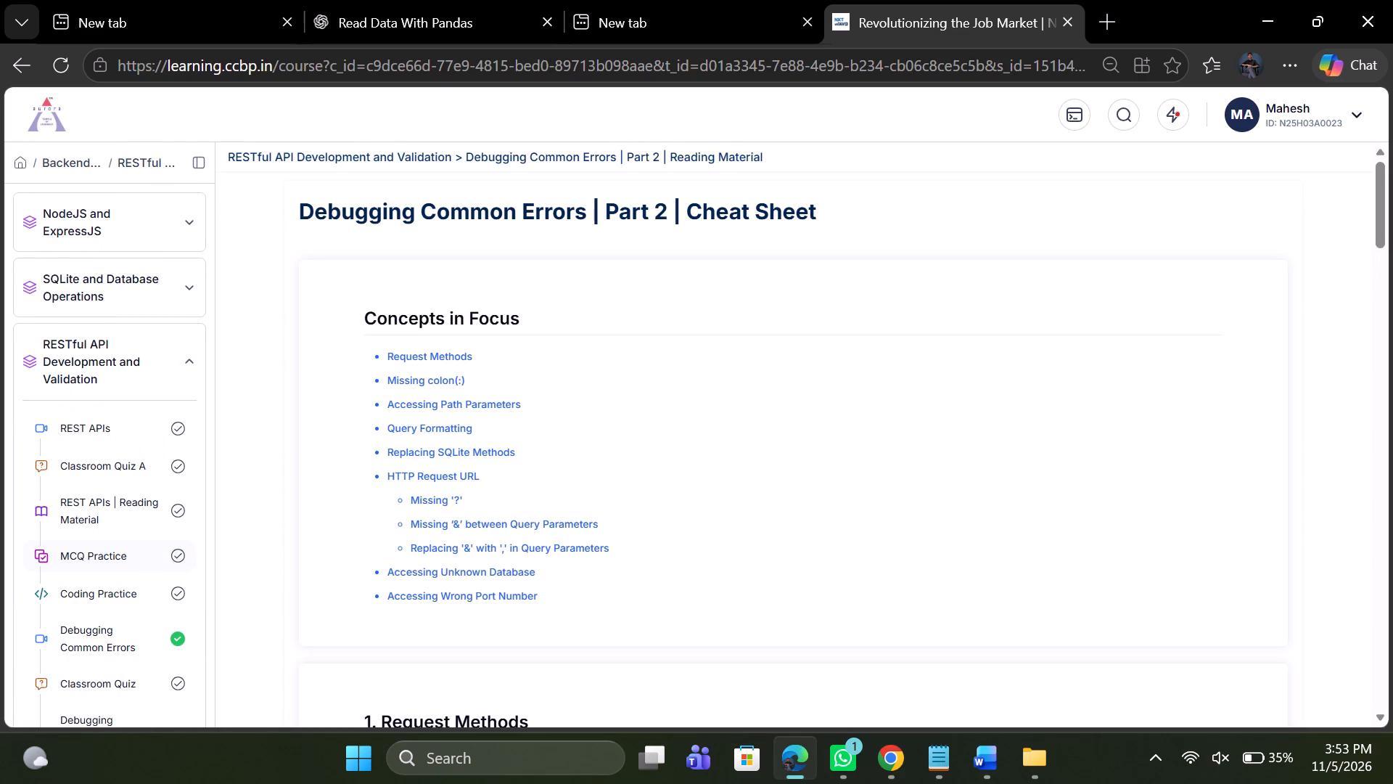
left_click(190, 290)
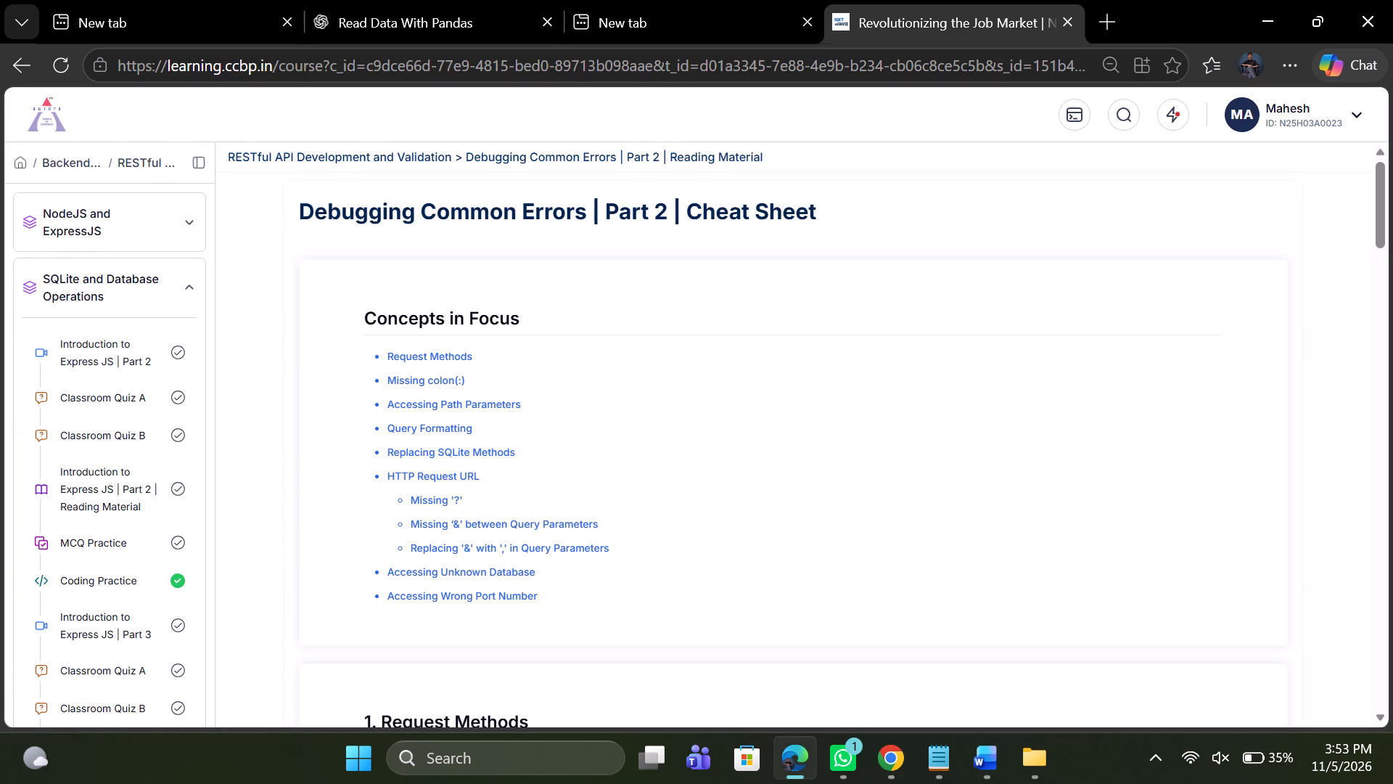
left_click(104, 583)
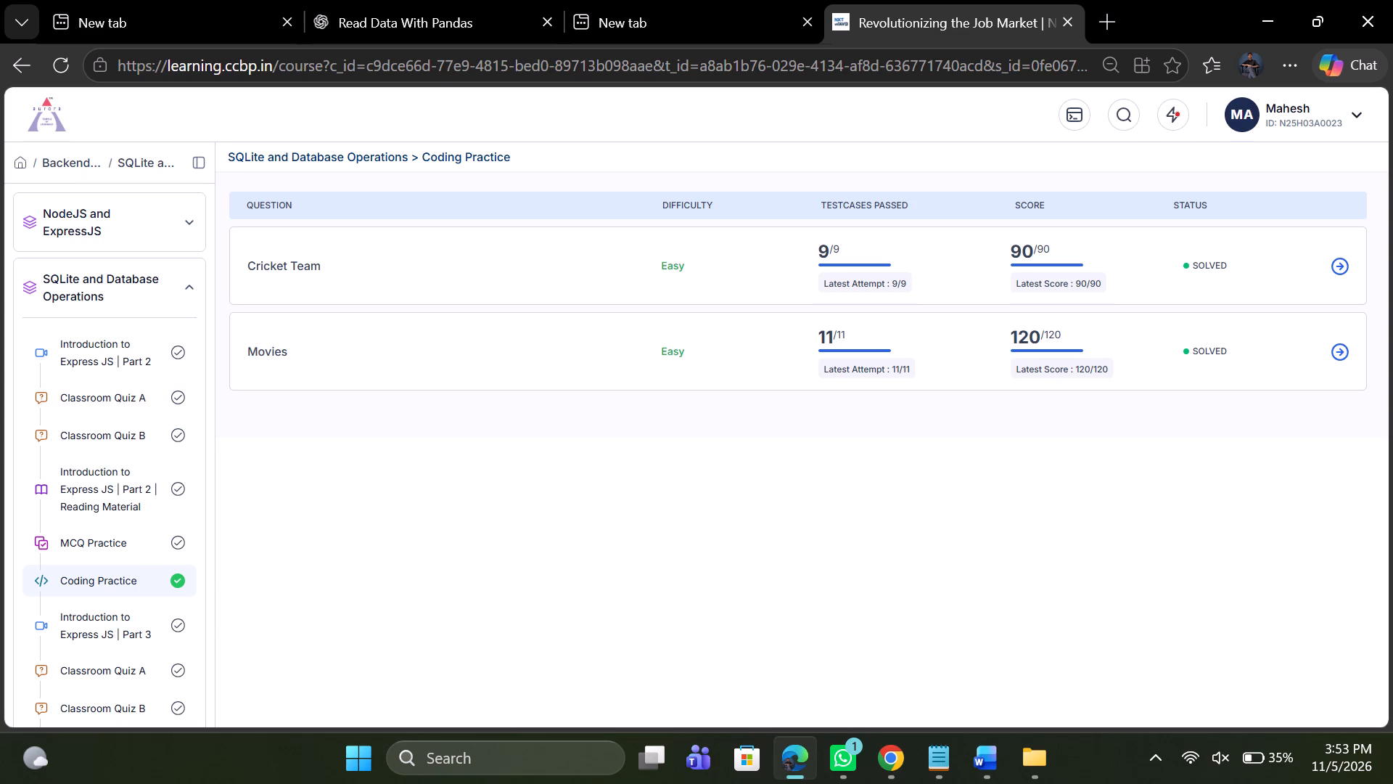
scroll(126, 533, "down", 2)
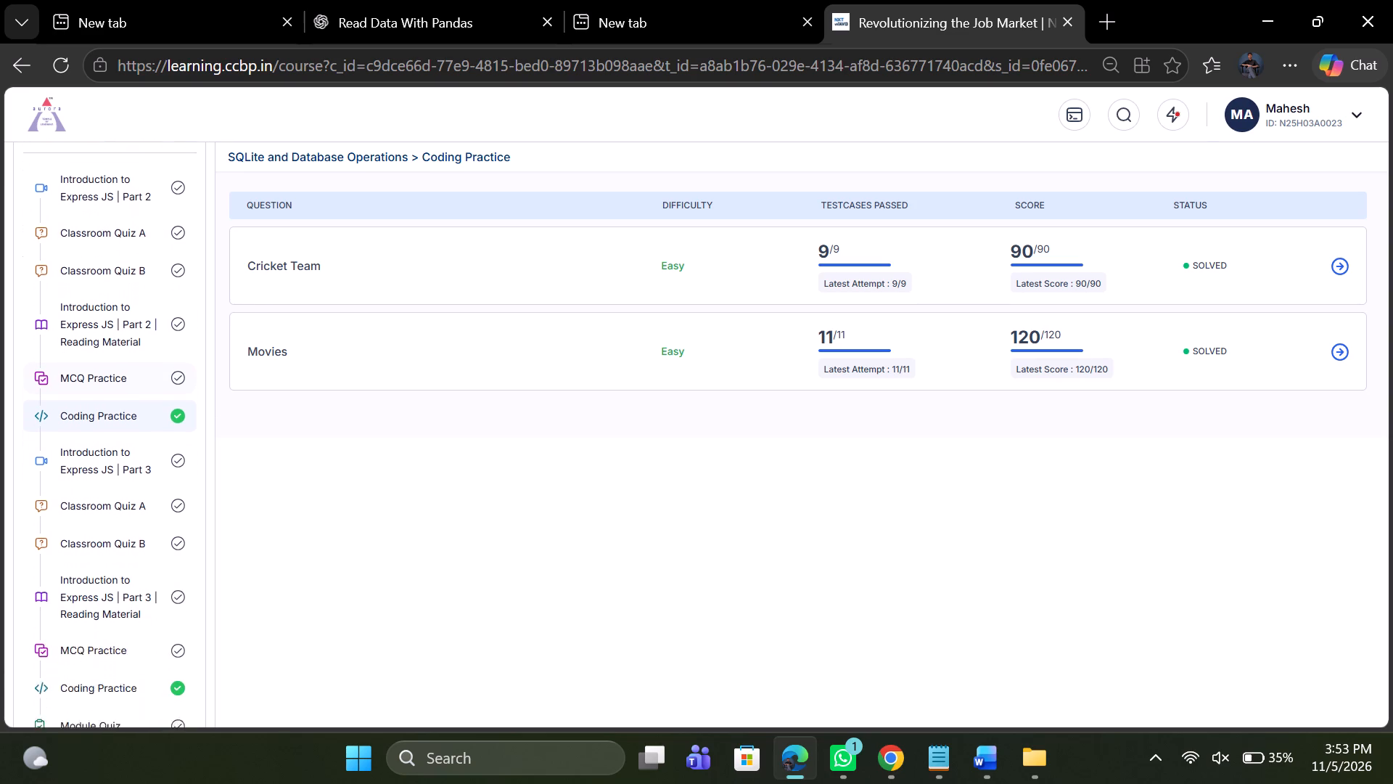
scroll(126, 533, "down", 1)
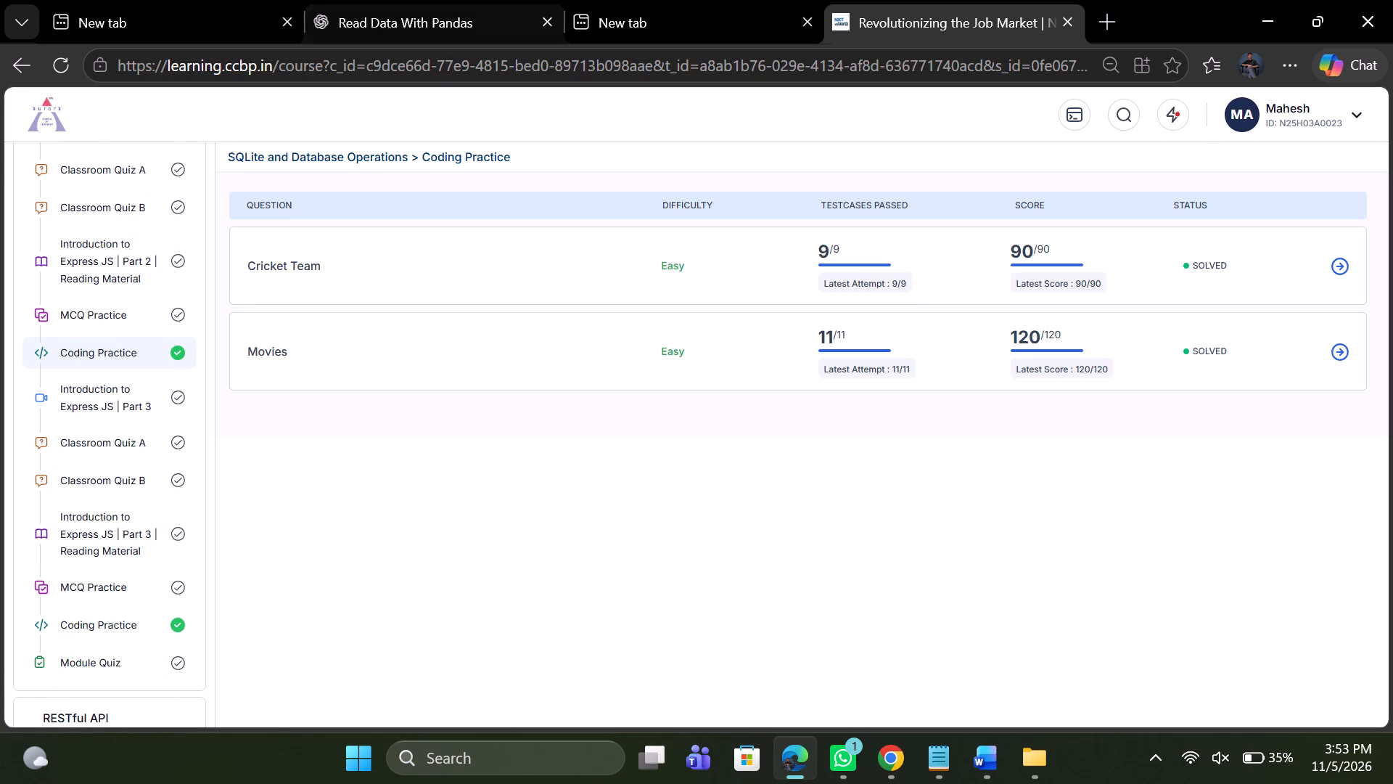
Switch back to the Assignement 1 document in Word.
left_click(973, 757)
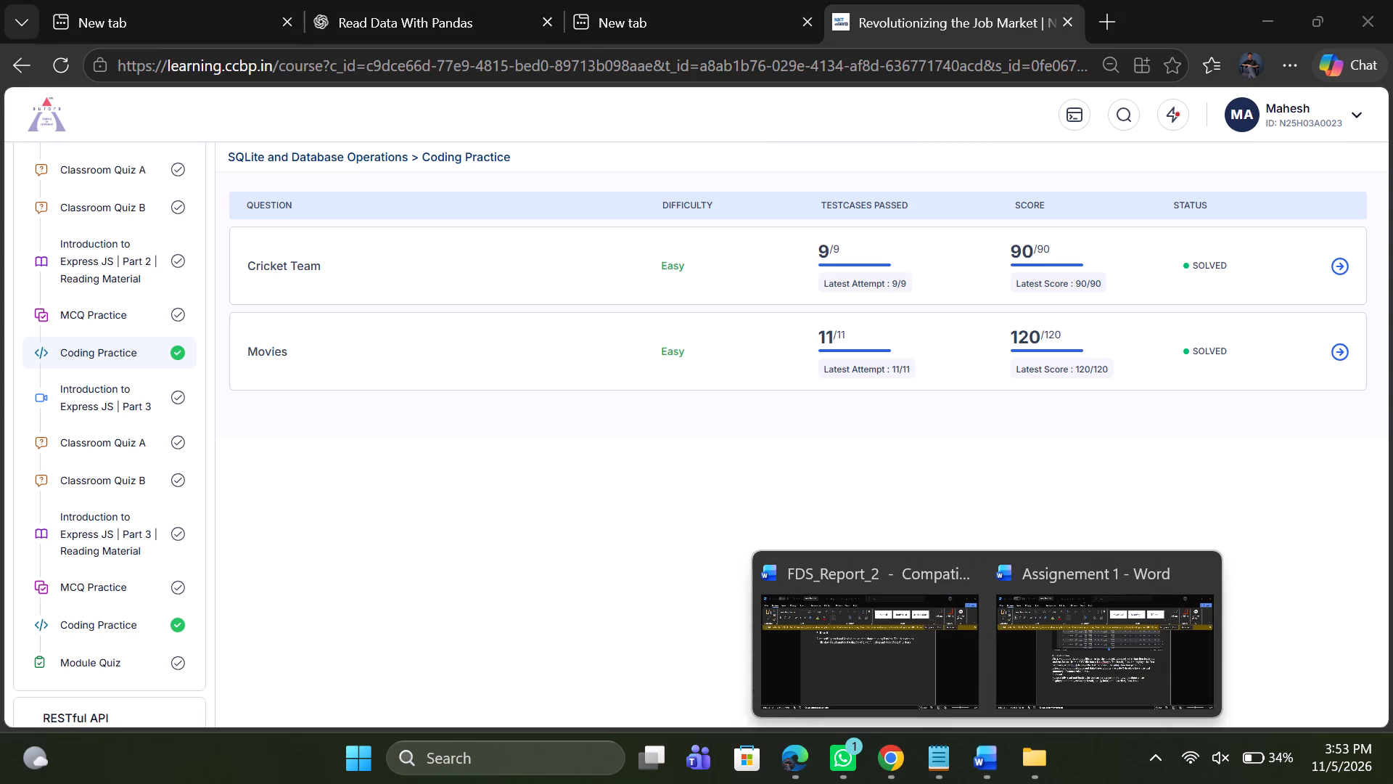
left_click(905, 664)
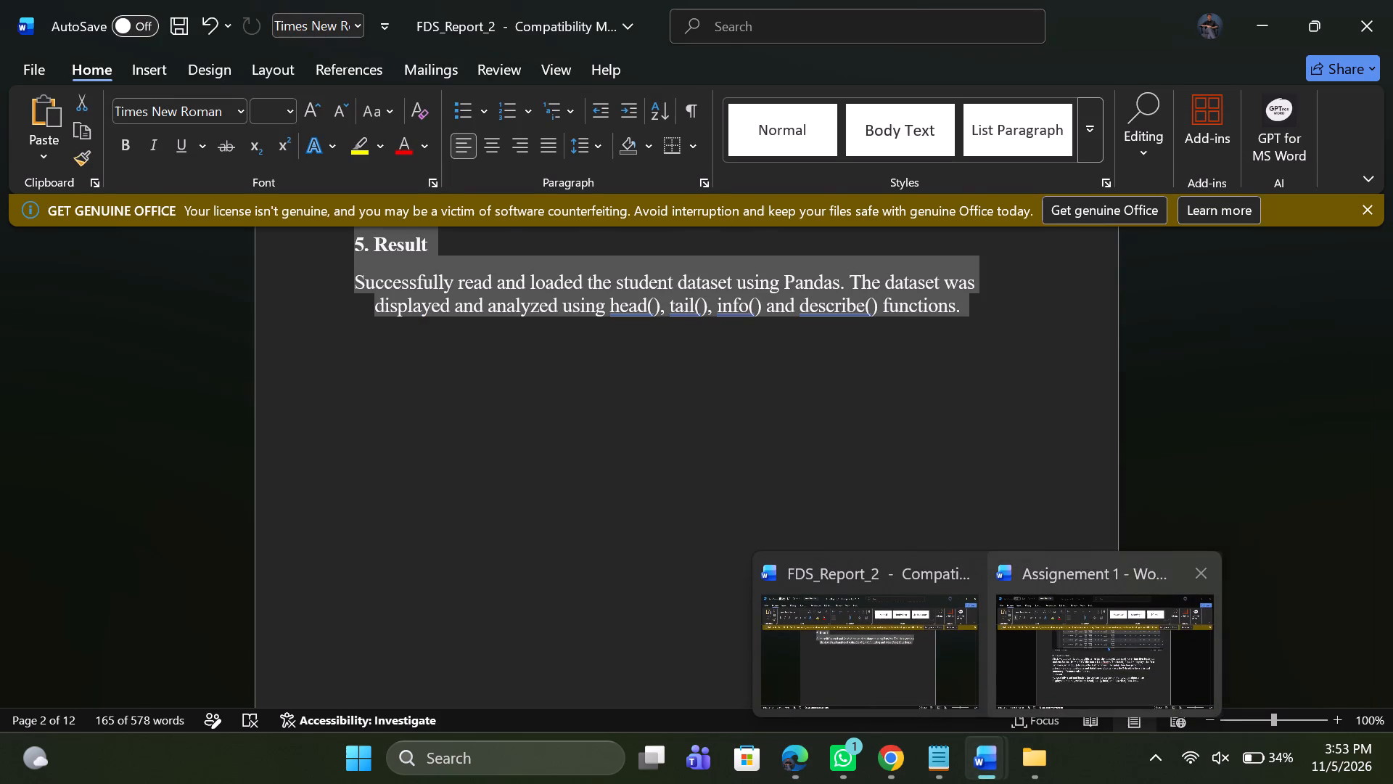
left_click(1111, 661)
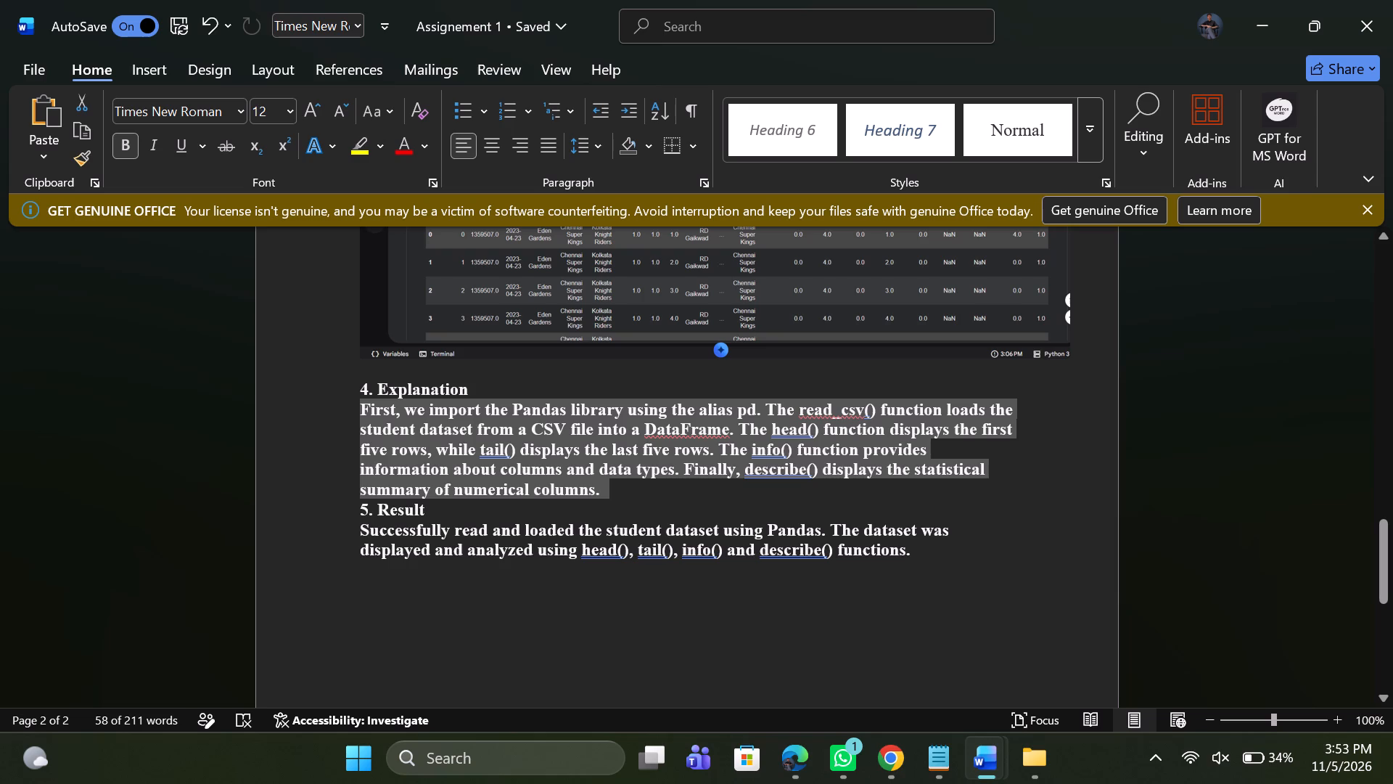
Remove the bold formatting from the selected paragraph under the 4. Explanation heading.
left_click(127, 144)
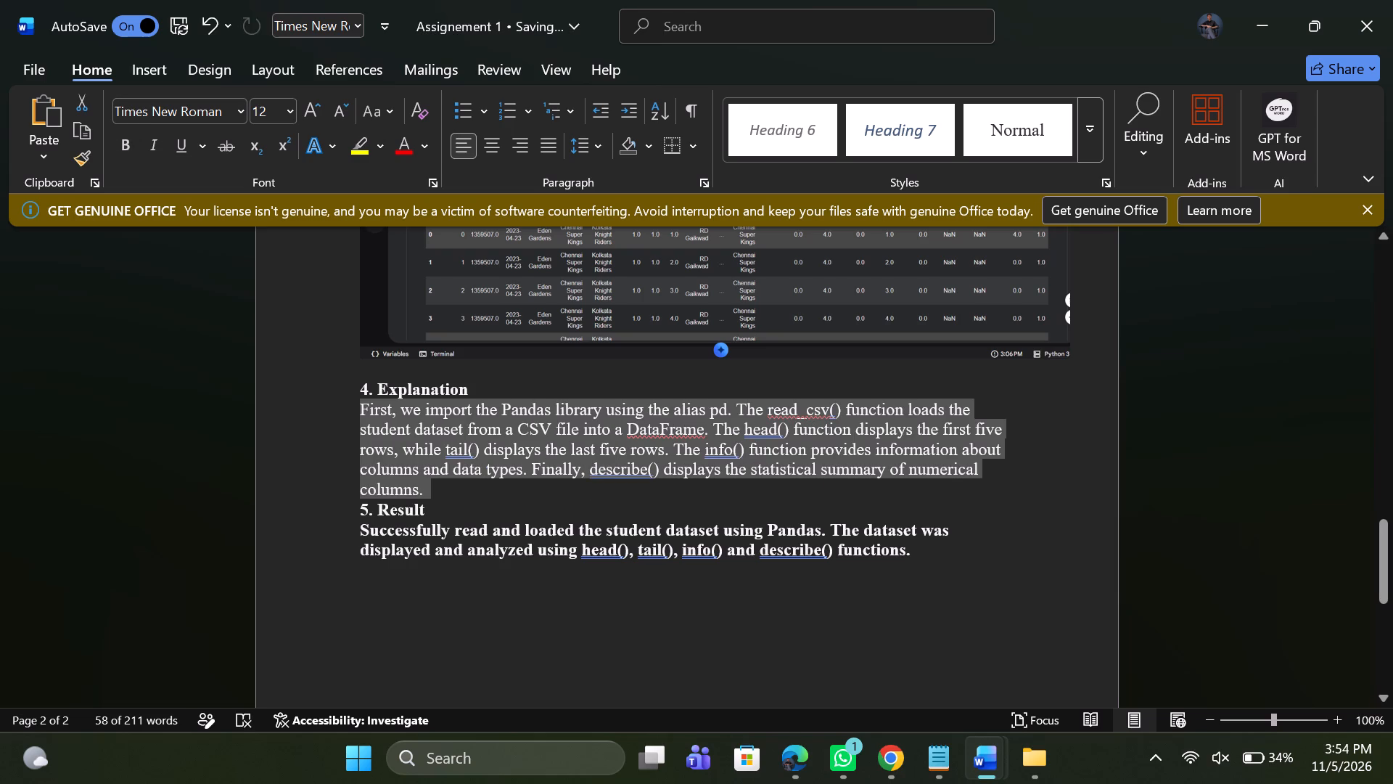
Remove the bold formatting from the body paragraph under the 5. Result heading, leaving the heading bold.
left_click(924, 564)
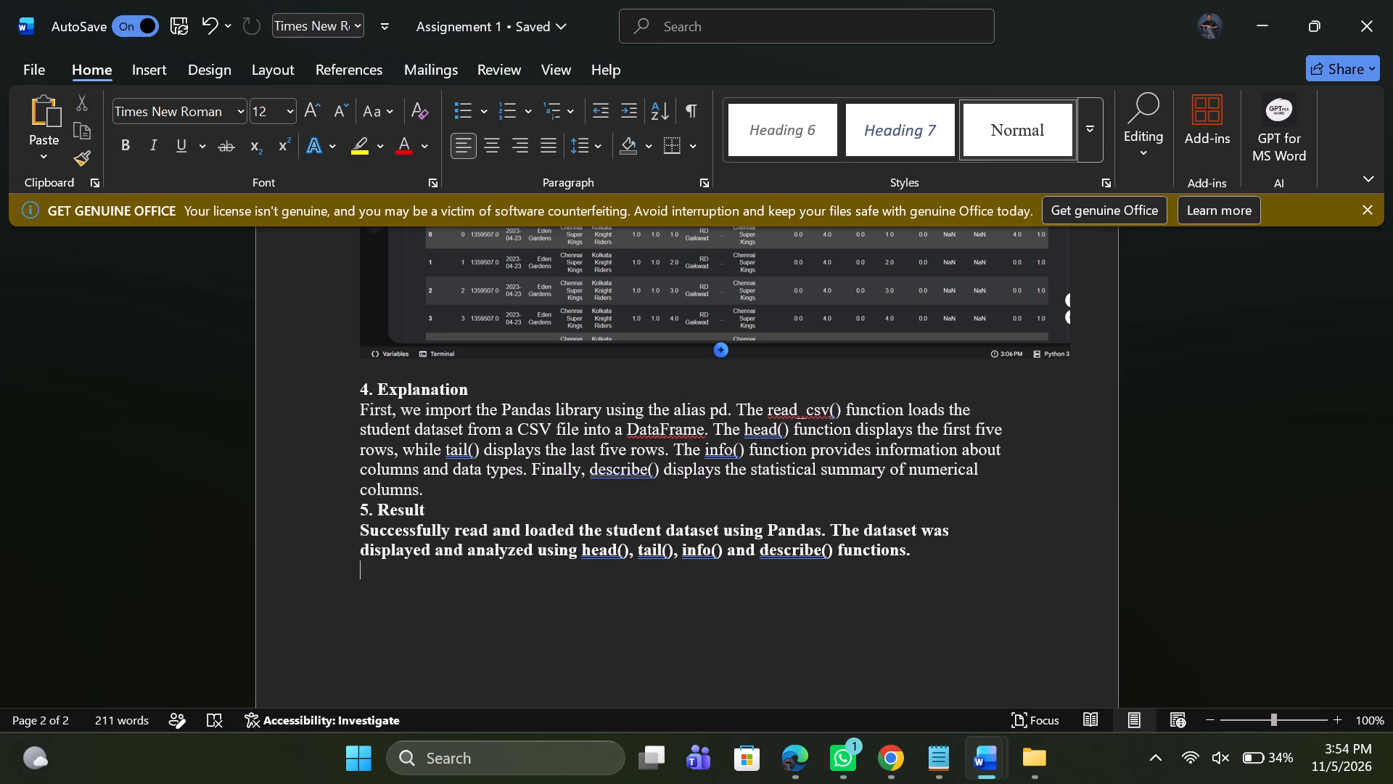
left_click_drag(924, 564, 494, 502)
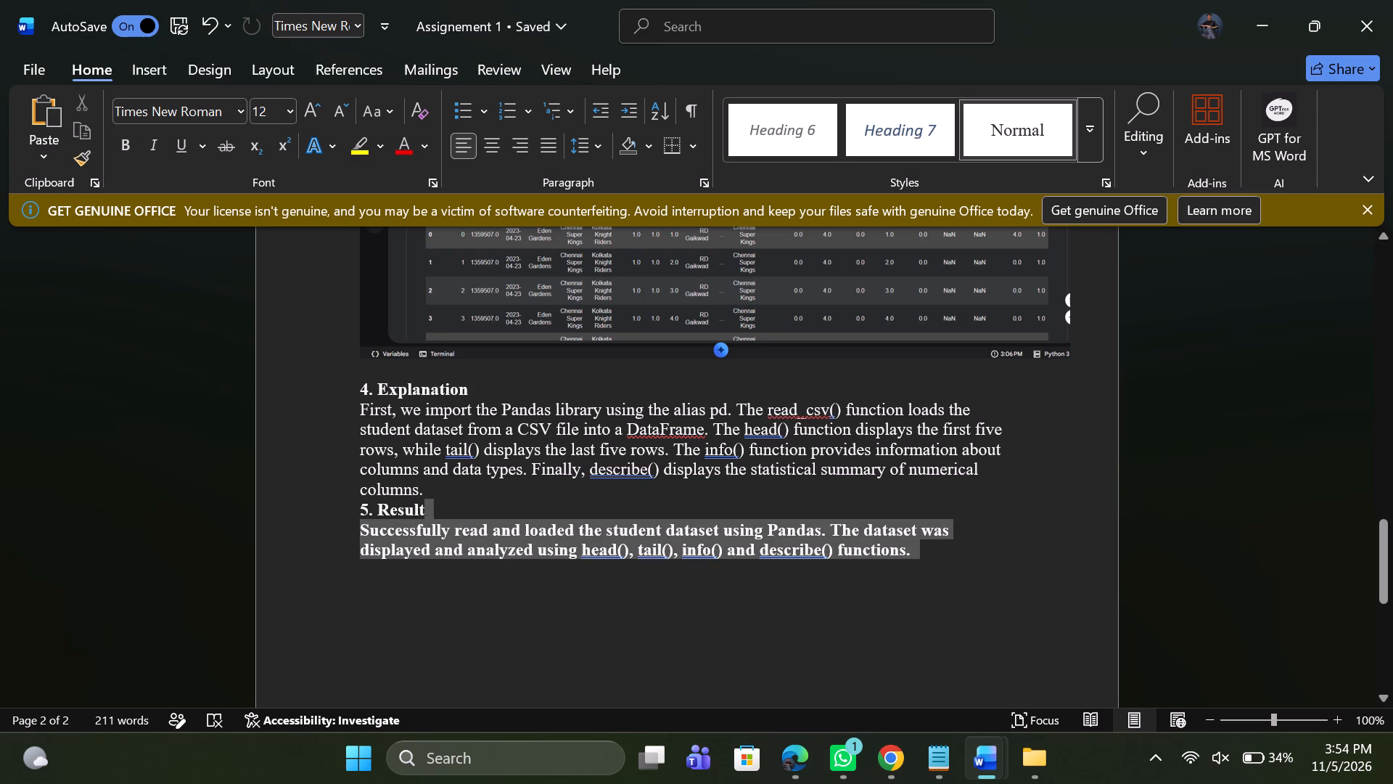
left_click_drag(494, 502, 348, 532)
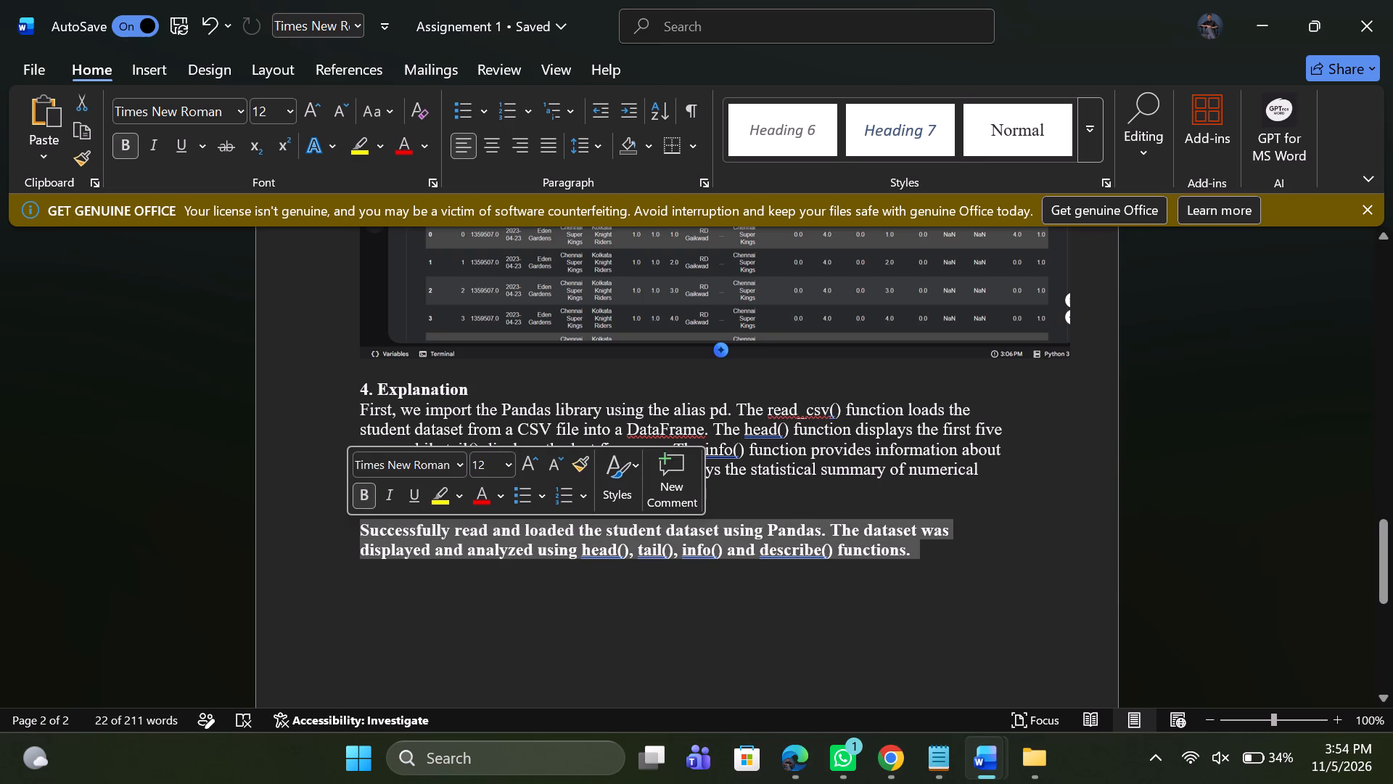
left_click(362, 496)
left_click(543, 648)
Remove the bold formatting from the three-line Pandas paragraph under the 2. Theory heading.
scroll(543, 648, "up", 5)
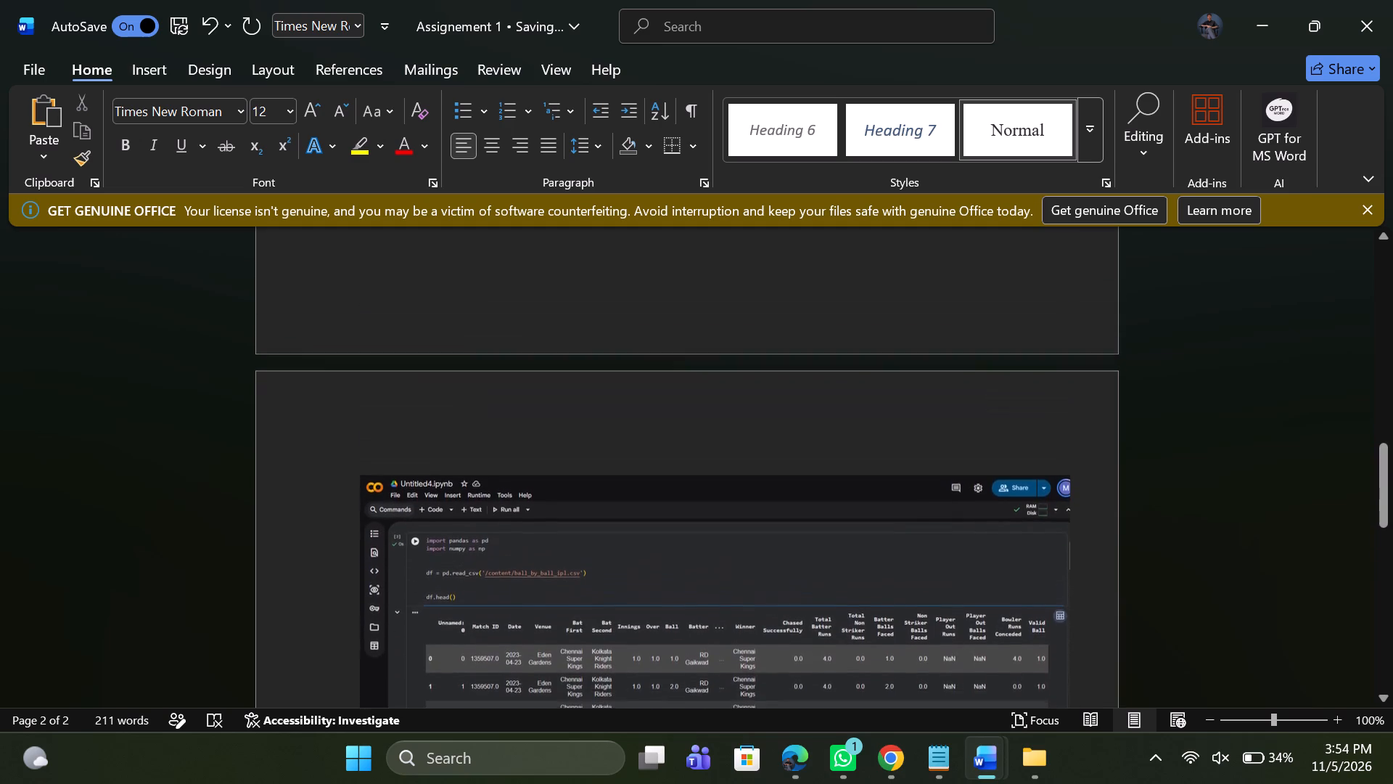
scroll(543, 648, "up", 4)
scroll(543, 648, "down", 1)
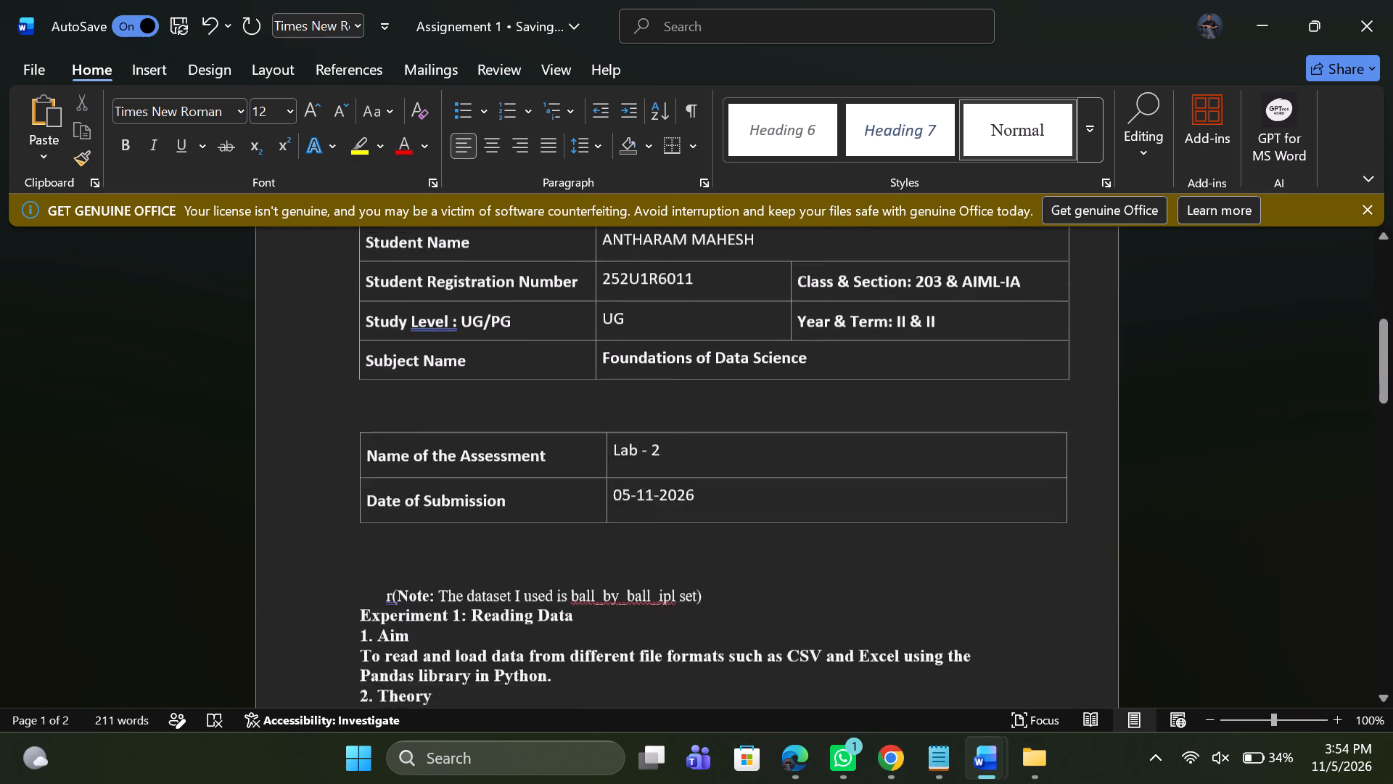
scroll(543, 648, "down", 1)
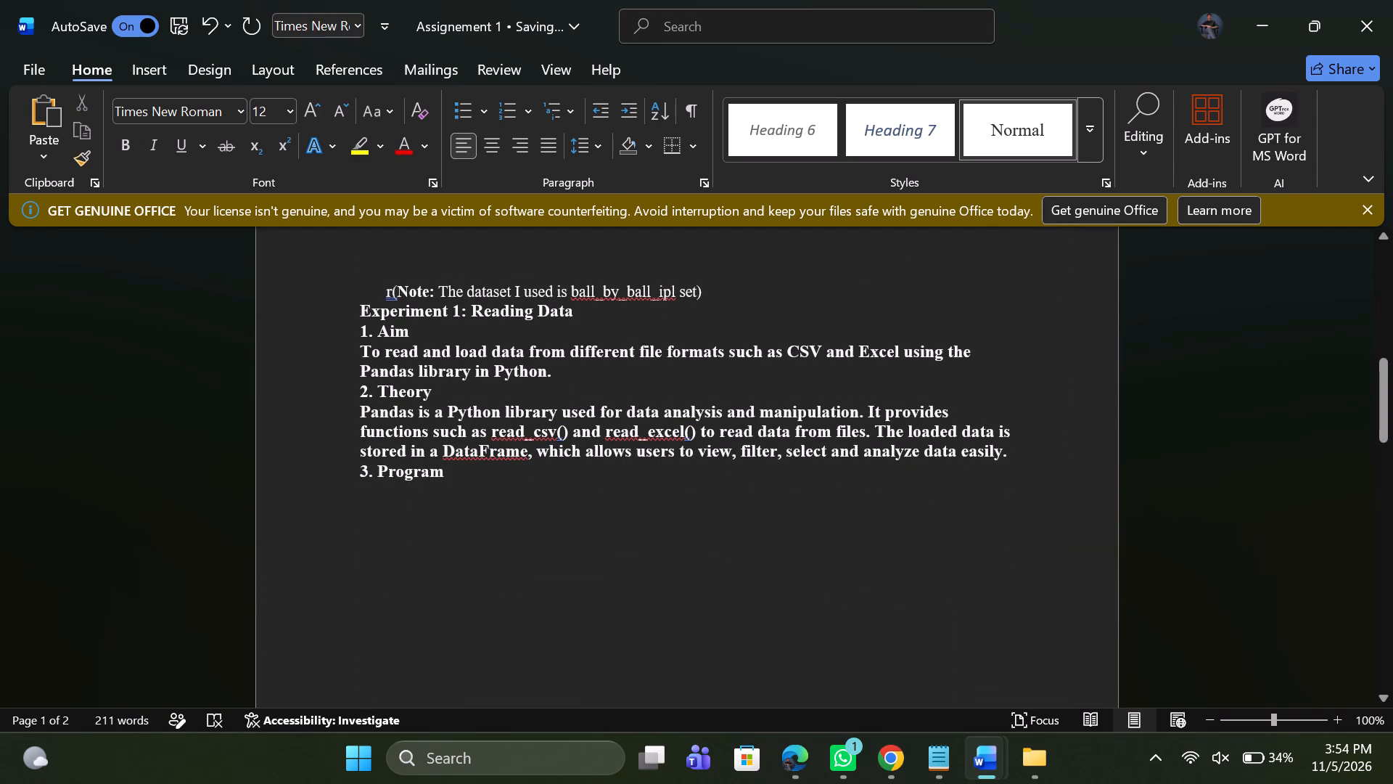
left_click_drag(1022, 453, 379, 427)
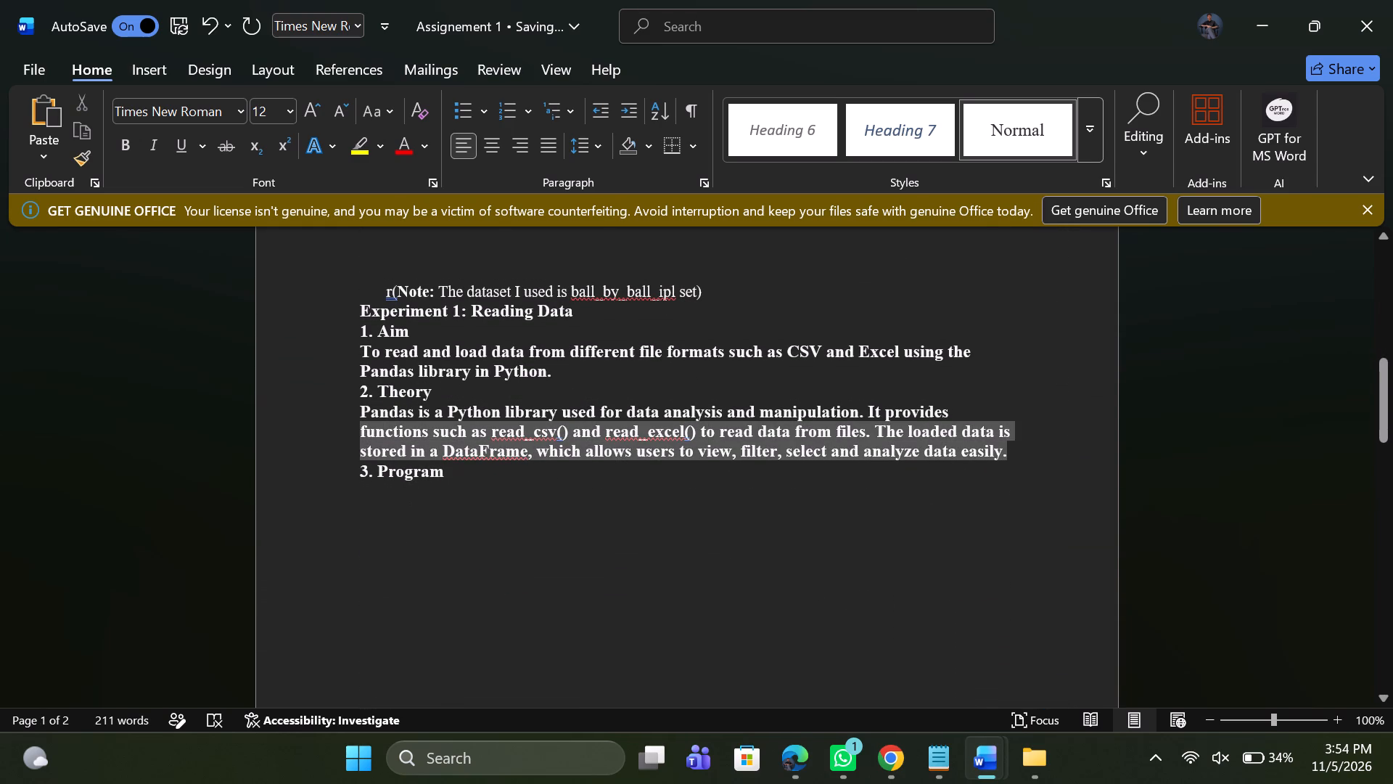
left_click_drag(379, 427, 348, 416)
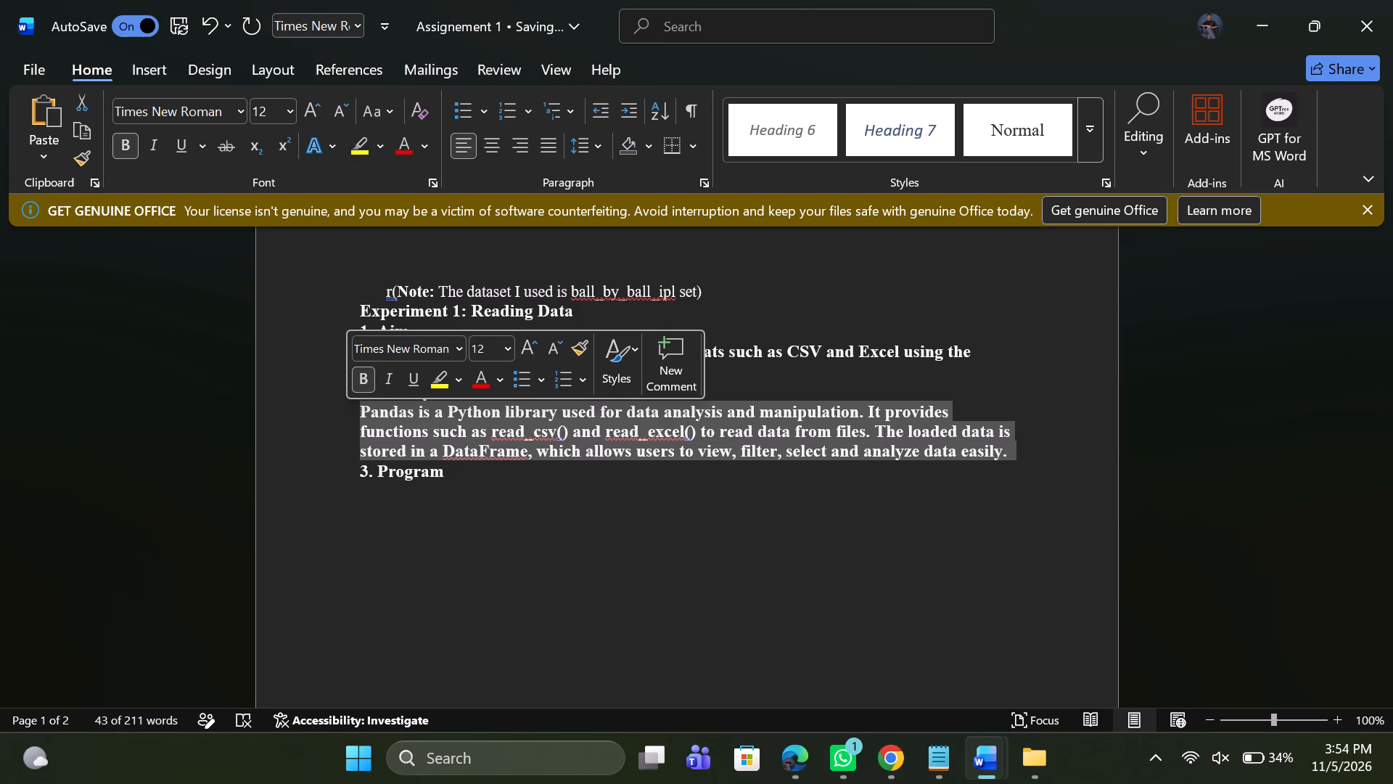
left_click(365, 381)
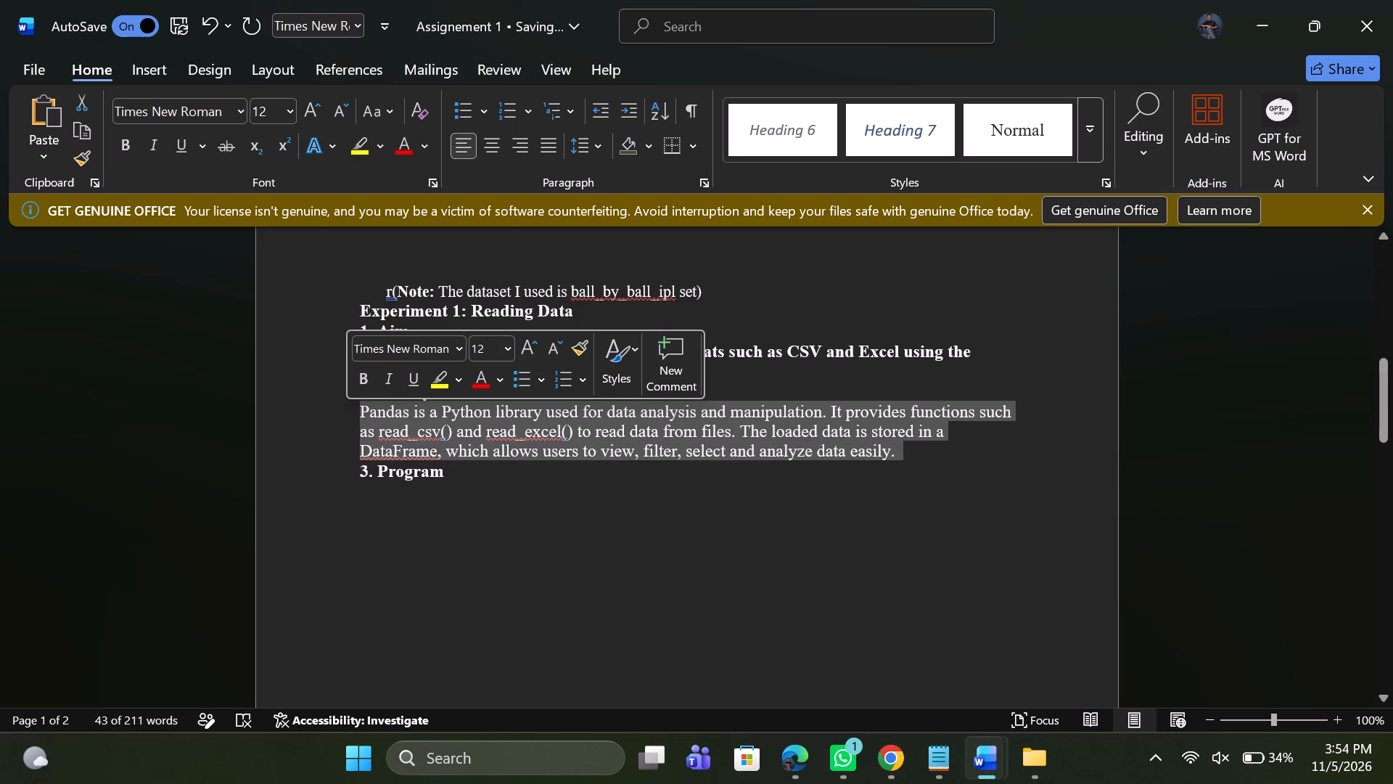
Remove the bold formatting from the two-line body paragraph under the 1. Aim heading.
left_click(994, 341)
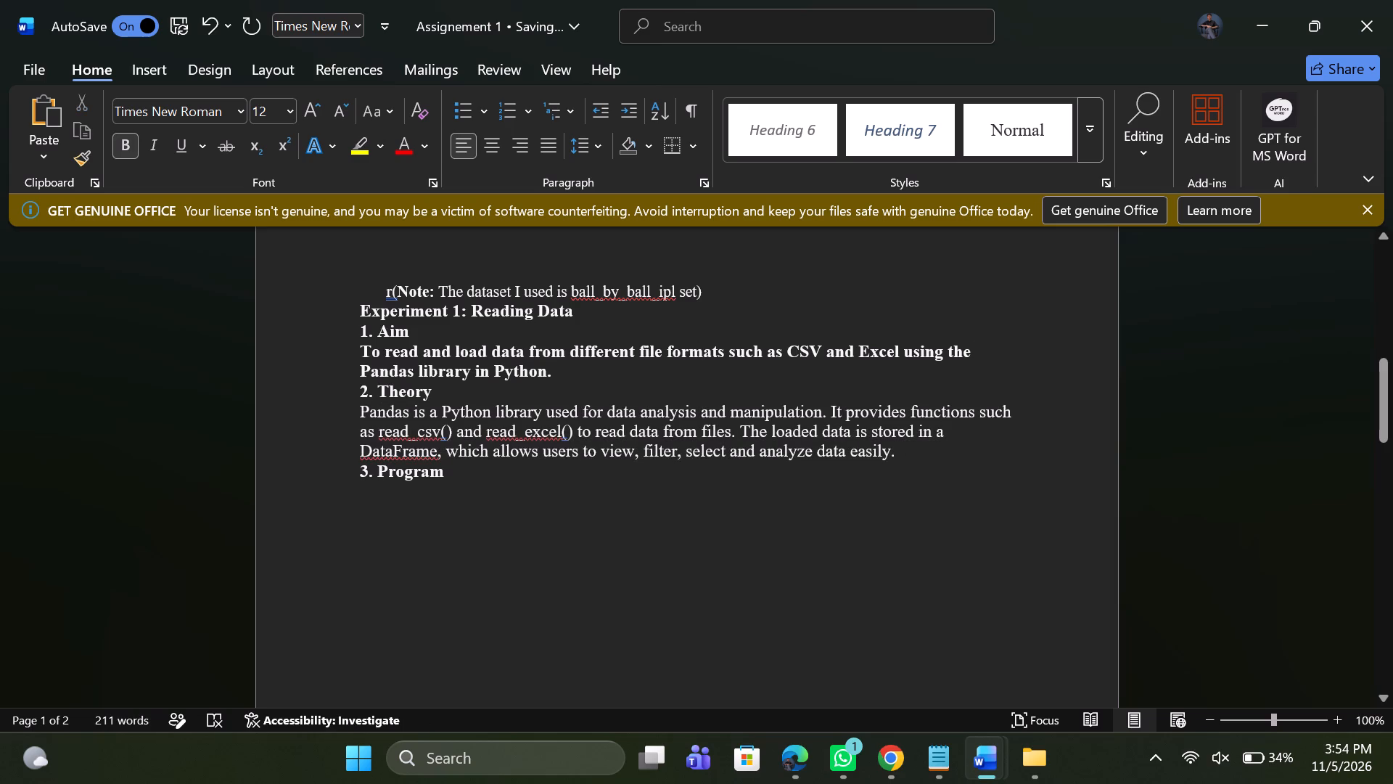
left_click_drag(564, 377, 343, 355)
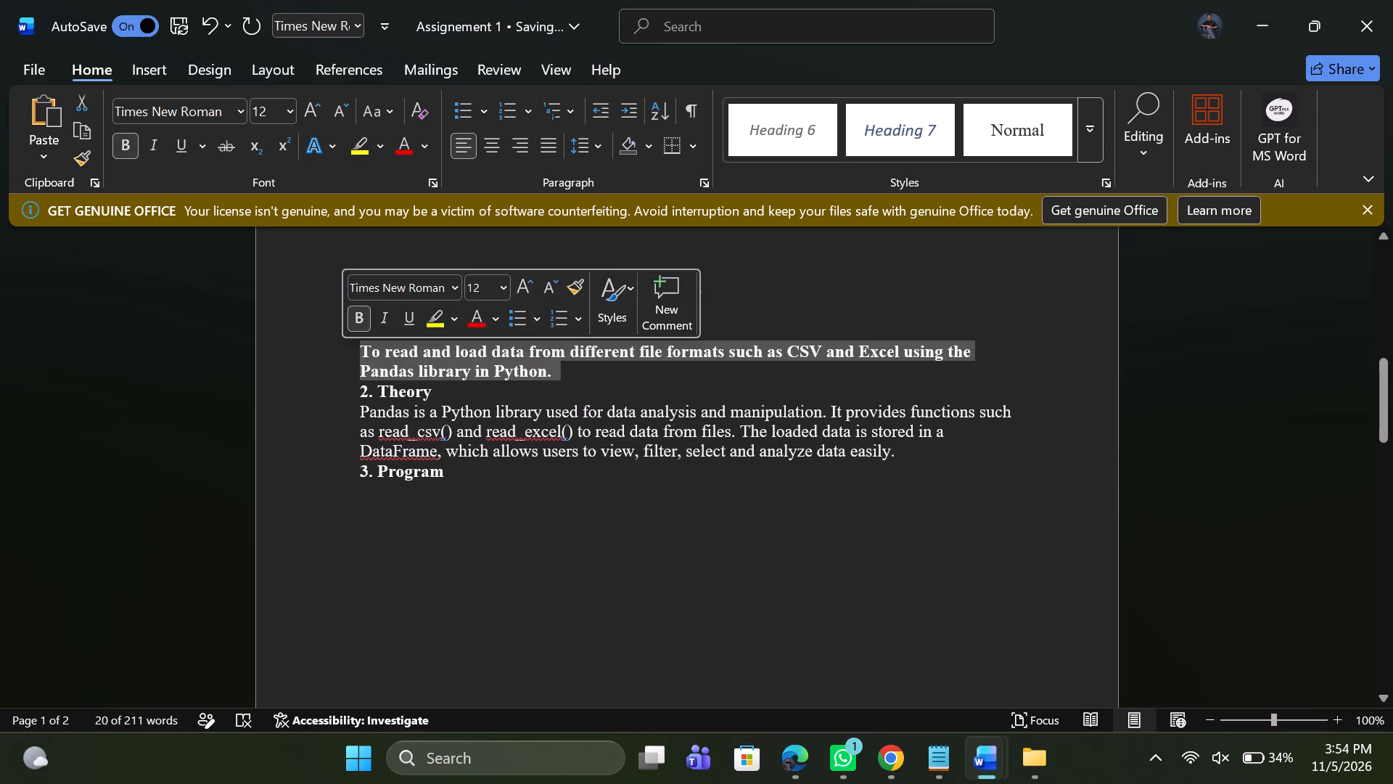
left_click(357, 317)
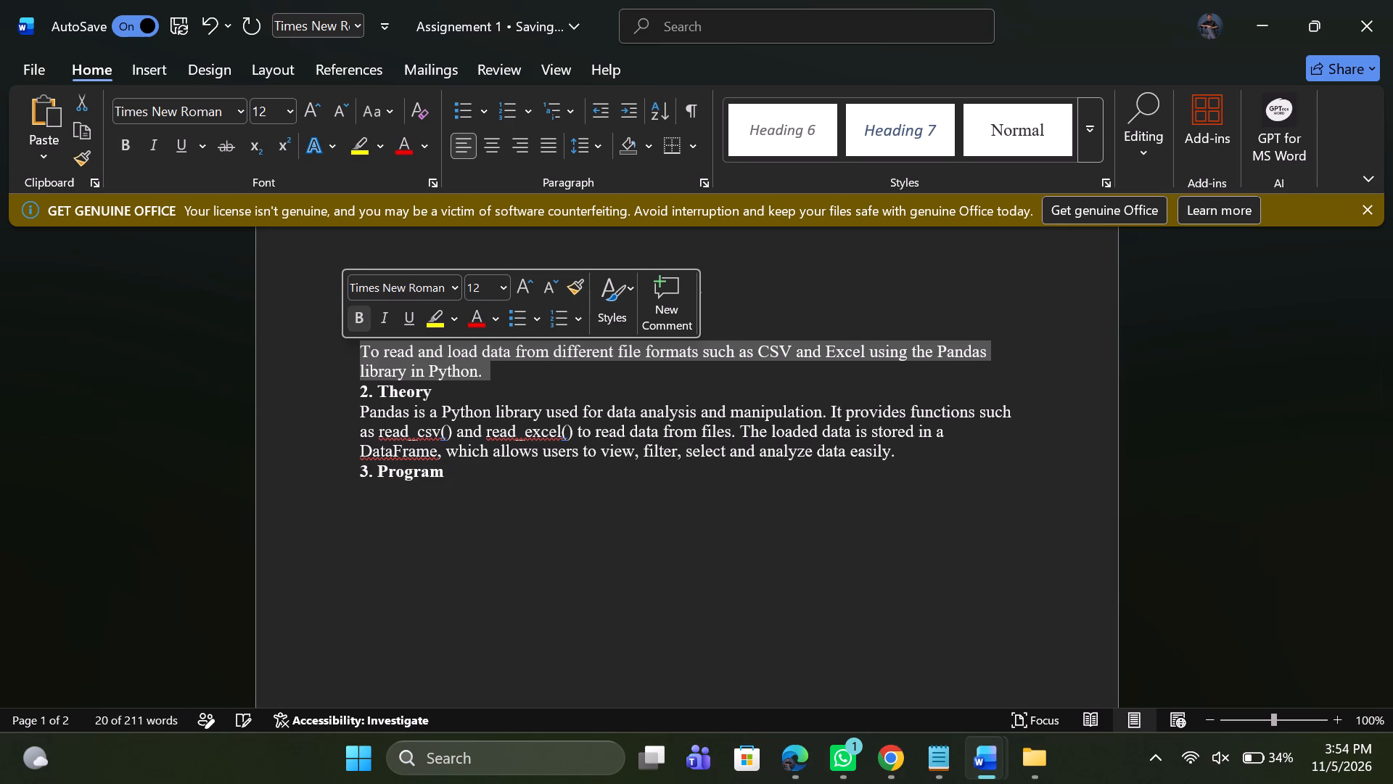
left_click(567, 370)
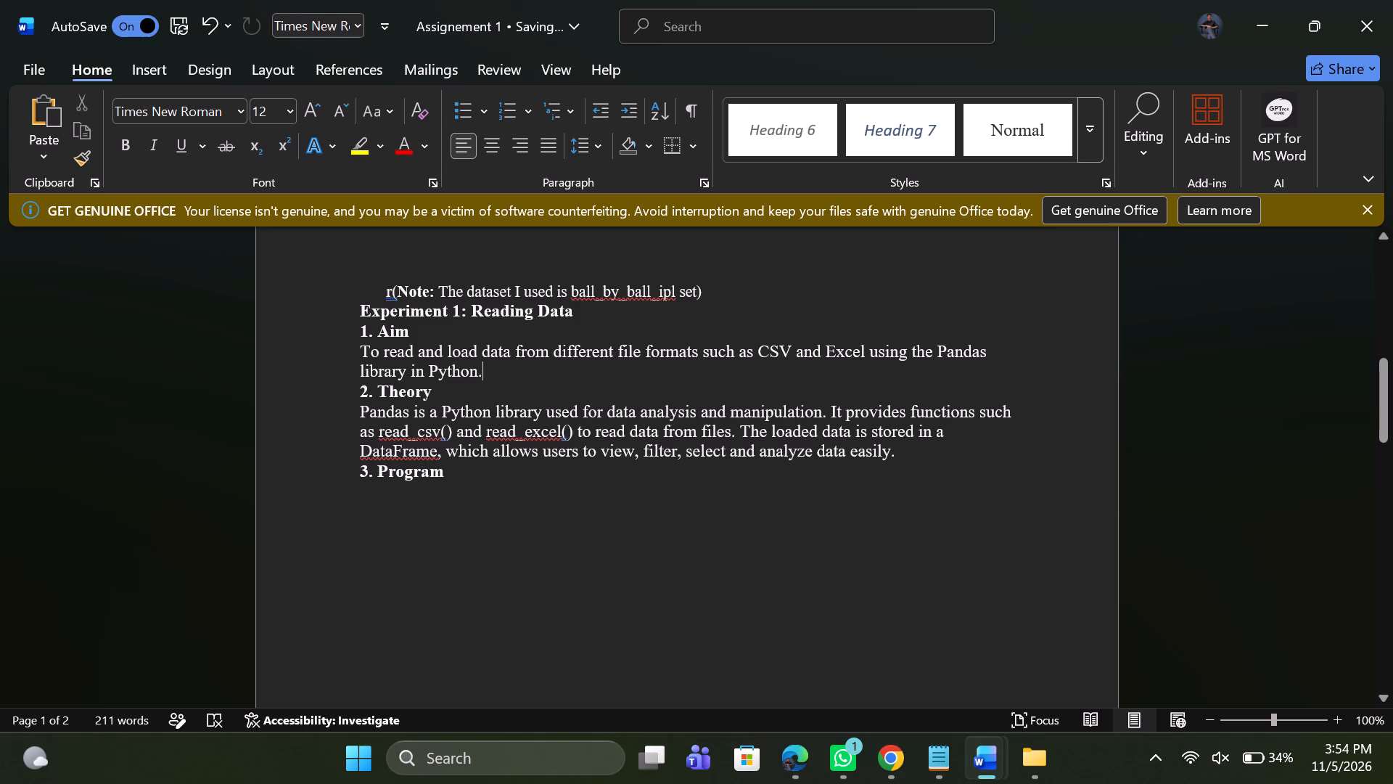
Insert a blank line after the Experiment 1: Reading Data heading, after the Aim paragraph and after the Theory paragraph.
left_click(597, 314)
key("Return")
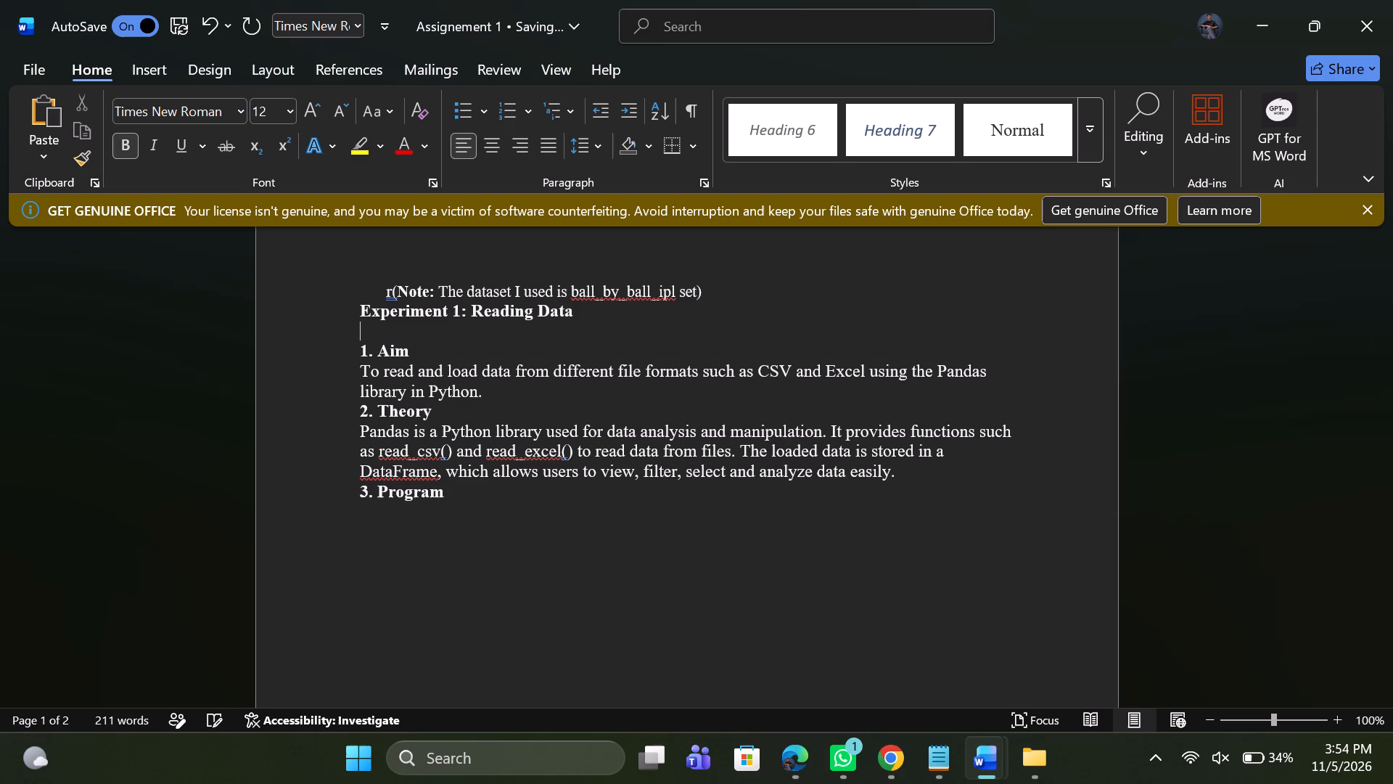
left_click(490, 394)
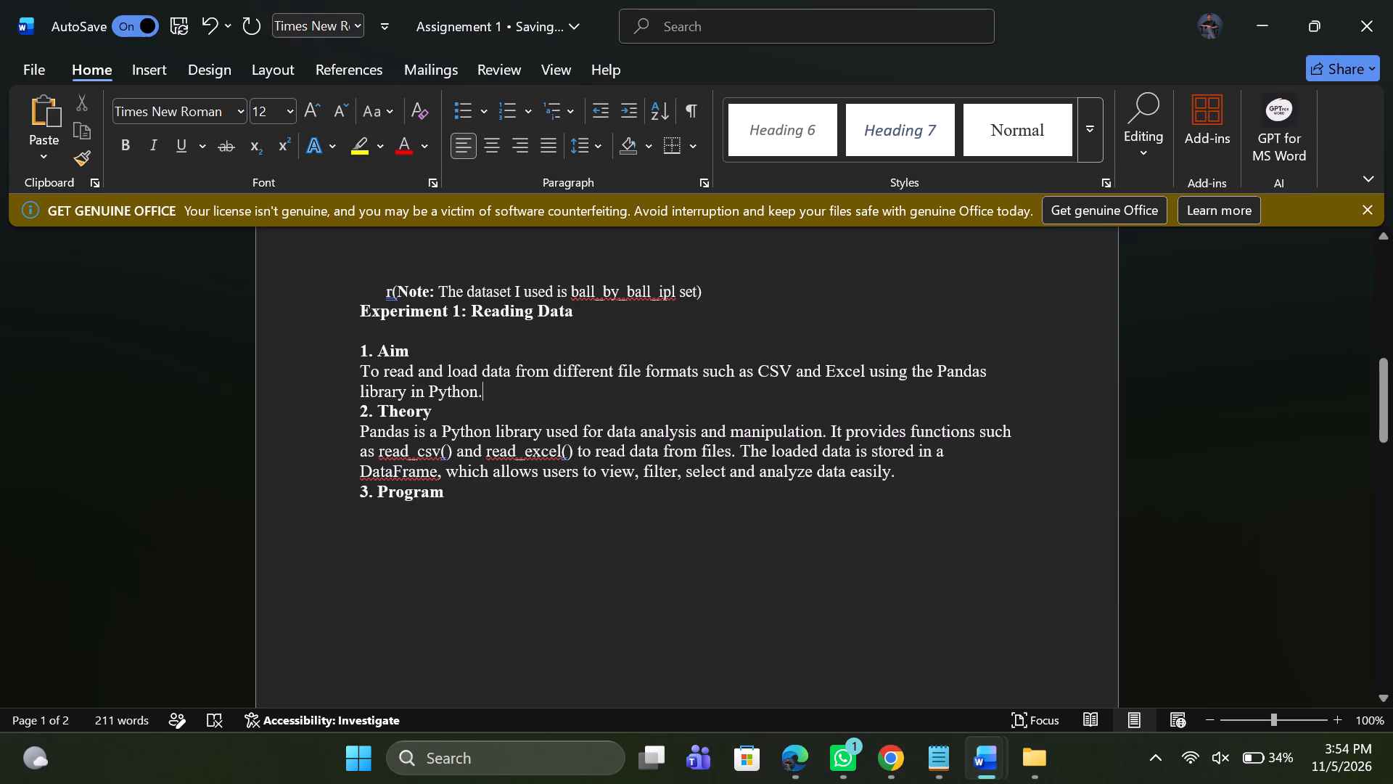
key("Return")
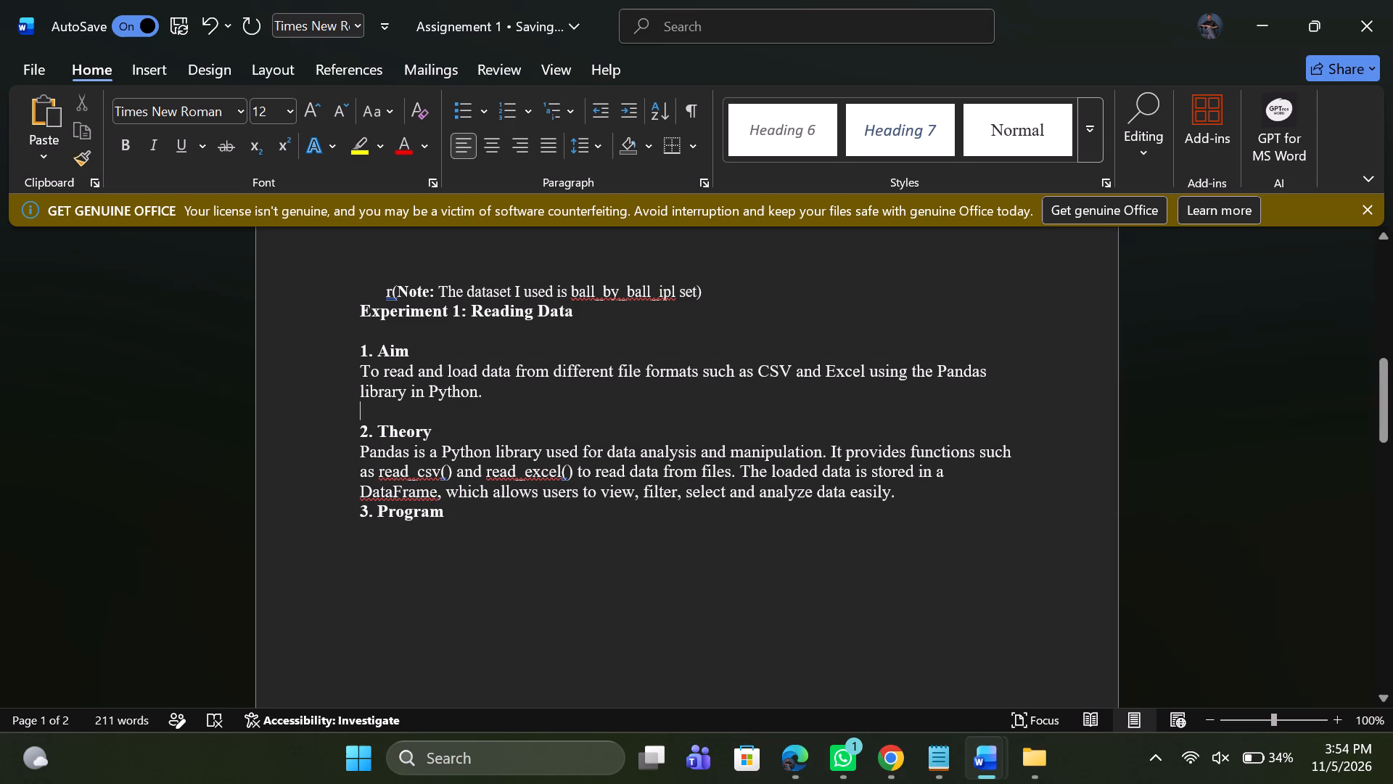
scroll(654, 524, "down", 3)
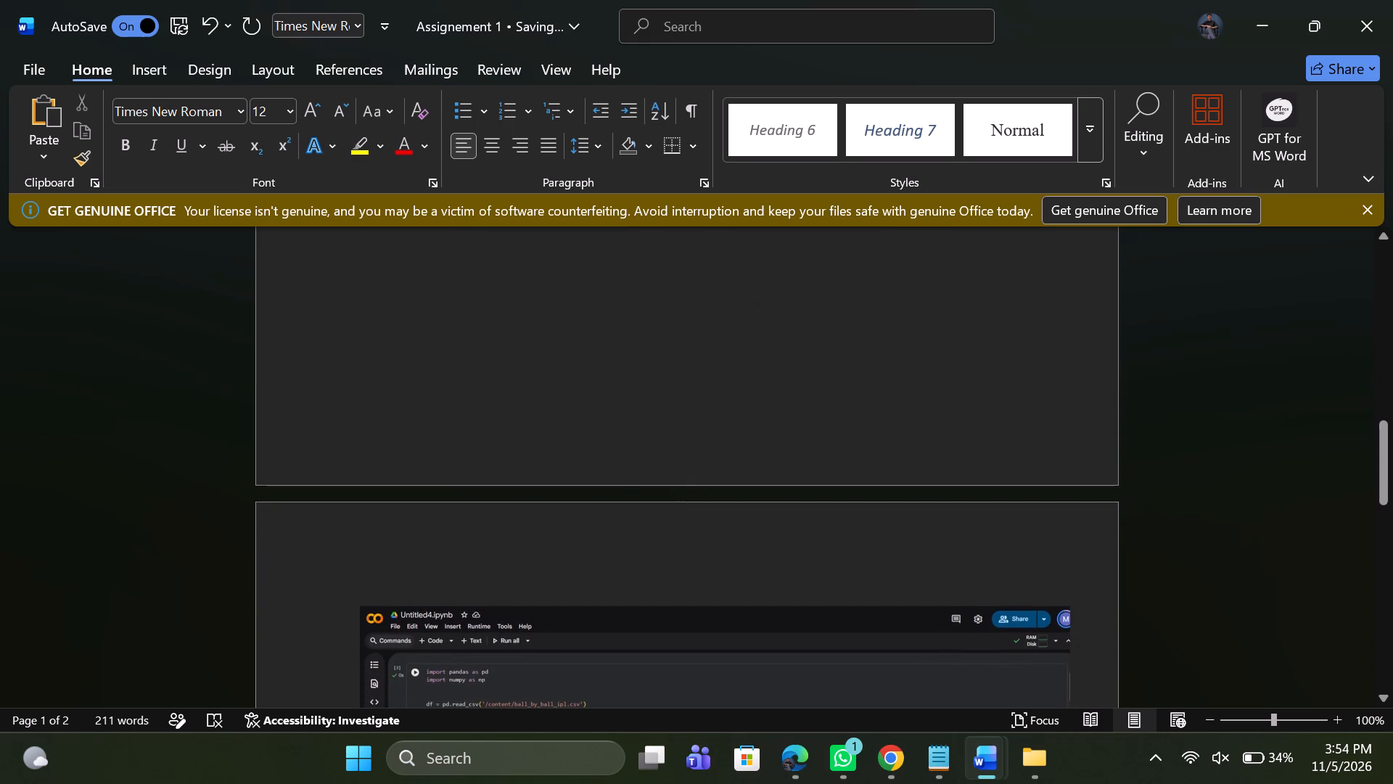
scroll(654, 524, "up", 1)
scroll(654, 524, "down", 1)
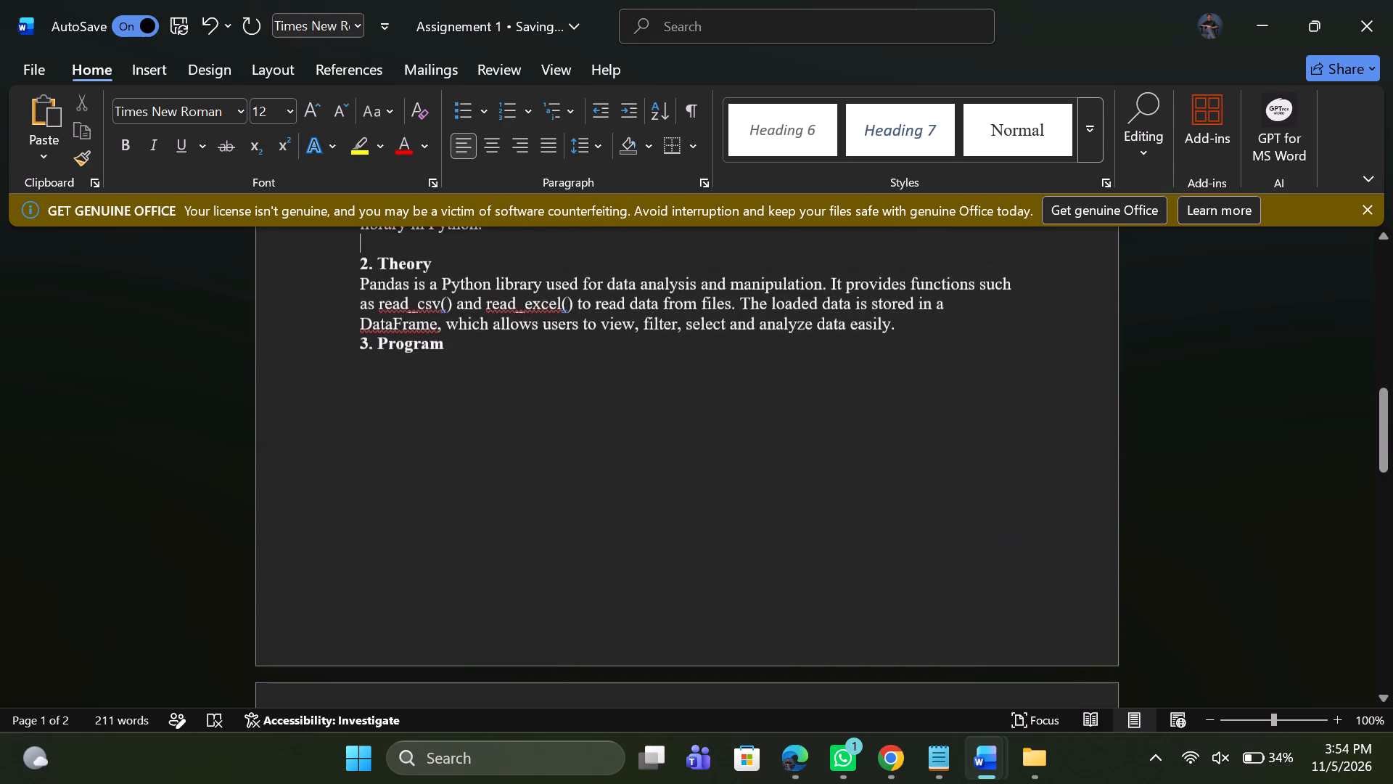
scroll(654, 524, "up", 1)
left_click(929, 406)
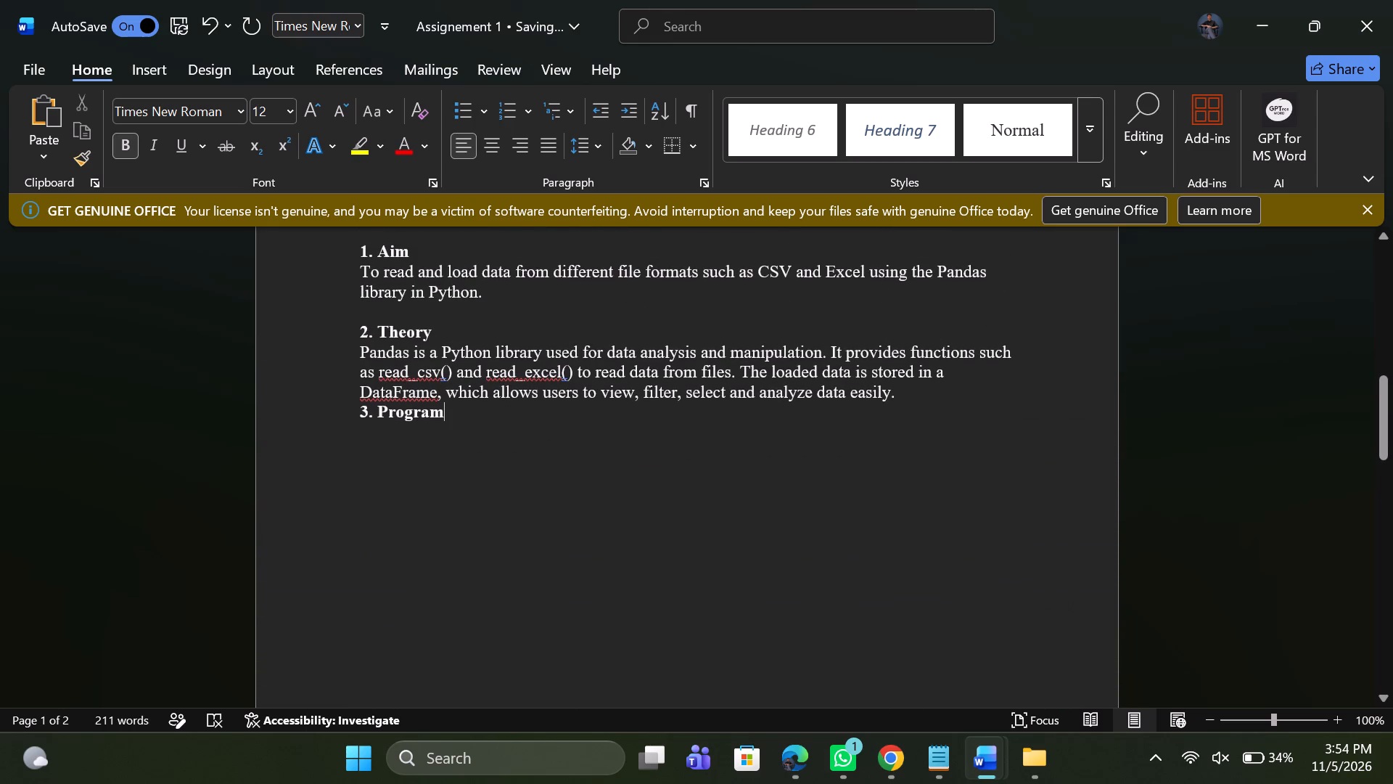
left_click(912, 393)
key("Return")
Insert a blank line between the Explanation paragraph and the 5. Result heading.
scroll(908, 563, "down", 2)
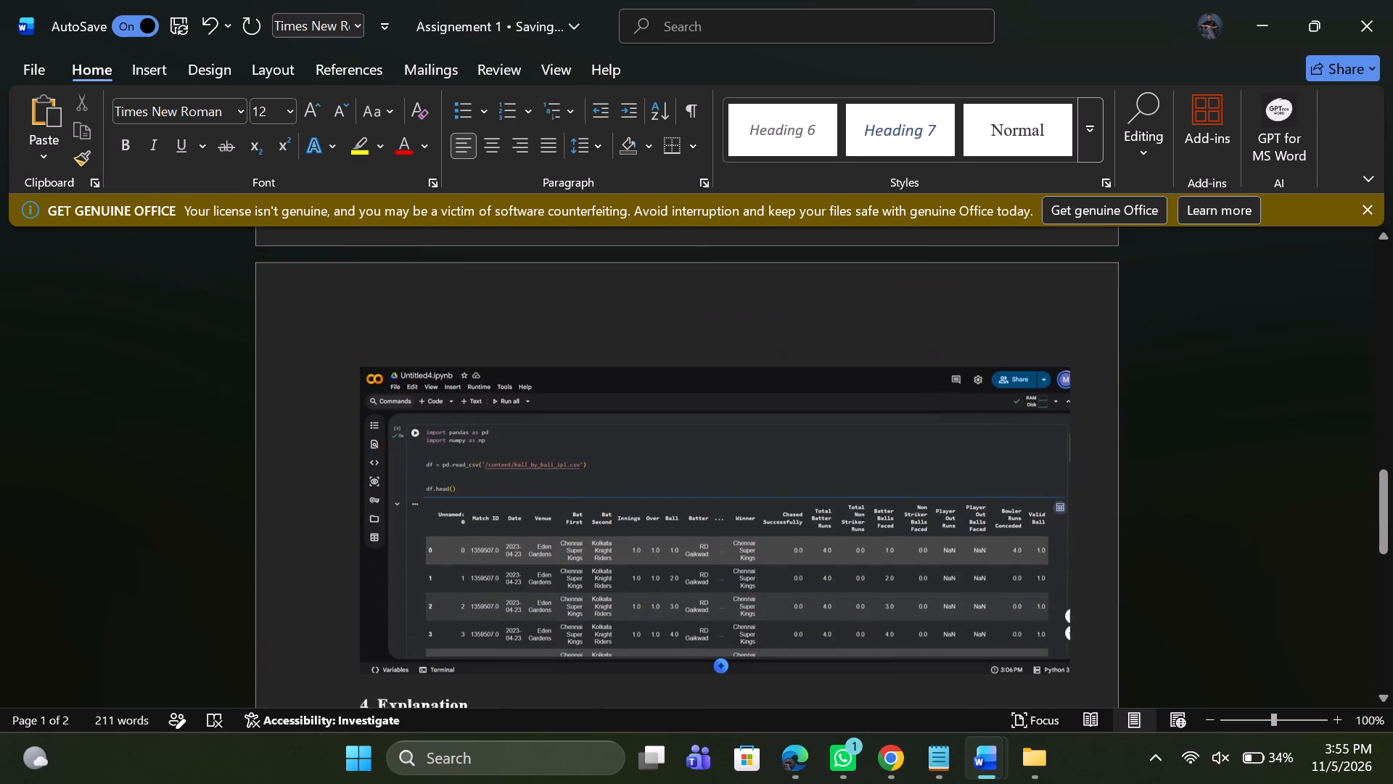
scroll(908, 563, "down", 2)
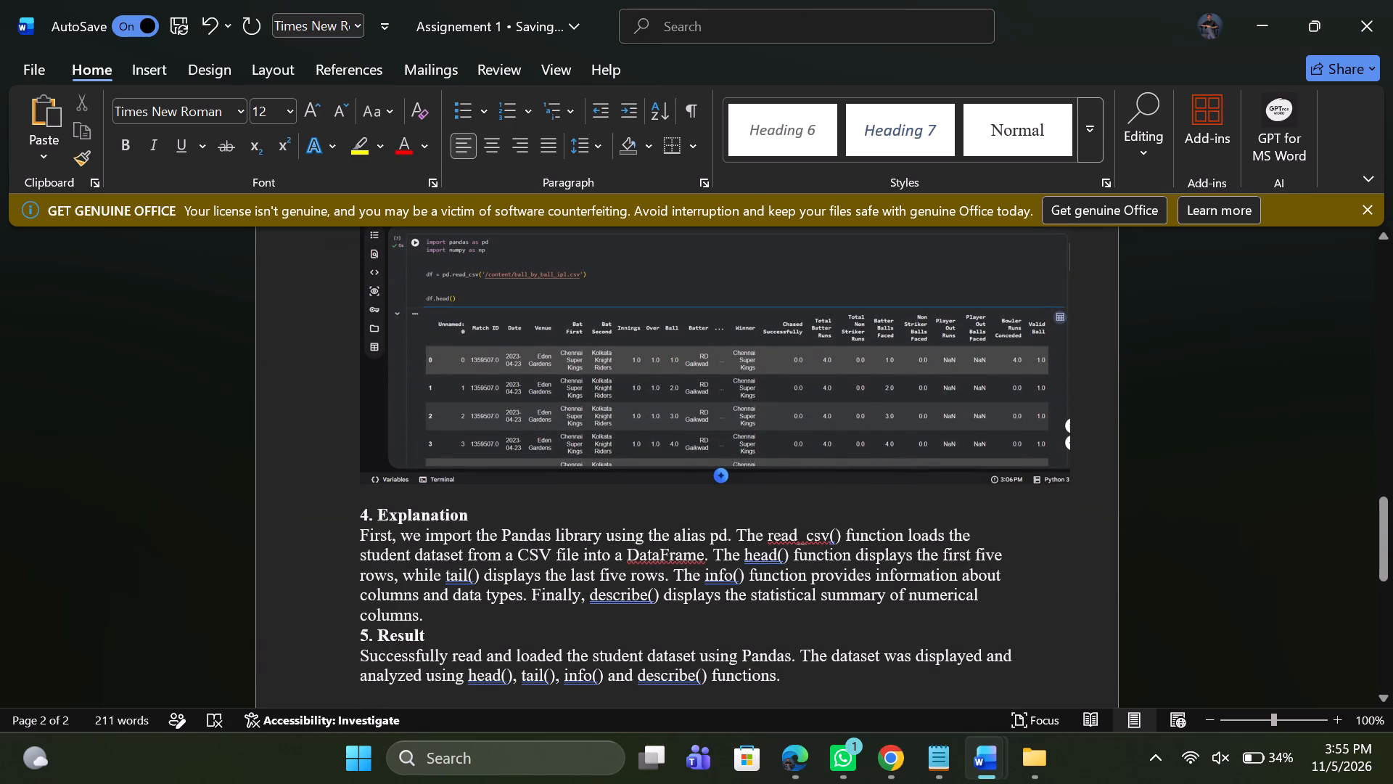
left_click(434, 616)
key("Return")
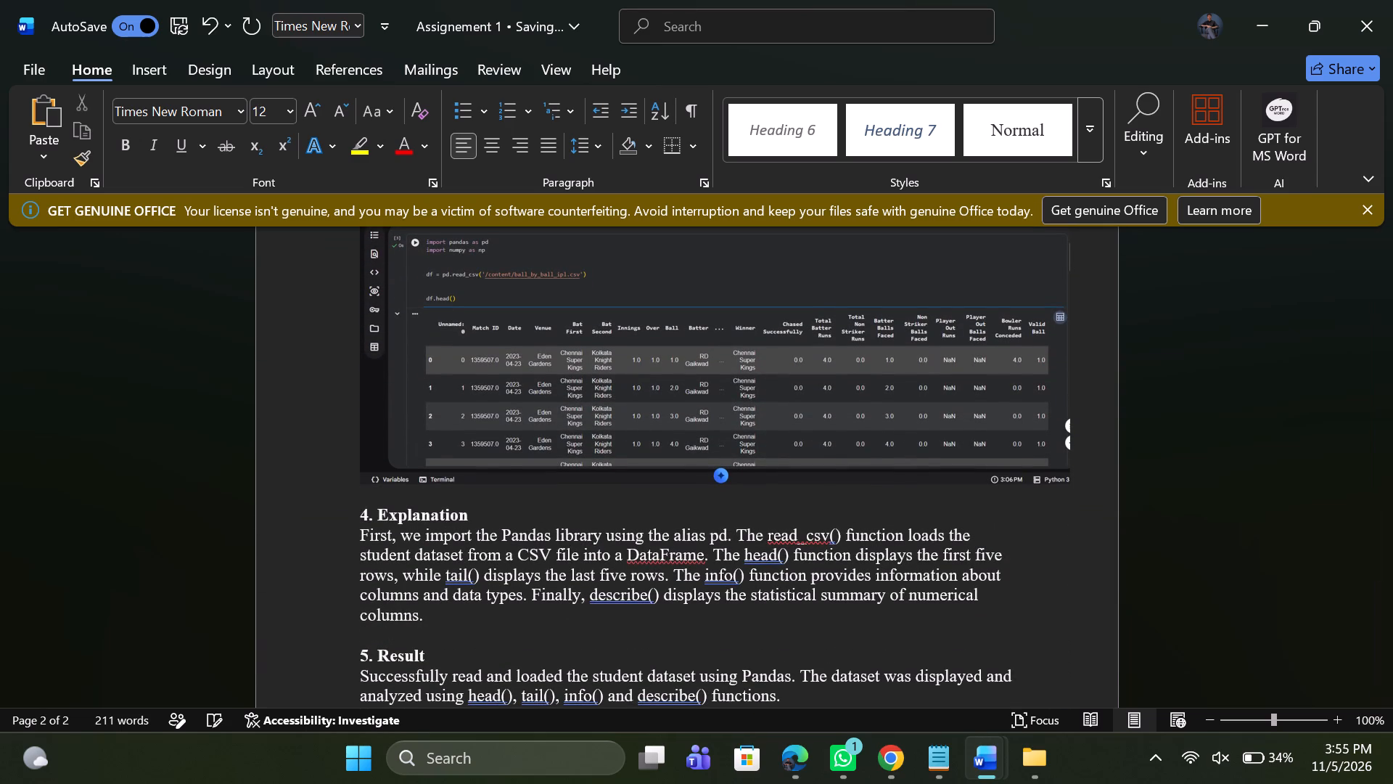
Place the cursor at the stray "r" in front of the dataset note above the Experiment 1 heading.
scroll(434, 616, "down", 7)
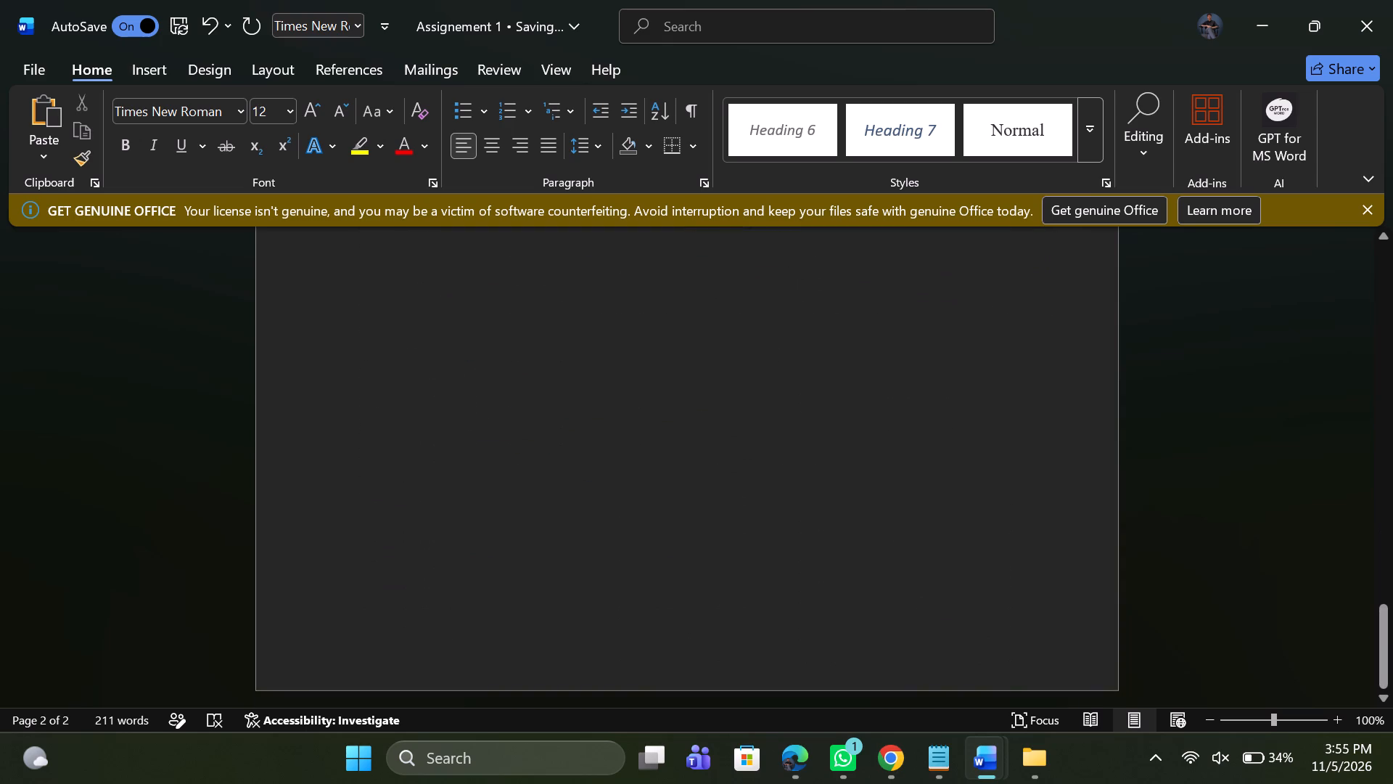
scroll(434, 616, "down", 1)
scroll(434, 616, "up", 1)
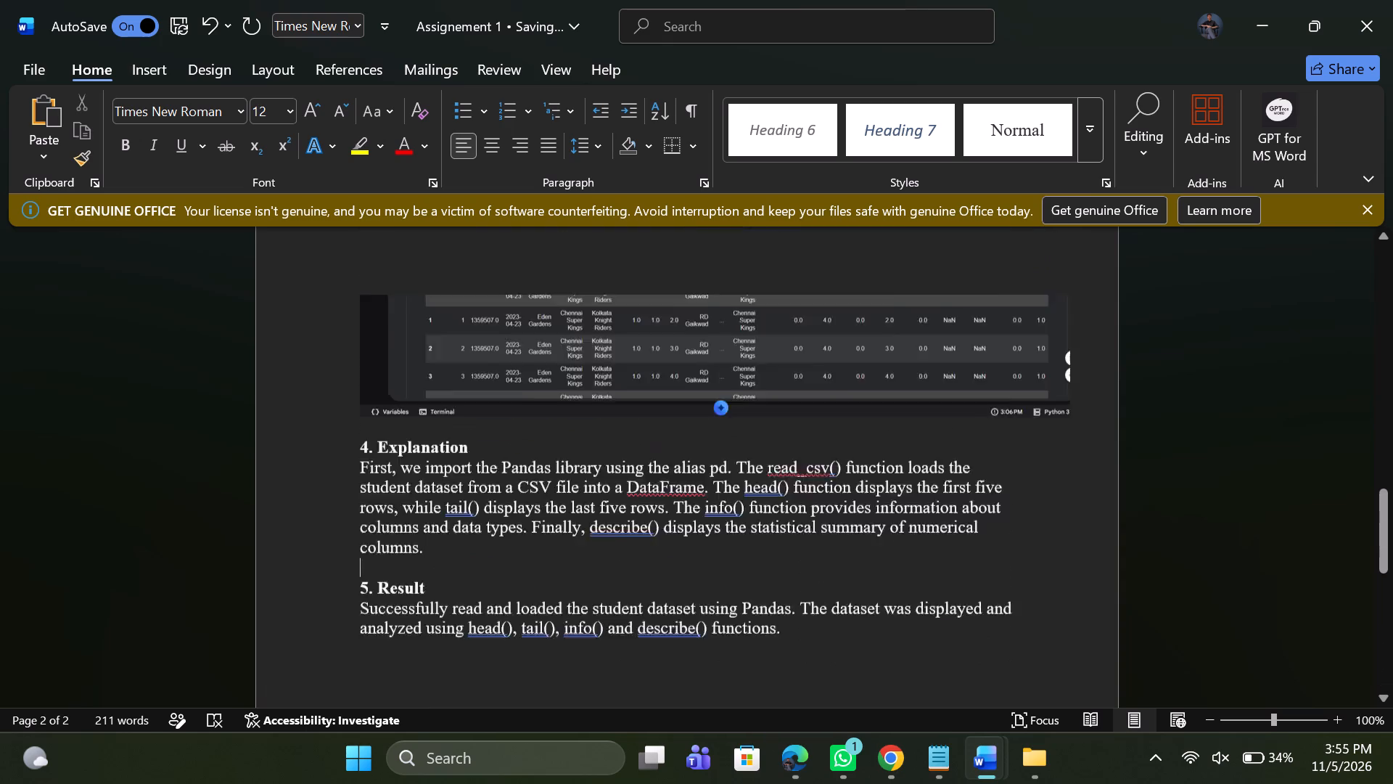
scroll(434, 616, "up", 2)
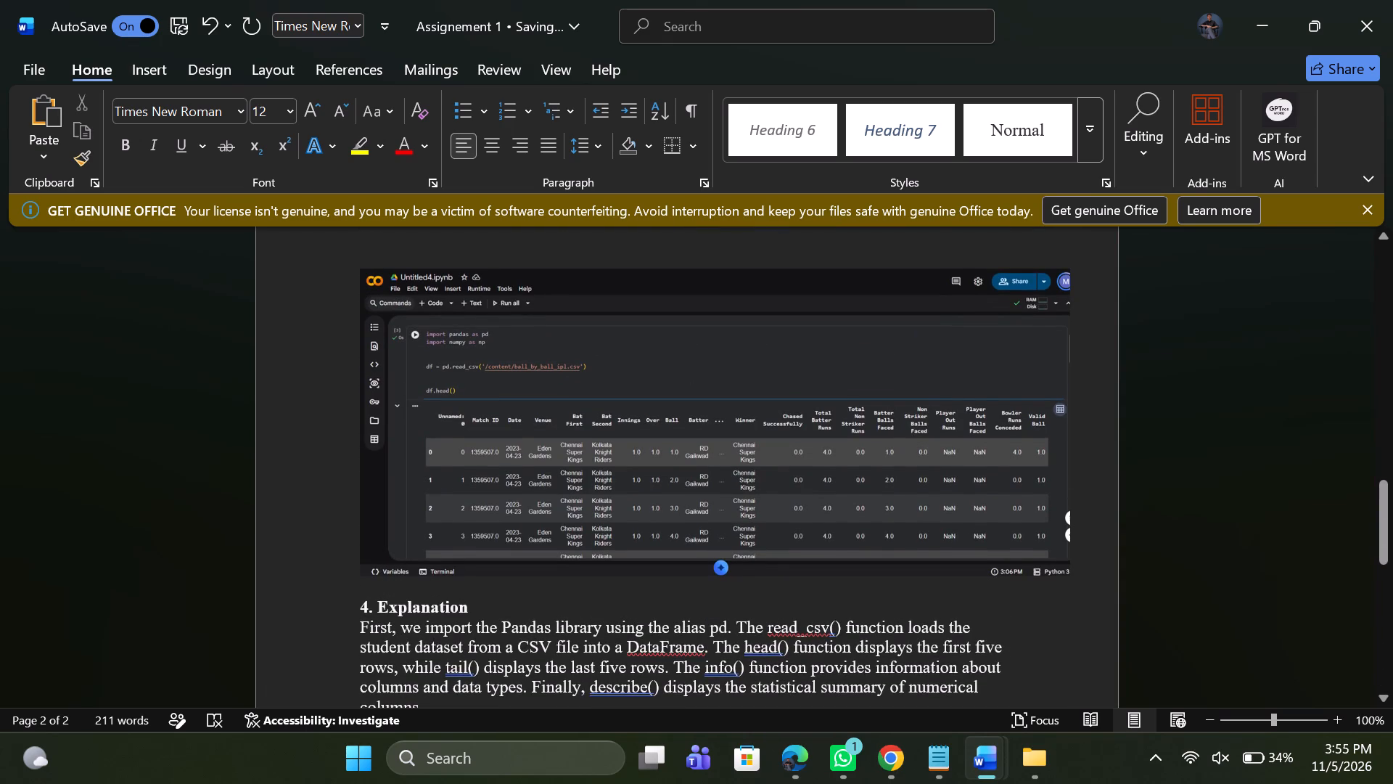
scroll(434, 616, "up", 4)
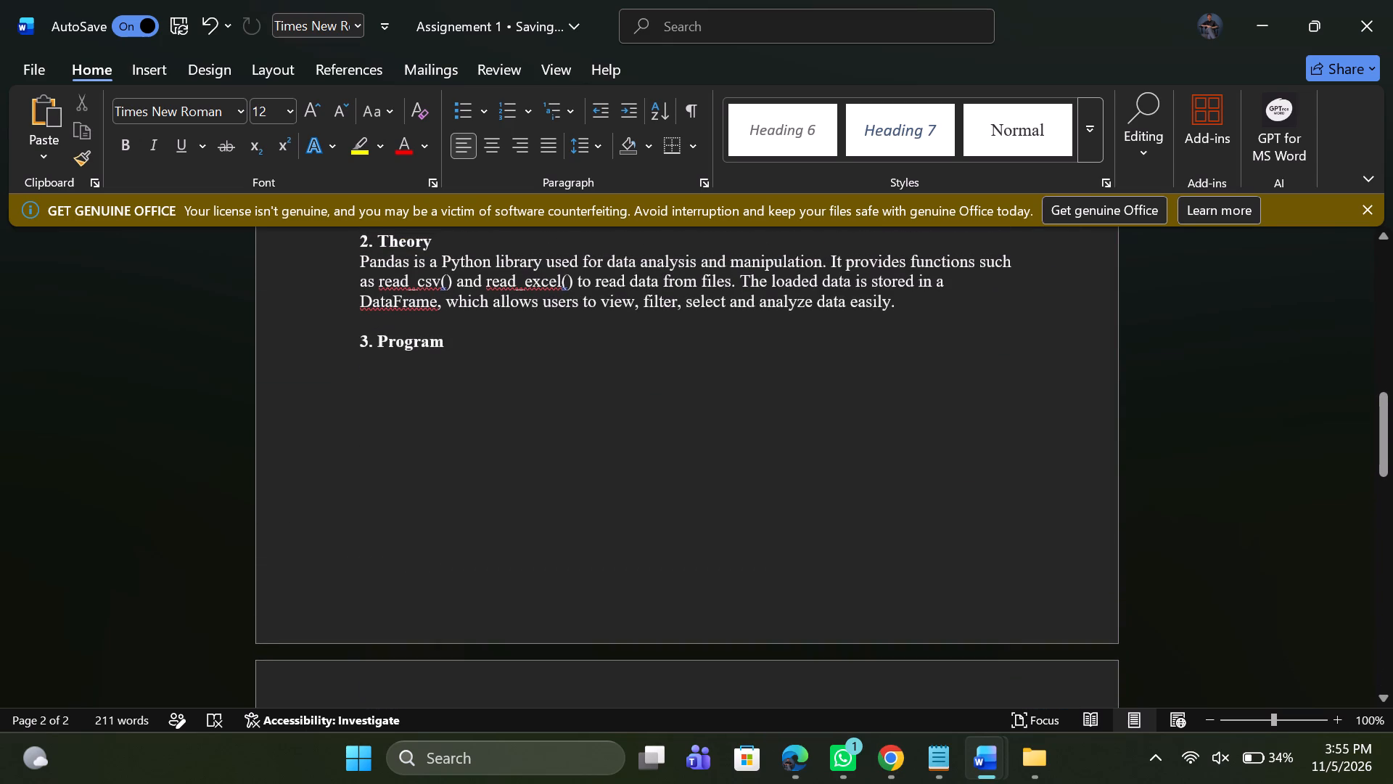
scroll(434, 616, "up", 3)
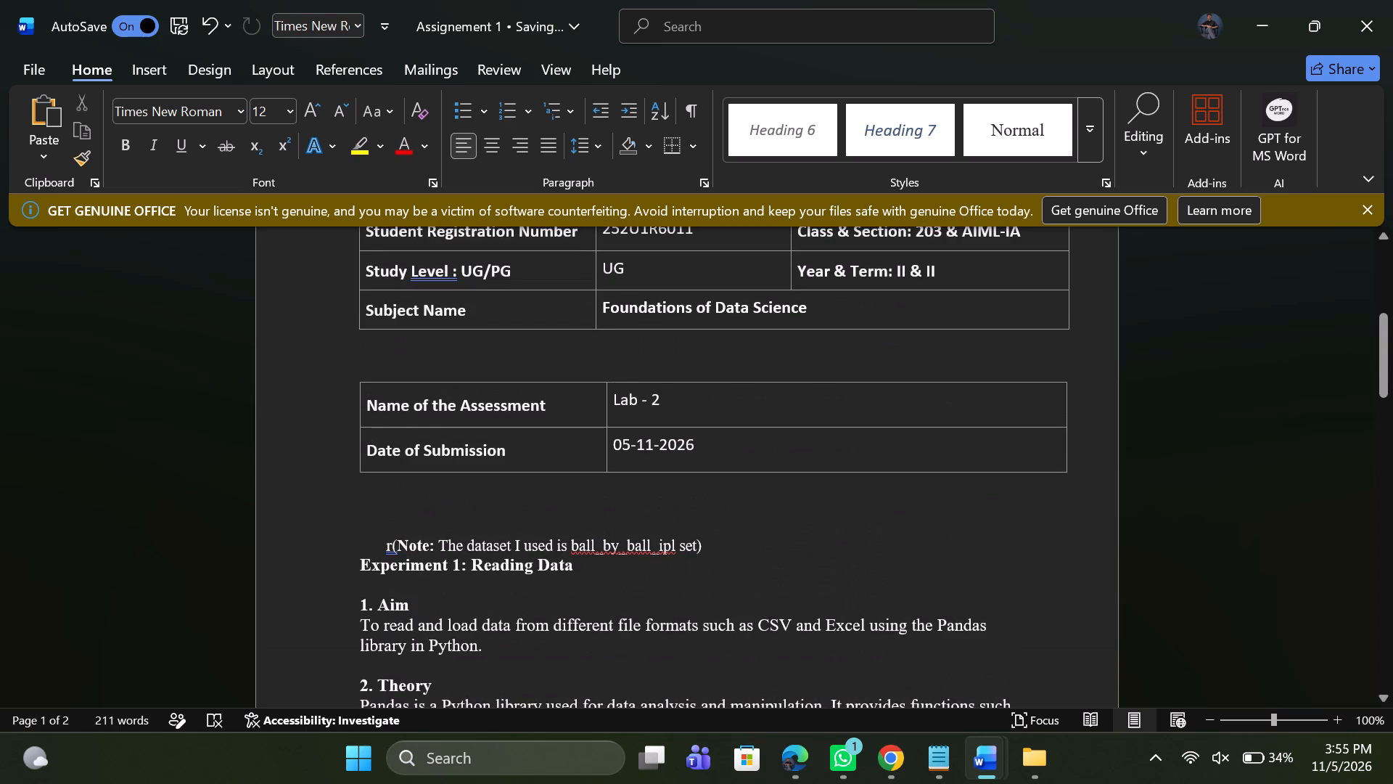
left_click(396, 548)
key("Left")
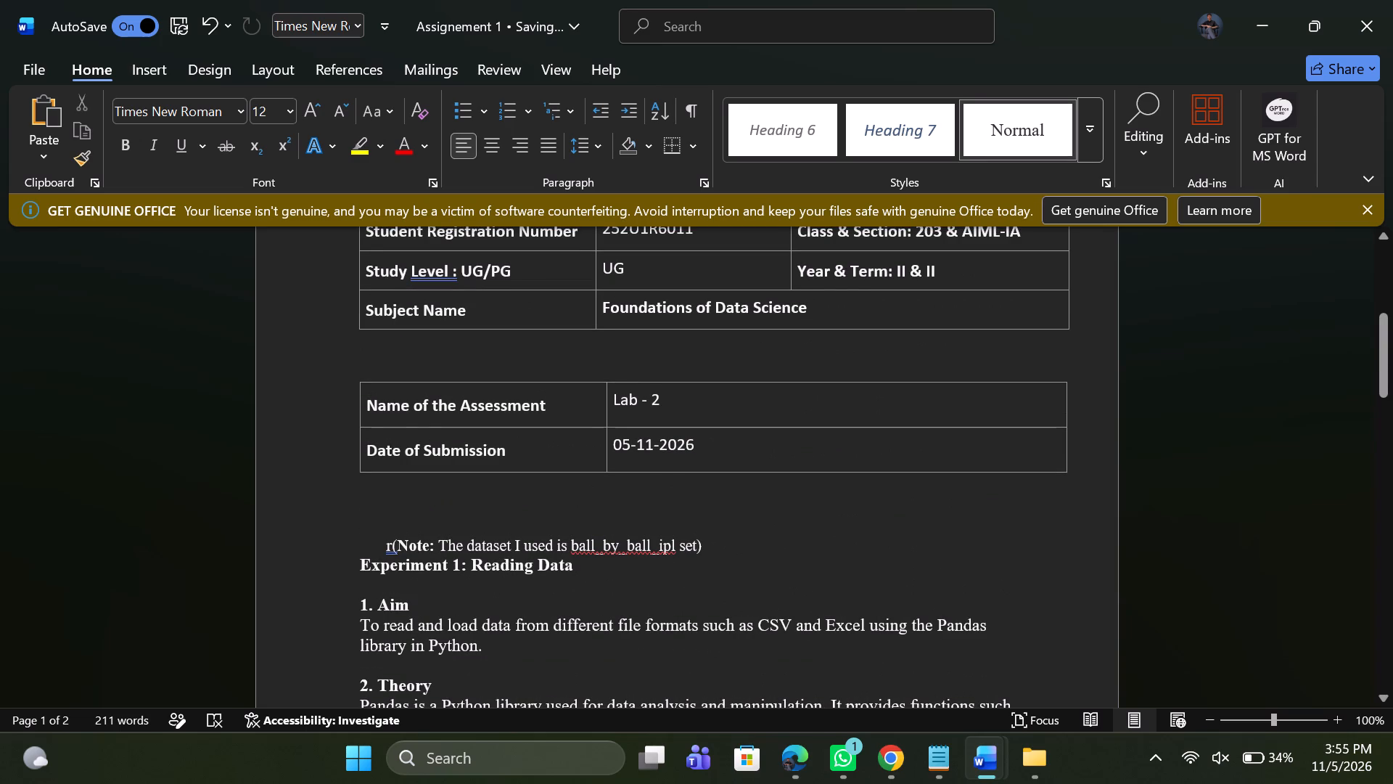
Delete the stray "r" and the indent in front of the dataset note above the Experiment 1 heading.
key("BackSpace")
key("BackSpace")
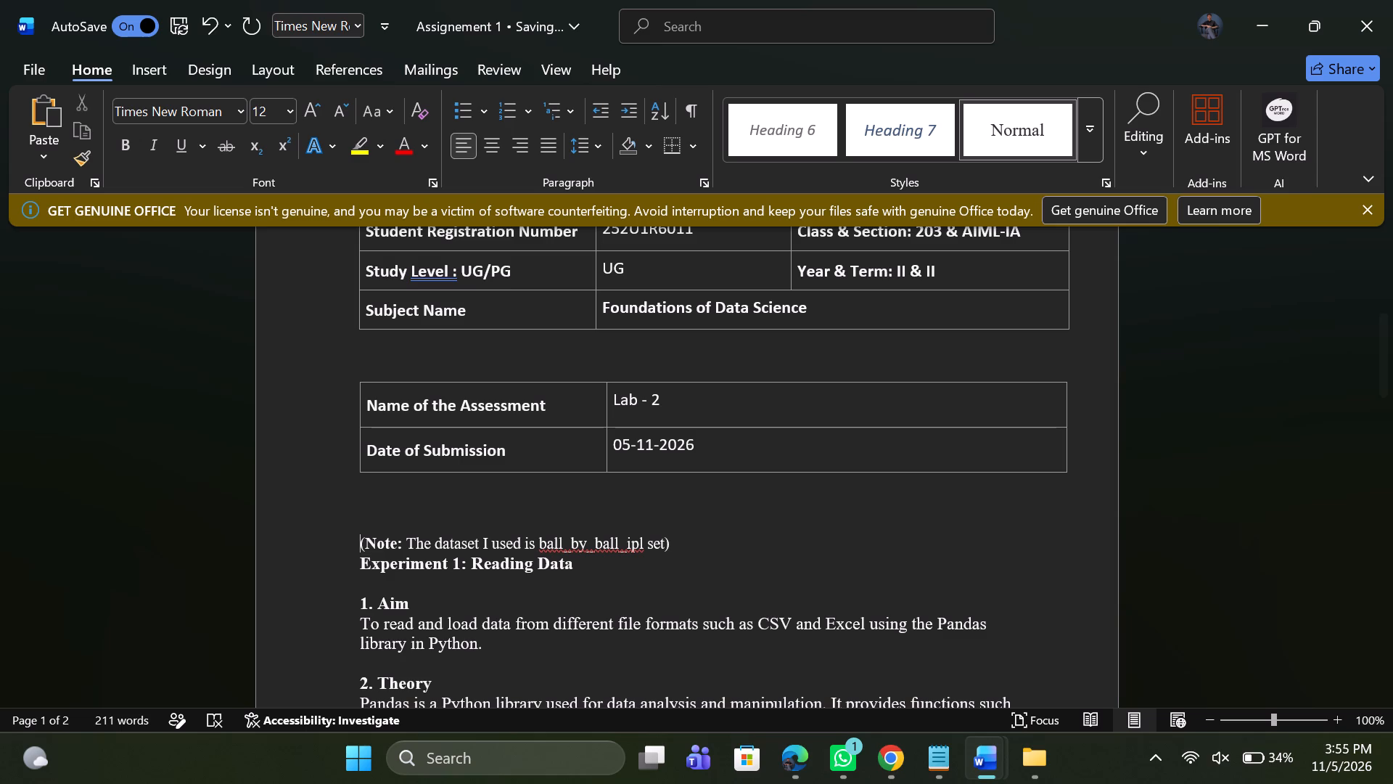
Review the lab report from the dataset note through the Program screenshot, Explanation and Result sections to the document's end.
scroll(691, 585, "down", 1)
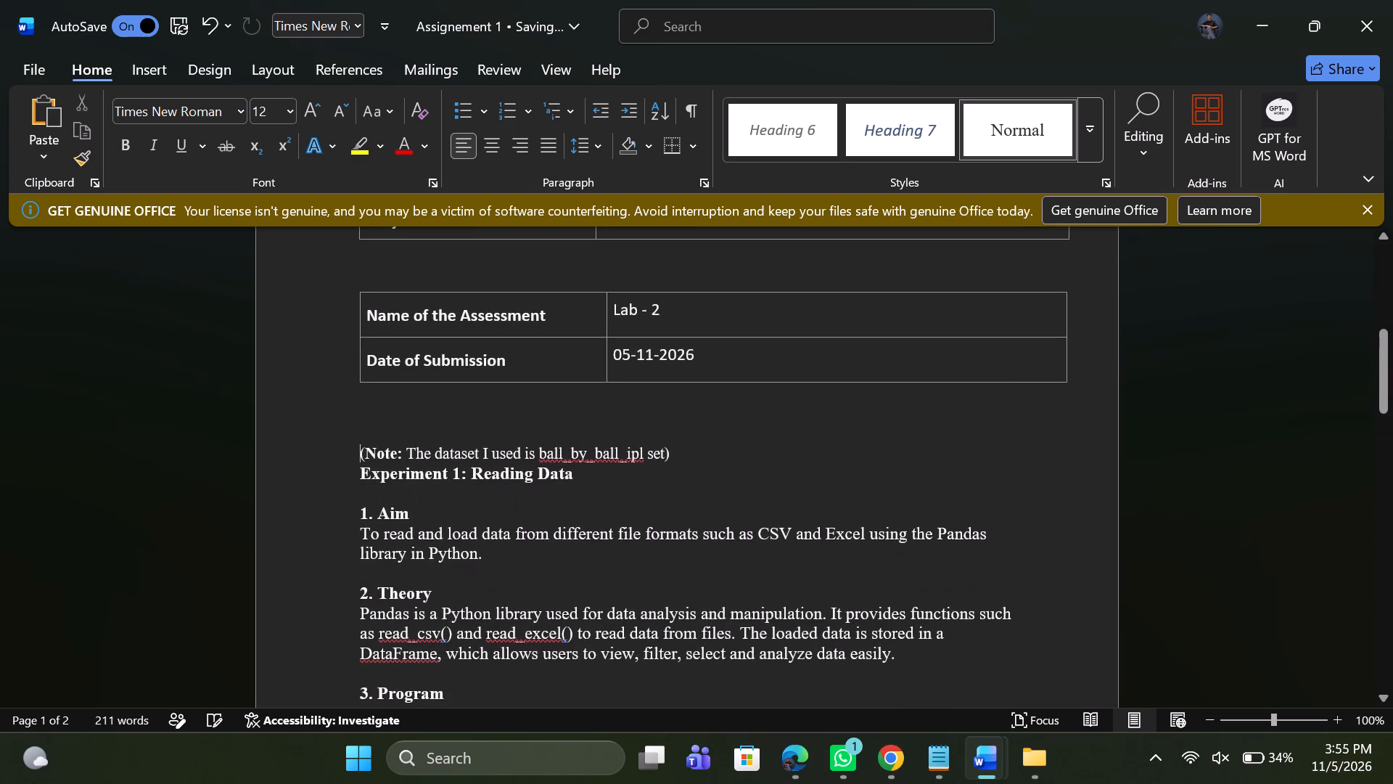
scroll(691, 585, "down", 4)
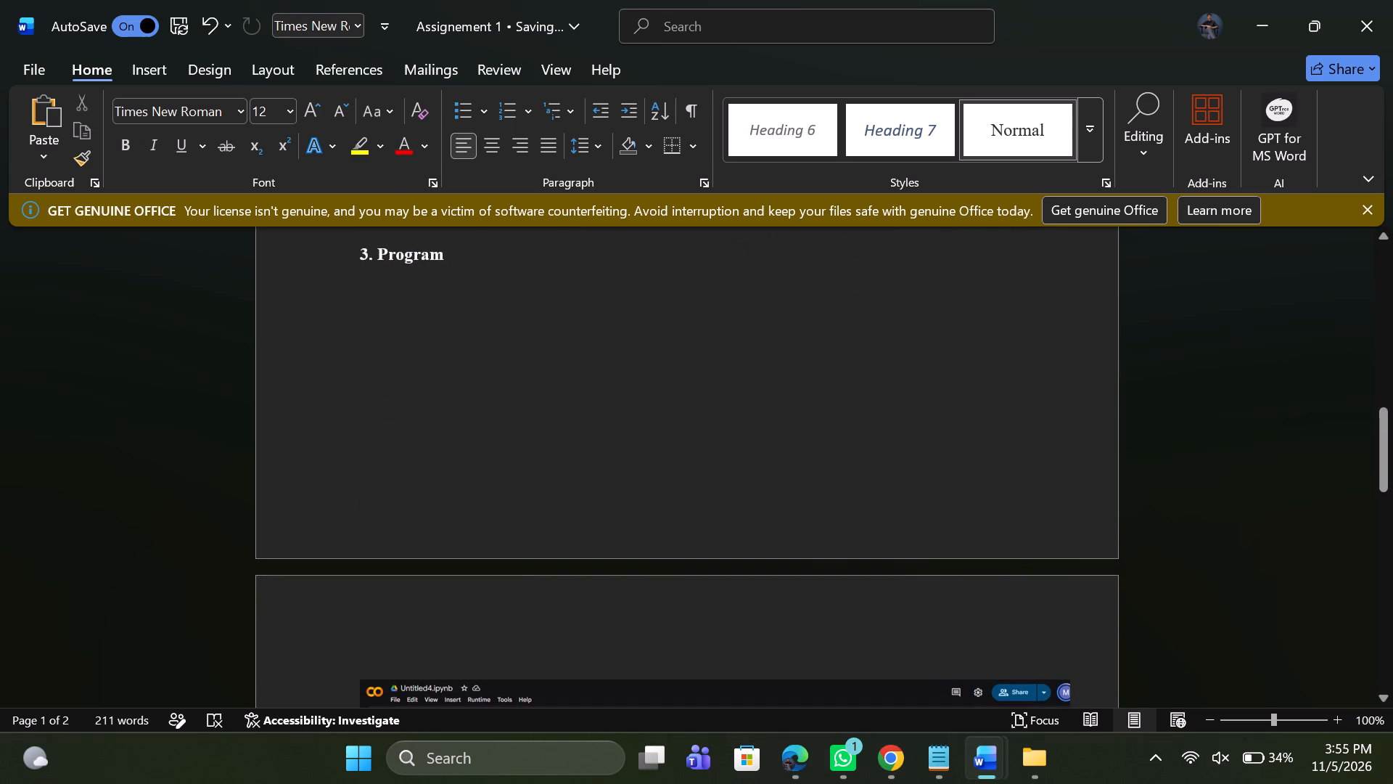
scroll(691, 585, "down", 2)
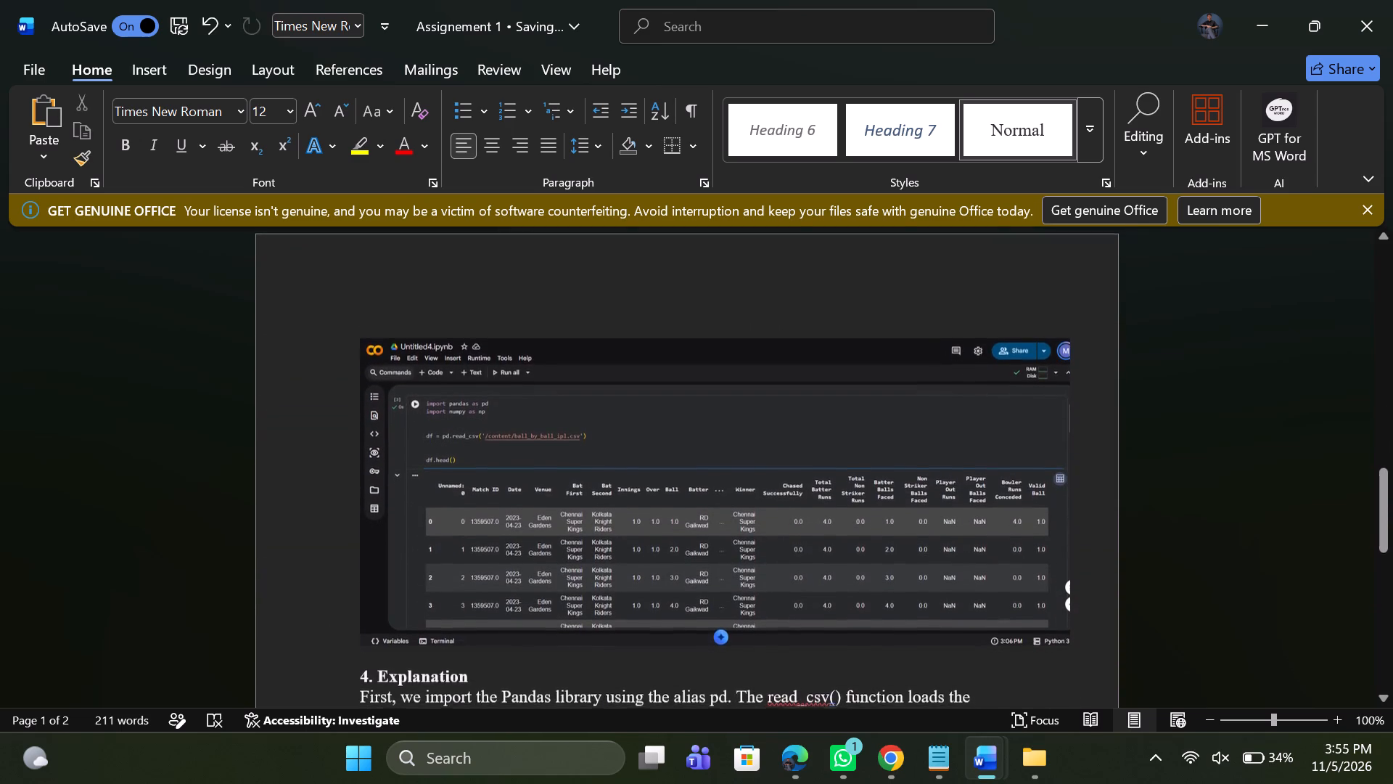
scroll(691, 585, "down", 1)
scroll(691, 585, "right", 1)
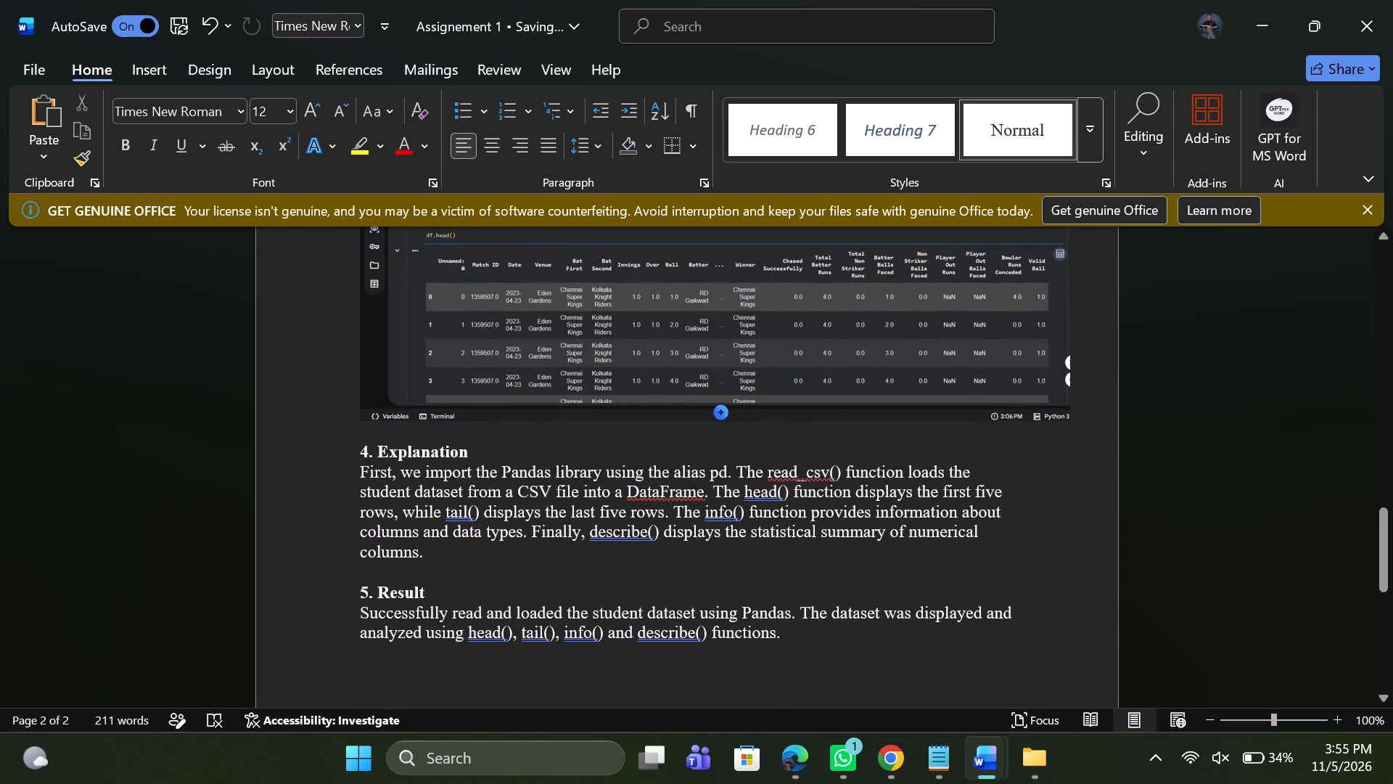
scroll(691, 585, "right", 2)
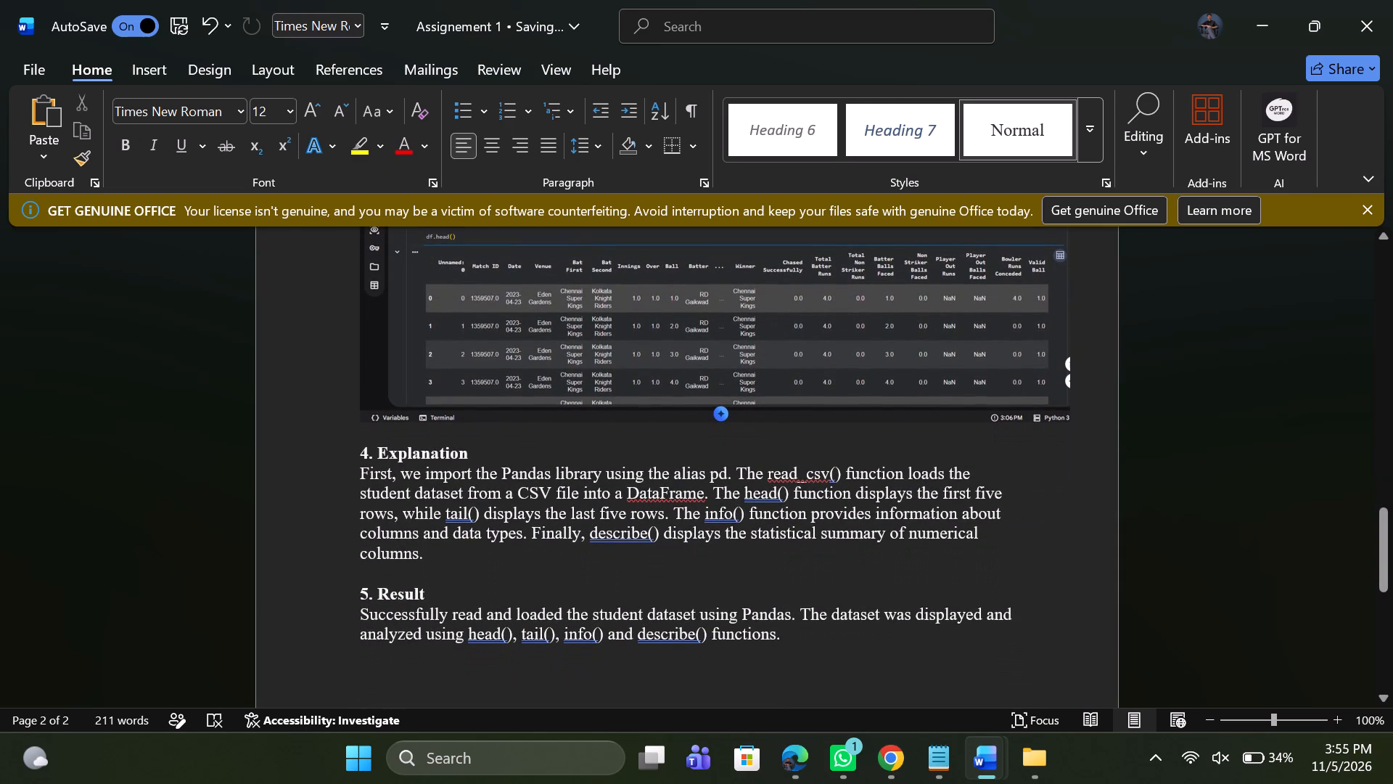
scroll(691, 585, "right", 1)
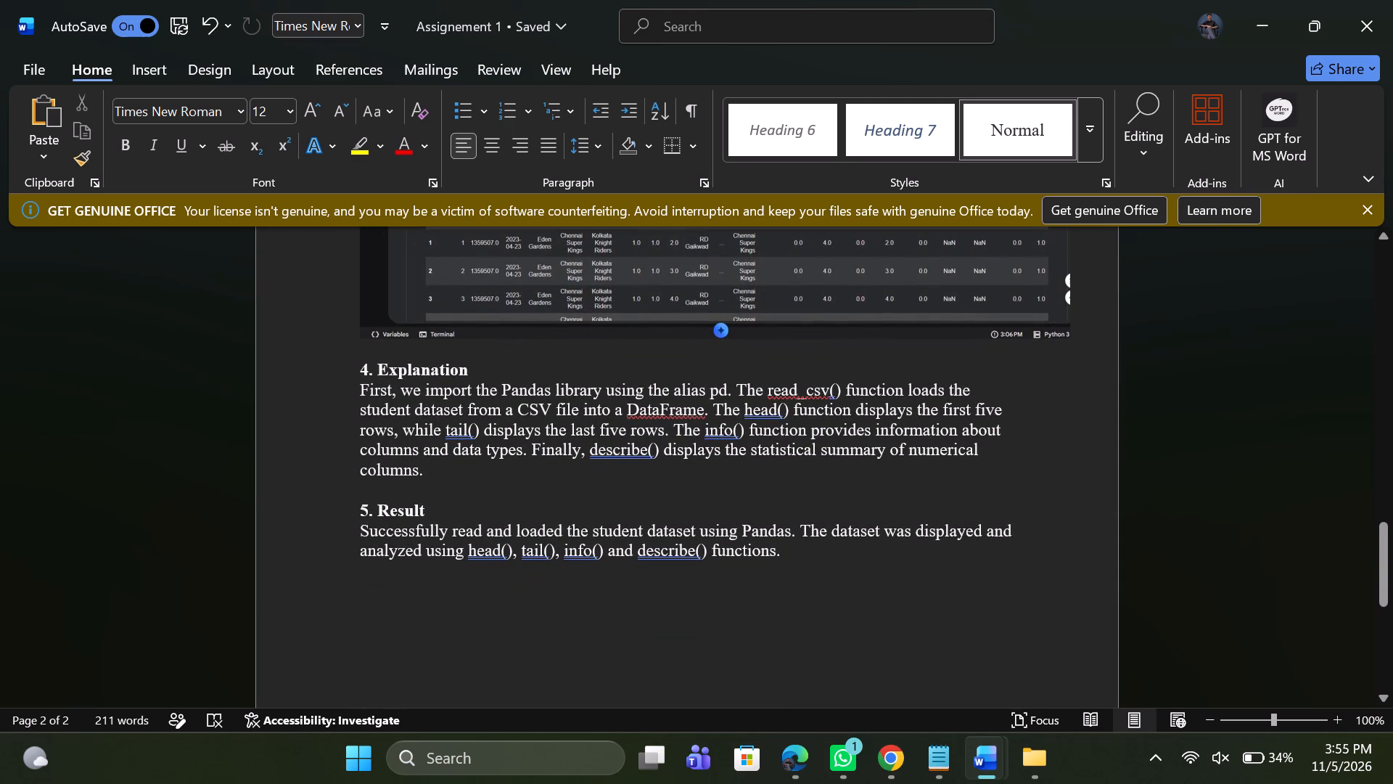
scroll(691, 585, "right", 1)
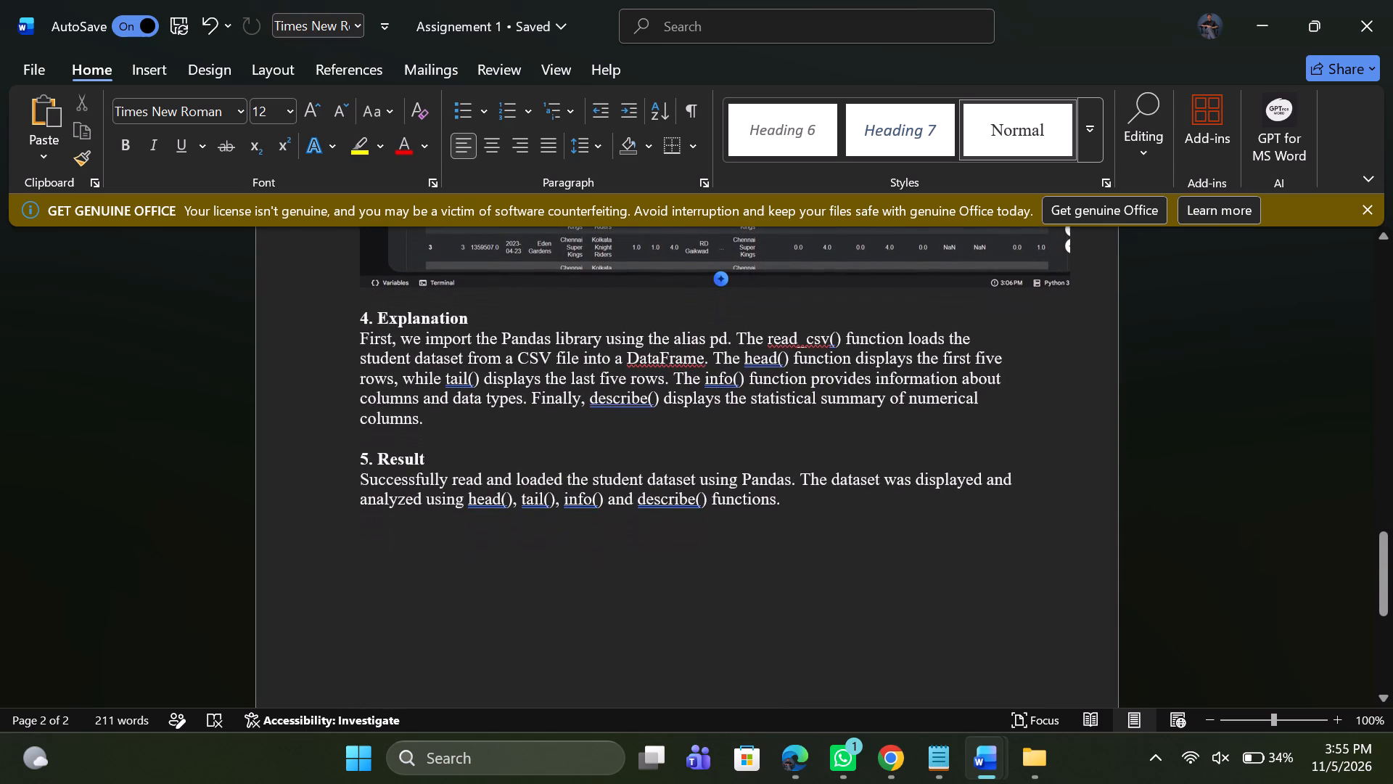
scroll(691, 585, "down", 3)
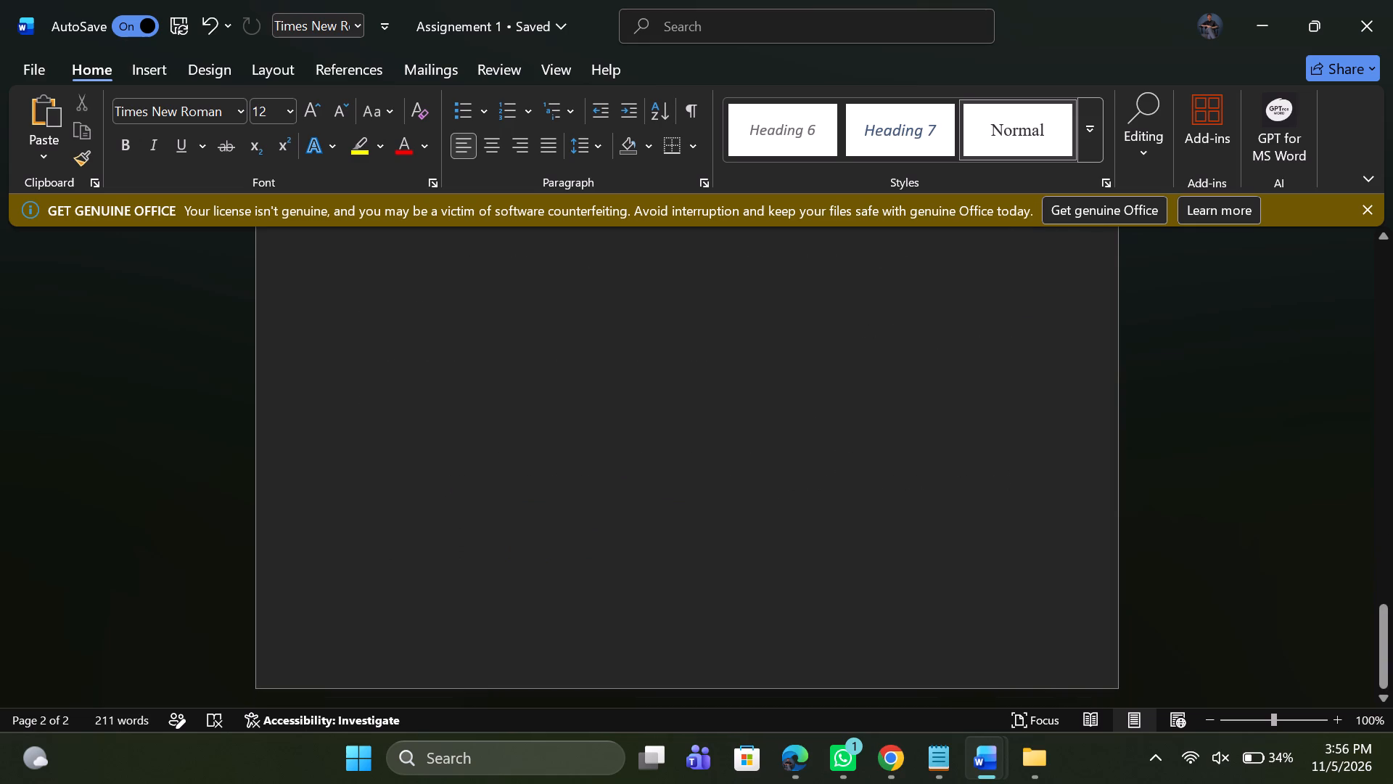
scroll(691, 585, "down", 4)
scroll(691, 585, "up", 1)
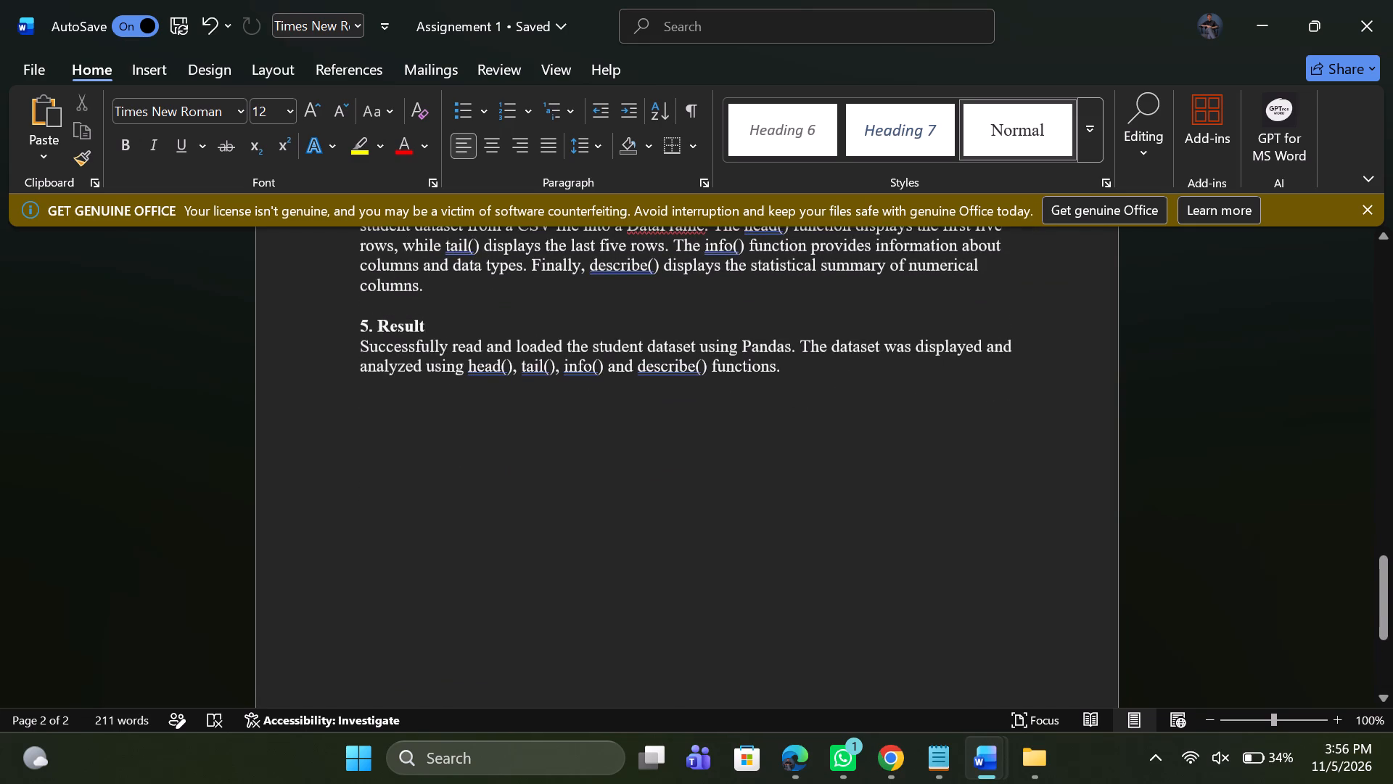
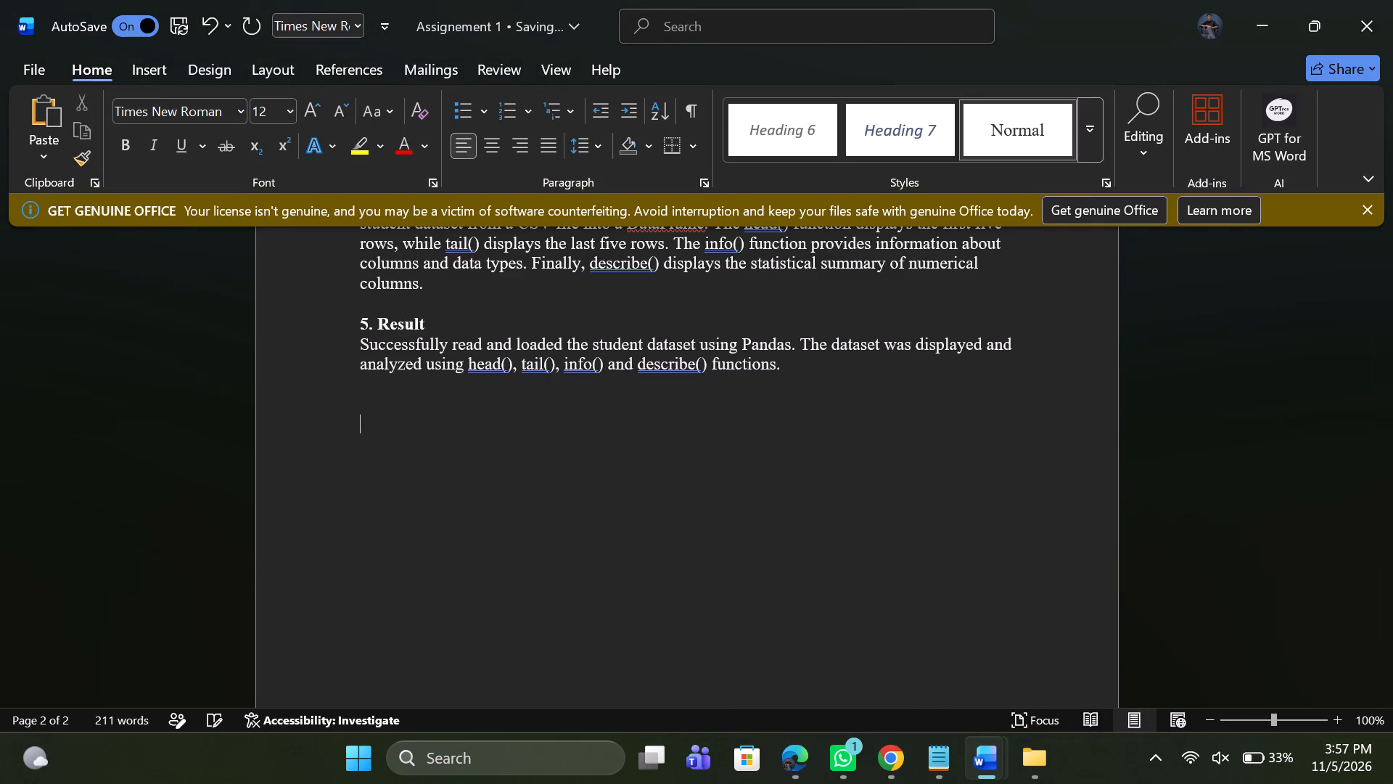
key("Return")
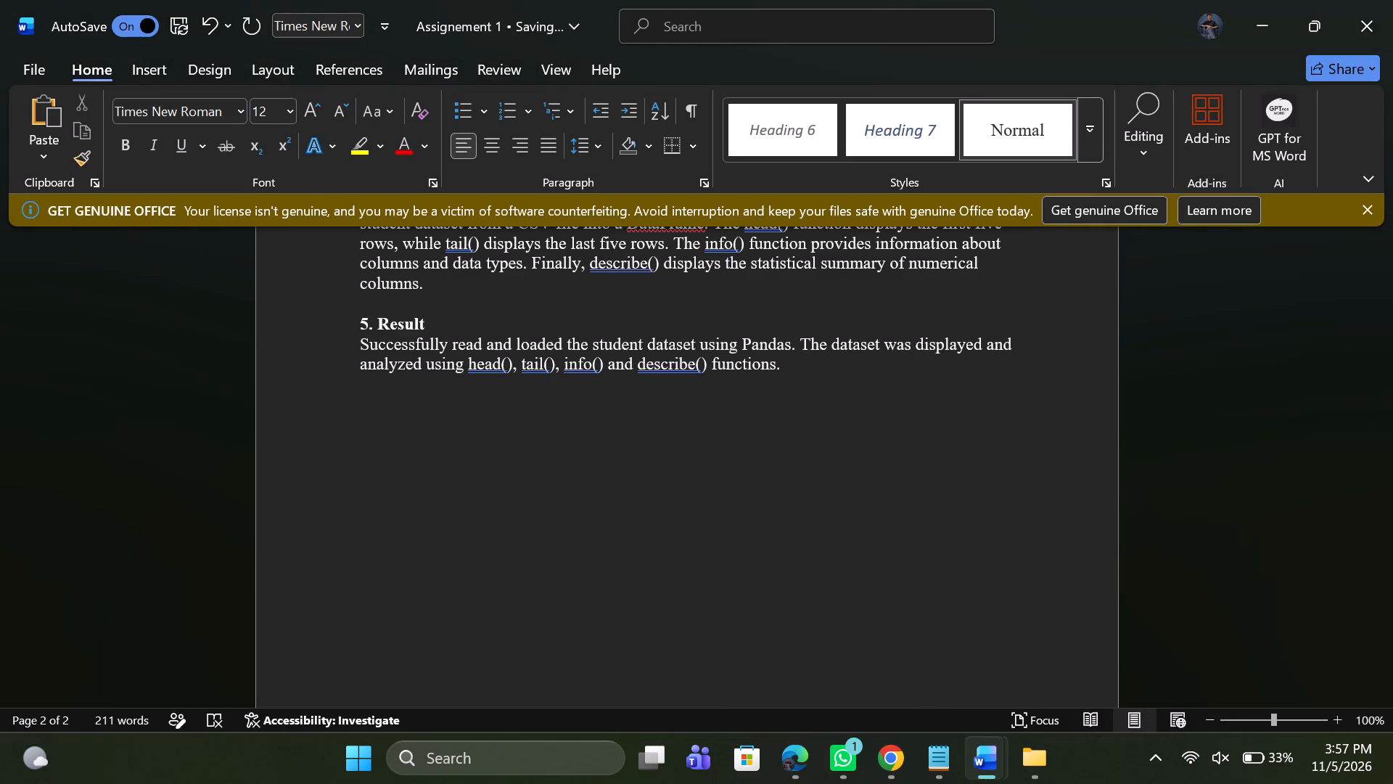
key("ctrl+v")
Delete the pasted output text from "Student Names:" through "Displays students who scored above 80.".
left_click(844, 385)
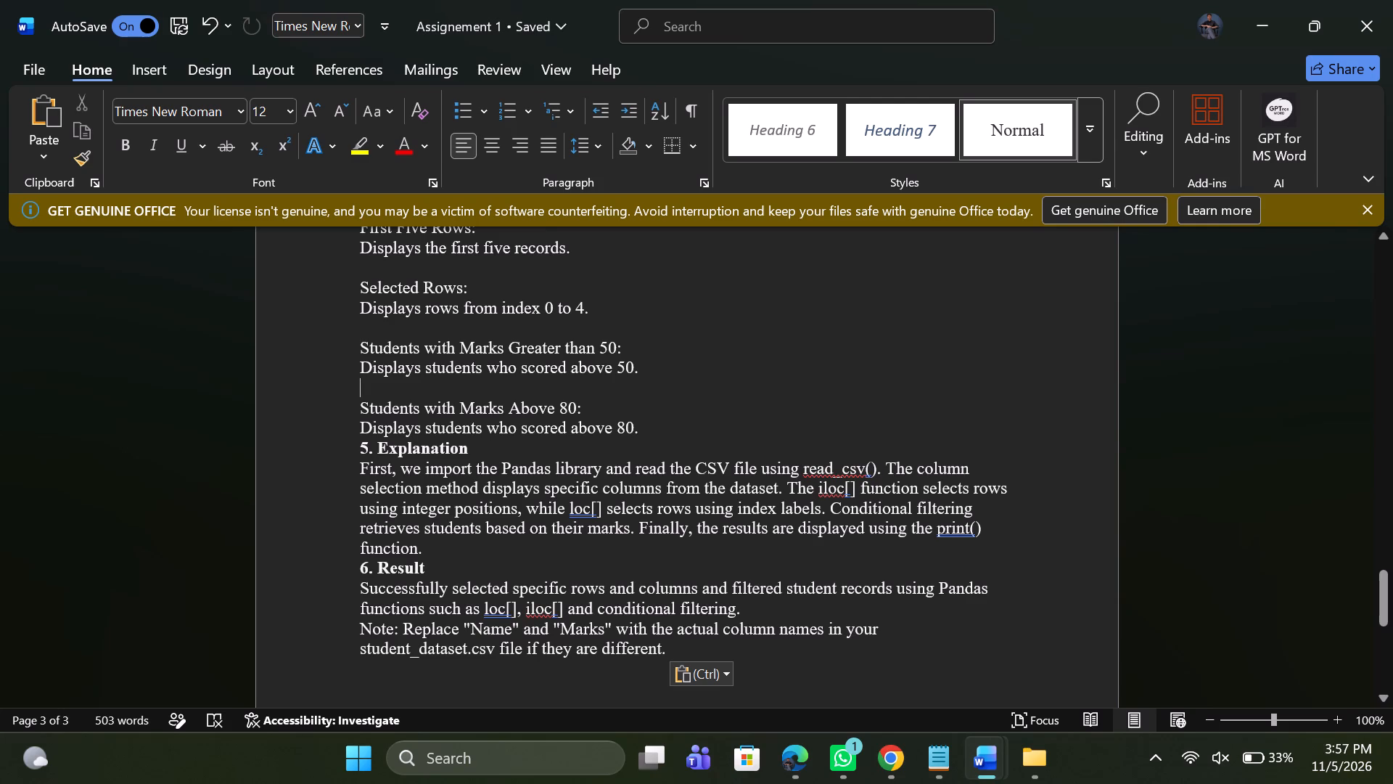
scroll(654, 440, "up", 2)
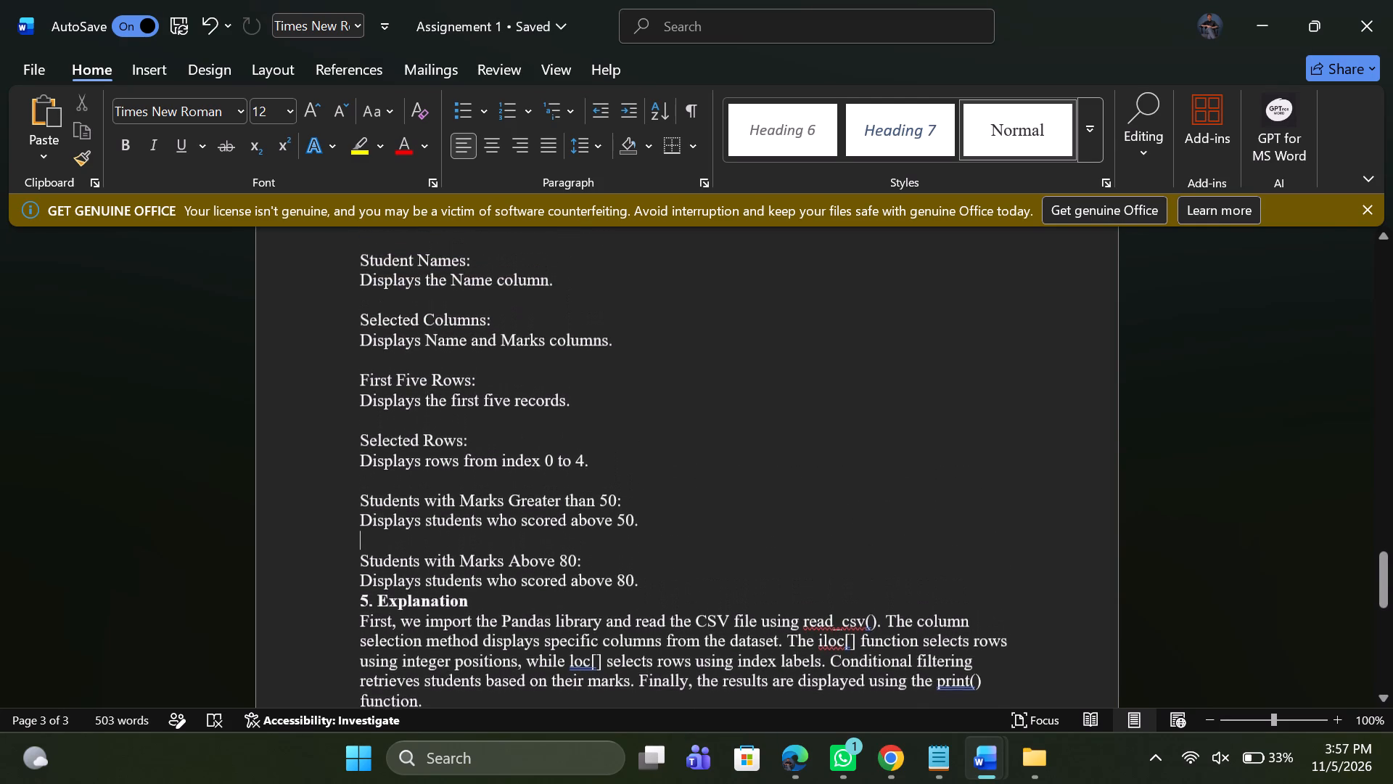
scroll(654, 440, "up", 1)
scroll(654, 440, "down", 2)
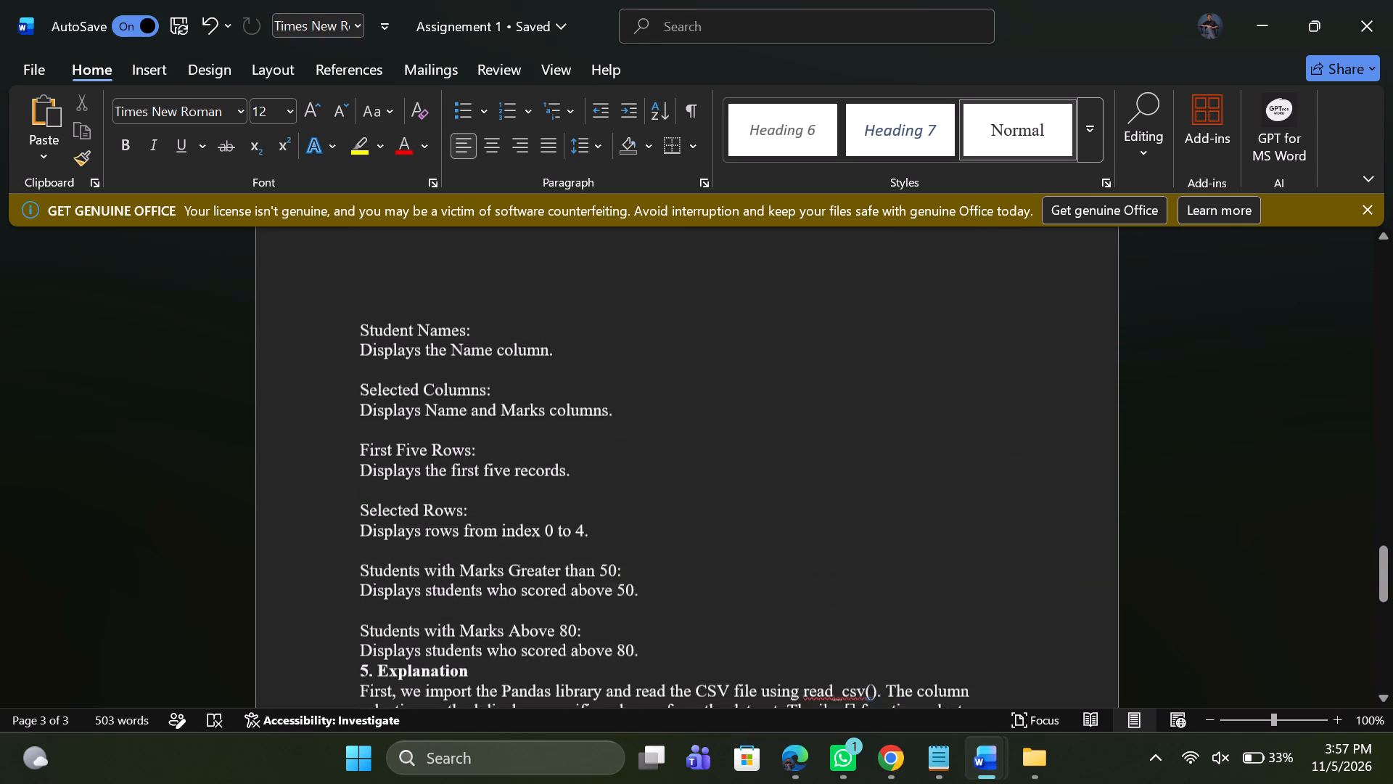
scroll(663, 263, "down", 2)
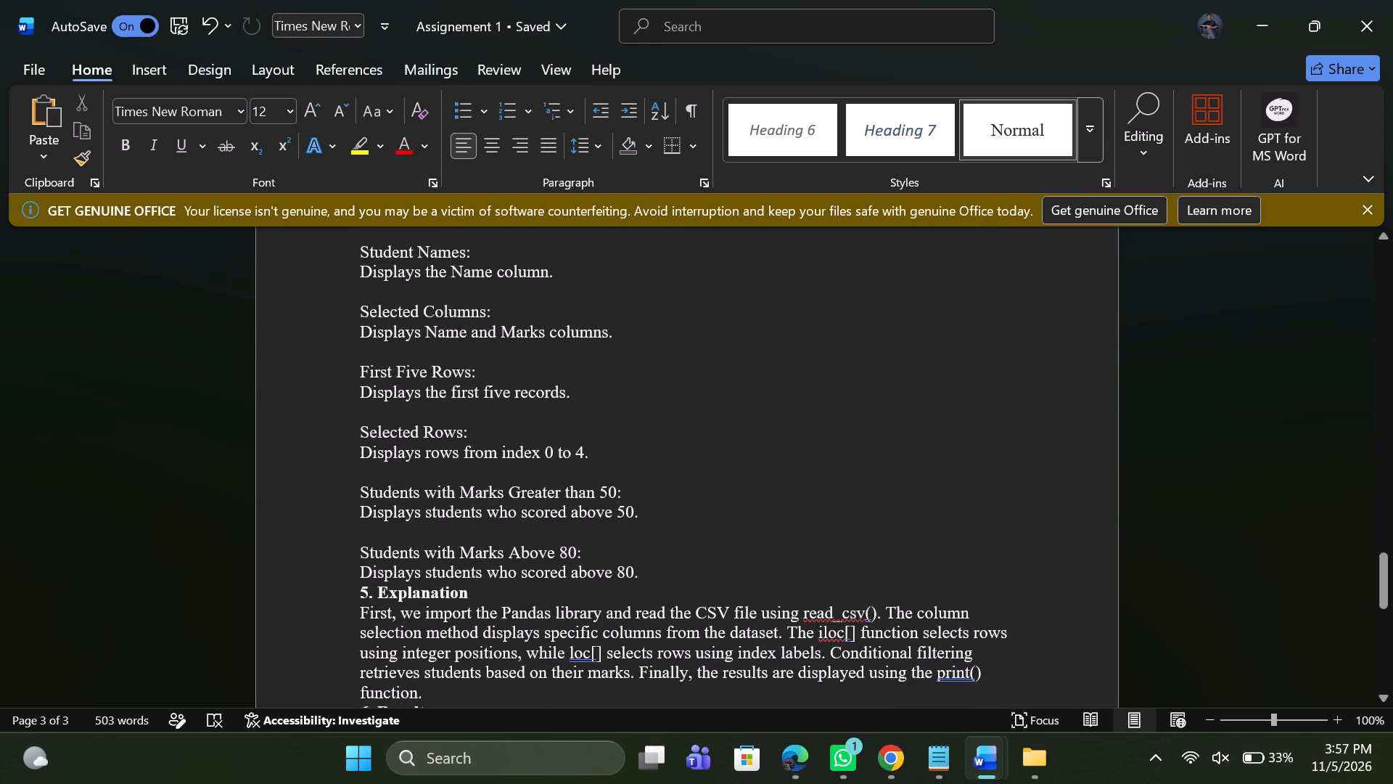
left_click_drag(647, 573, 375, 268)
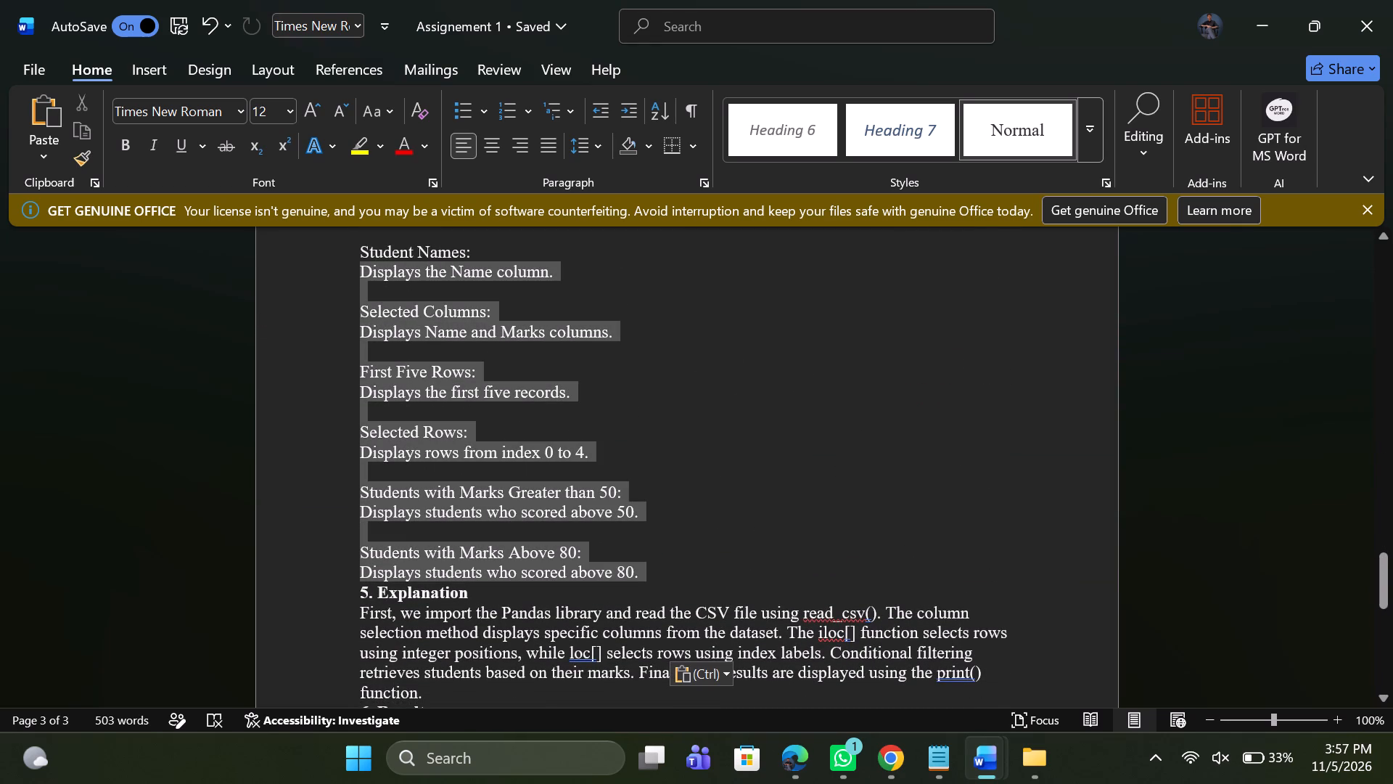
left_click_drag(375, 268, 365, 255)
key("BackSpace")
Insert a blank line between the new experiment's Explanation paragraph and its 6. Result heading.
scroll(365, 255, "up", 1)
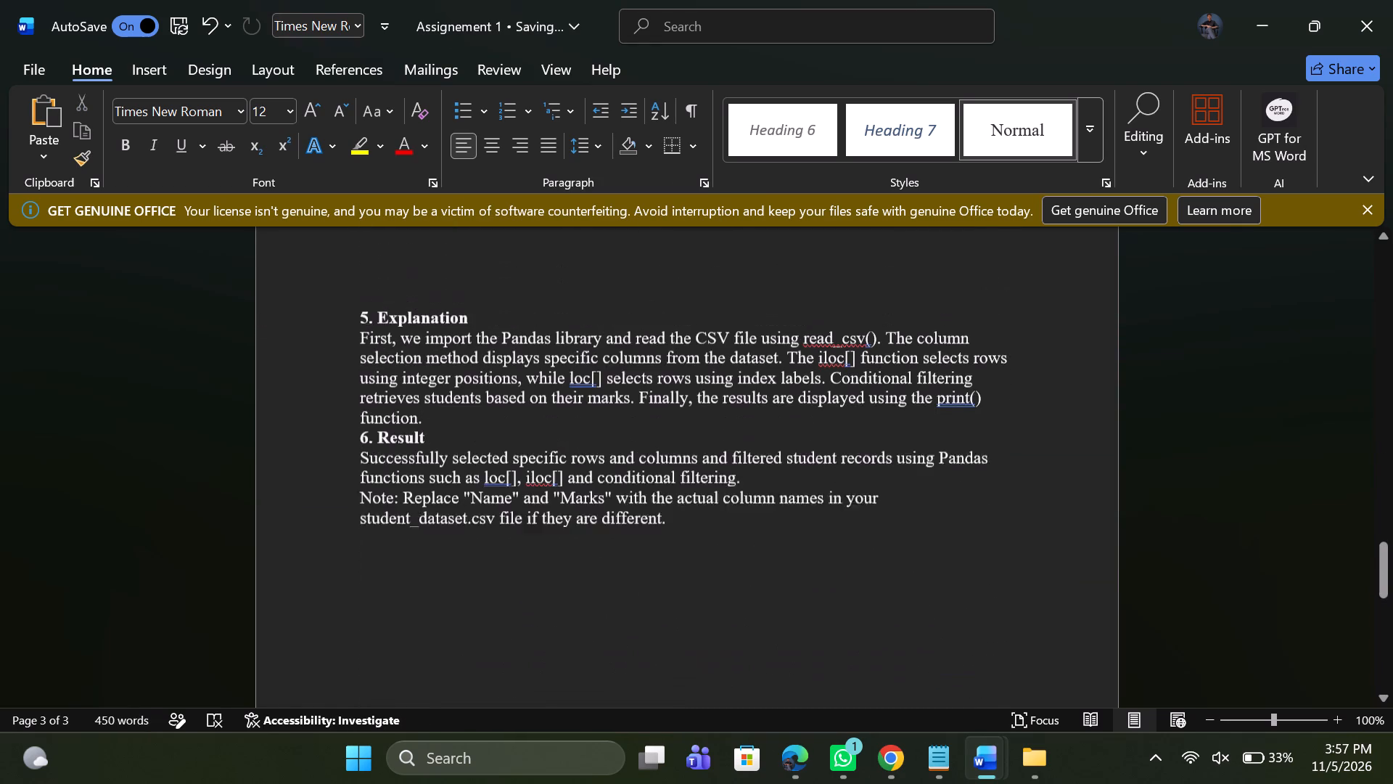
scroll(365, 255, "up", 1)
left_click(428, 449)
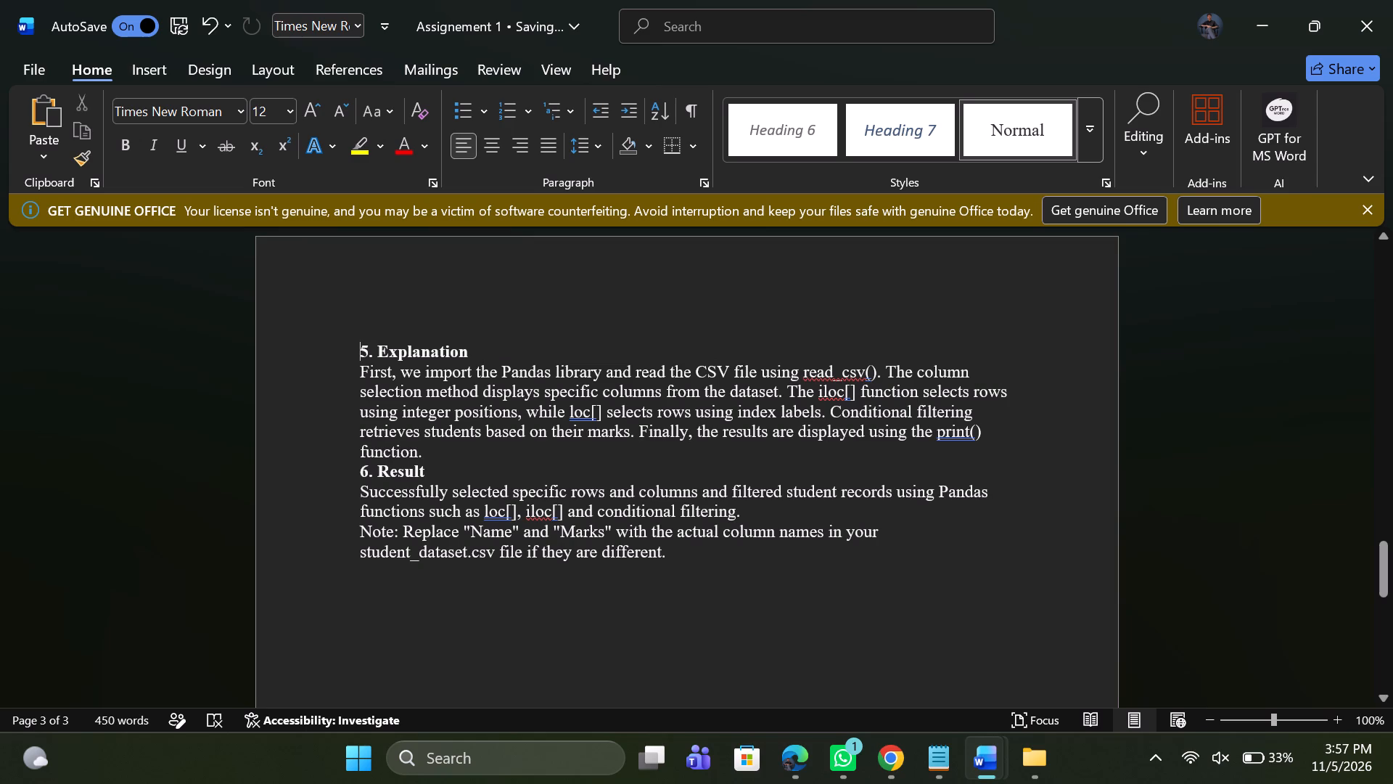
key("Return")
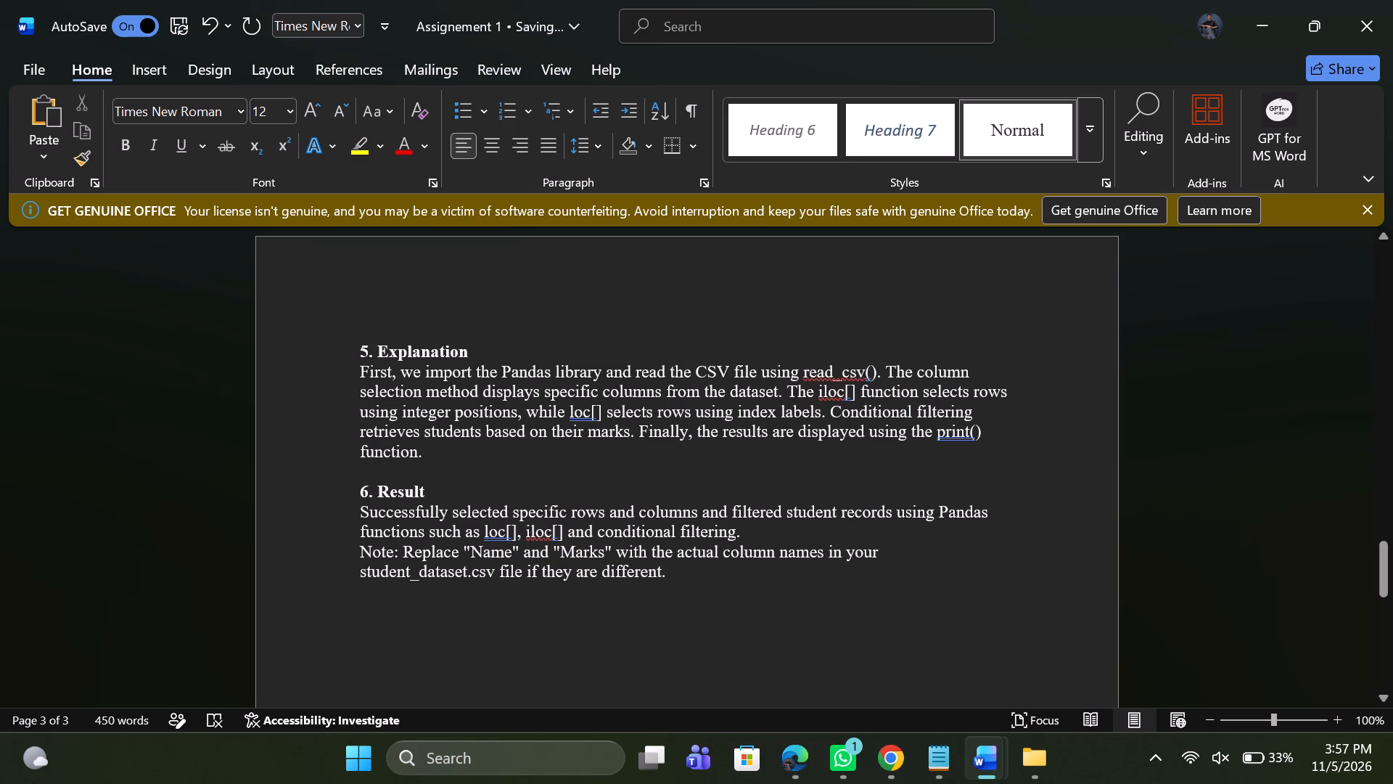
Delete the program code under 3. Program together with the 4. Output heading and its remaining output lines.
scroll(543, 372, "up", 1)
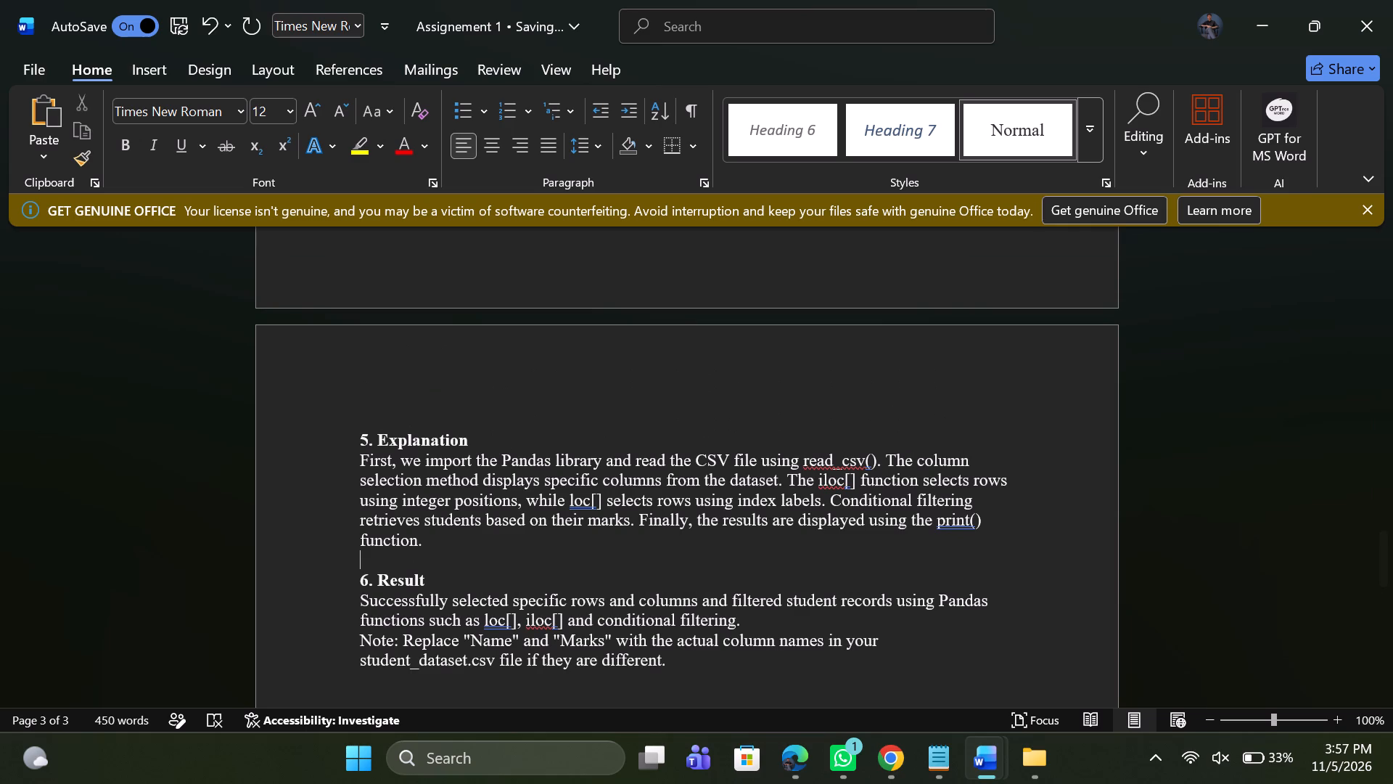
scroll(543, 372, "up", 2)
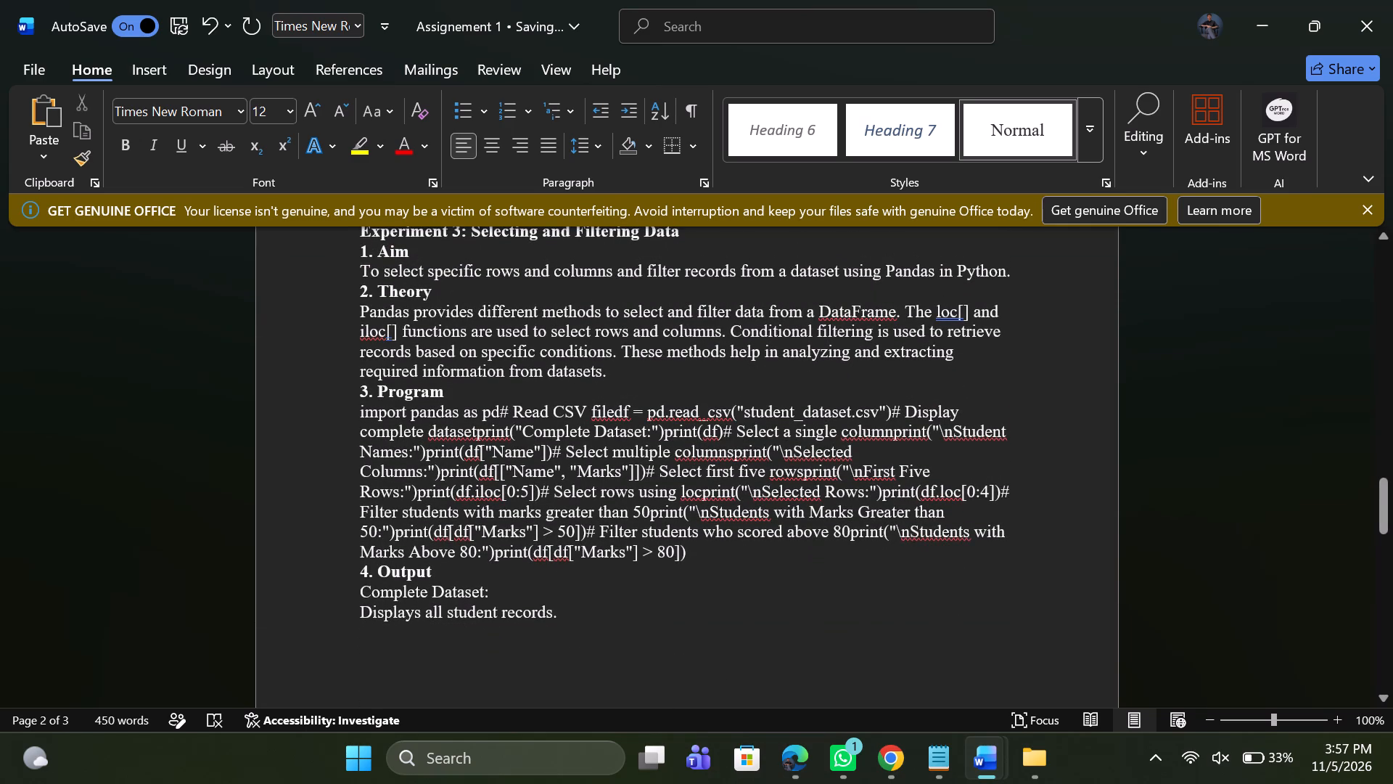
left_click_drag(563, 616, 399, 470)
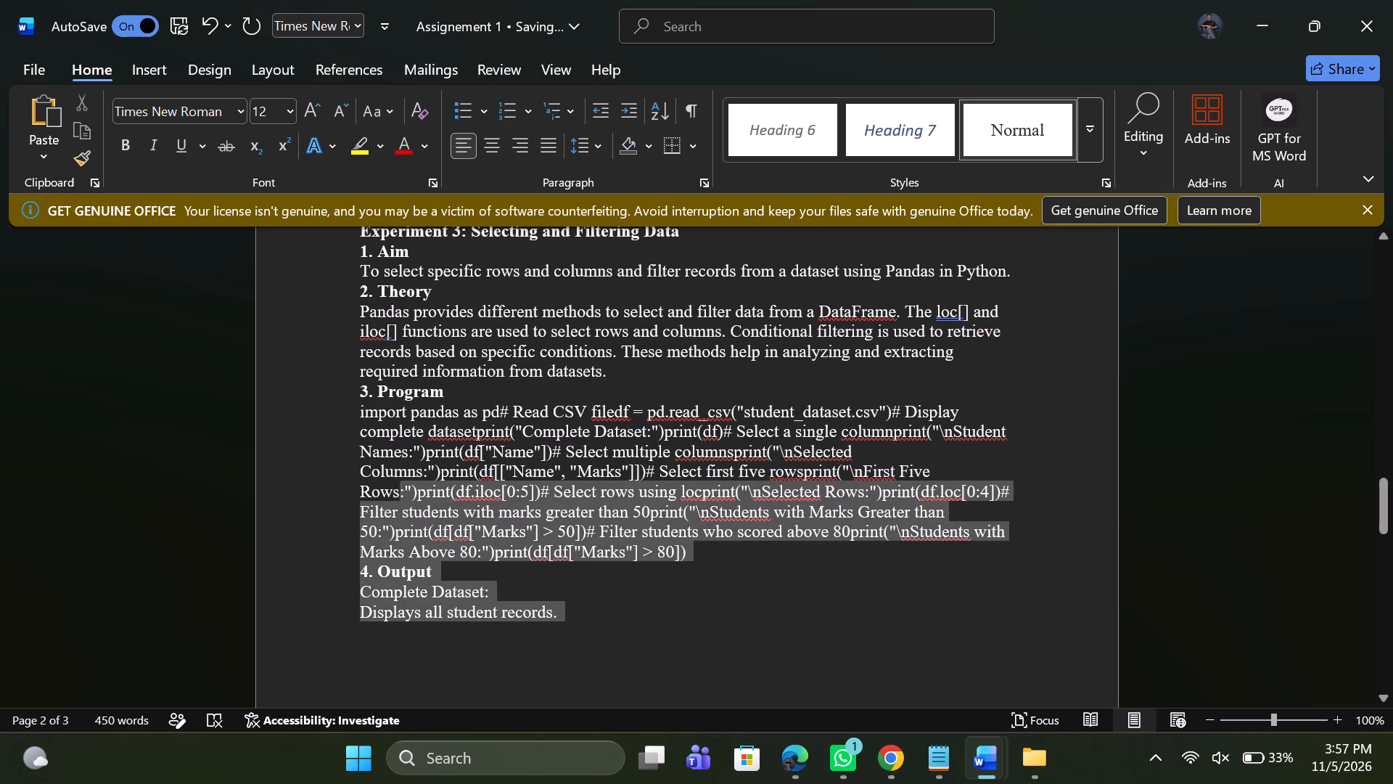
left_click_drag(399, 470, 360, 415)
key("BackSpace")
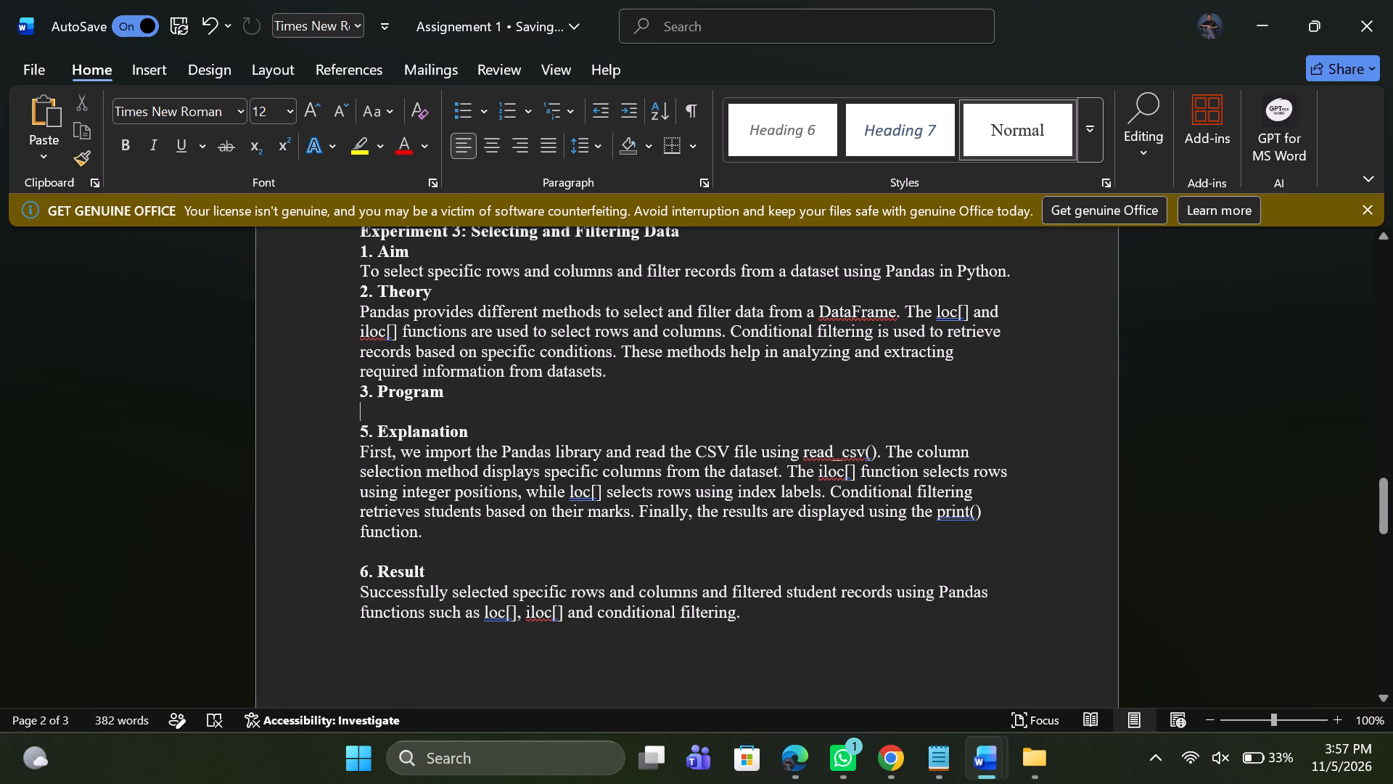
Renumber the new experiment's Explanation heading as 4 and its Result heading as 5.
left_click(371, 430)
key("Left")
key("BackSpace")
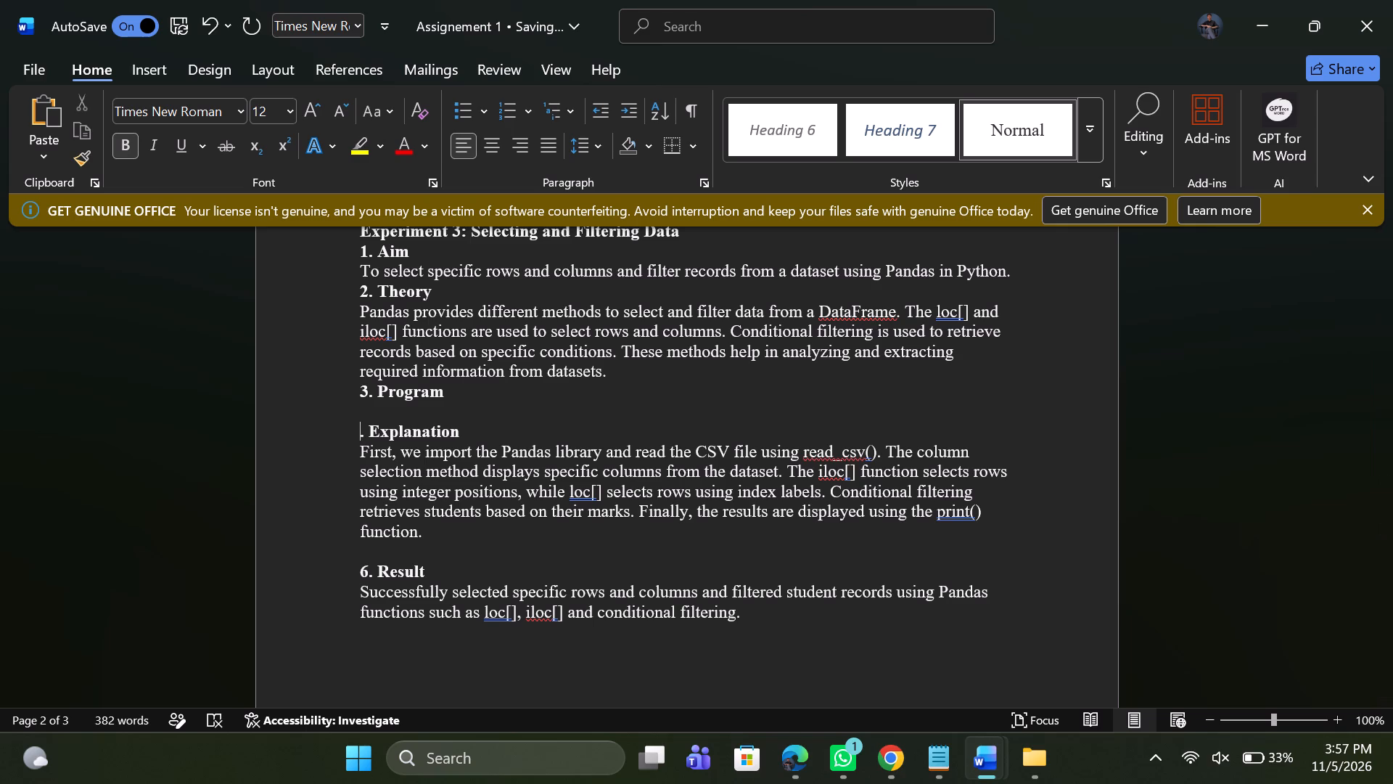
key("4")
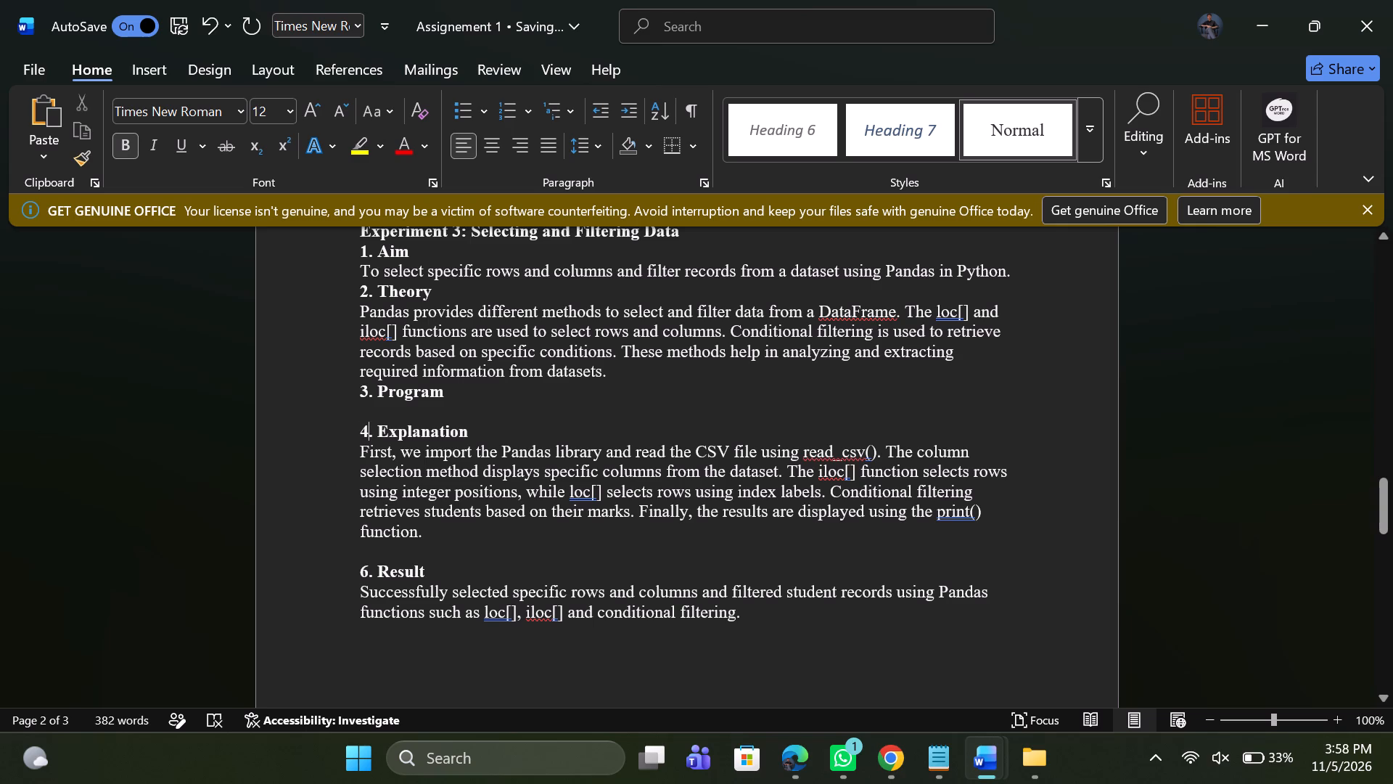
left_click(366, 568)
key("BackSpace")
key("5")
Renumber the Selecting and Filtering Data heading as Experiment 2.
scroll(508, 535, "up", 1)
left_click(464, 274)
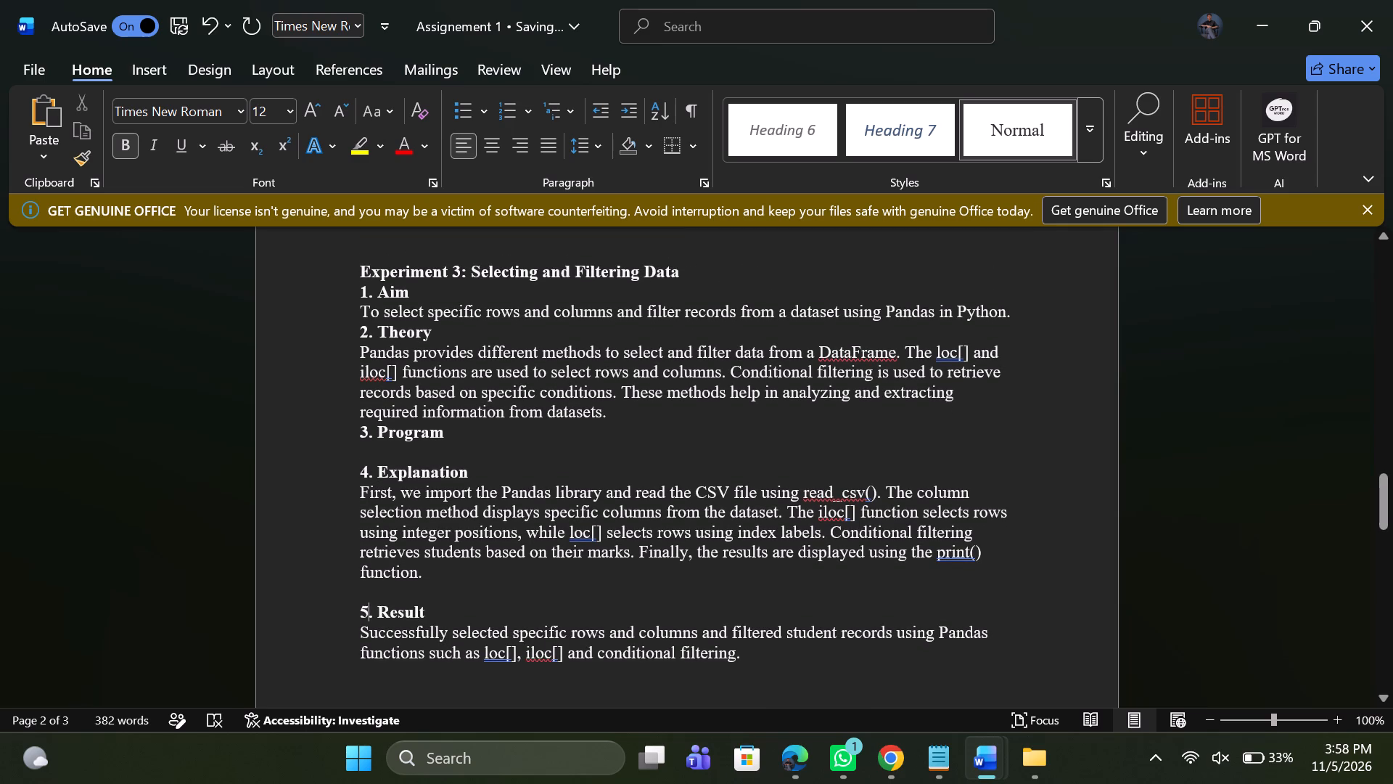
key("Left")
key("BackSpace")
key("2")
Insert a blank line after the Experiment 2 heading and after its Aim paragraph.
left_click(705, 266)
key("Return")
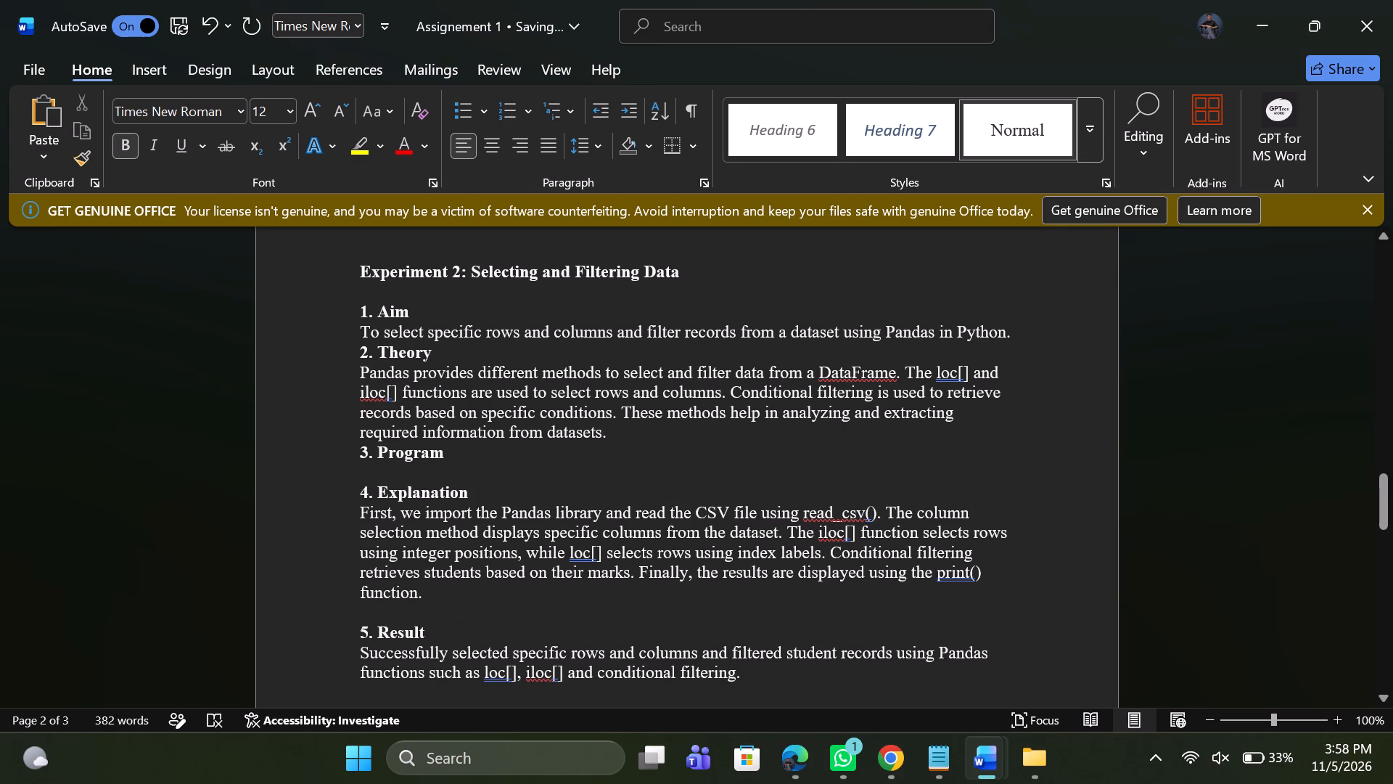
left_click(1024, 339)
key("Return")
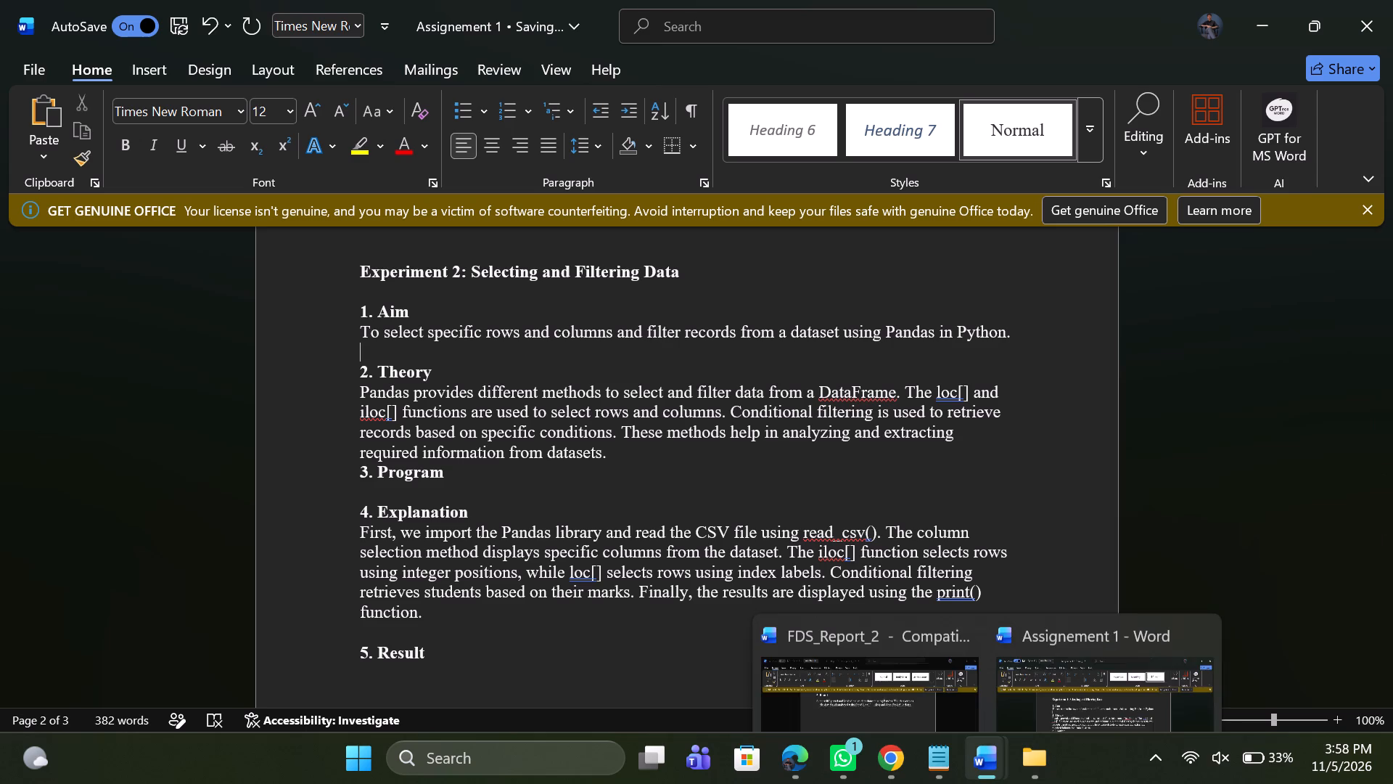
left_click(795, 762)
scroll(828, 540, "up", 2)
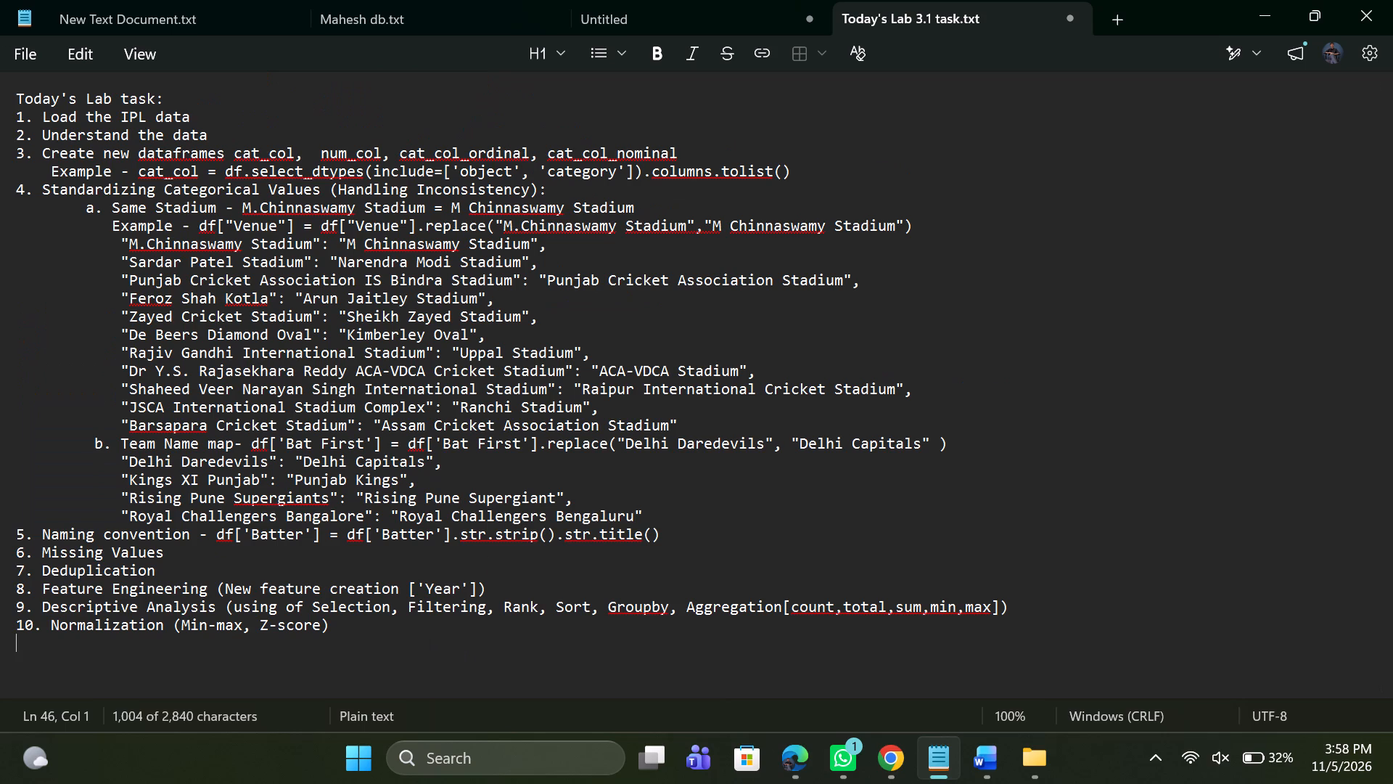
key("Return")
key("Return")
key("Return")
key("Return")
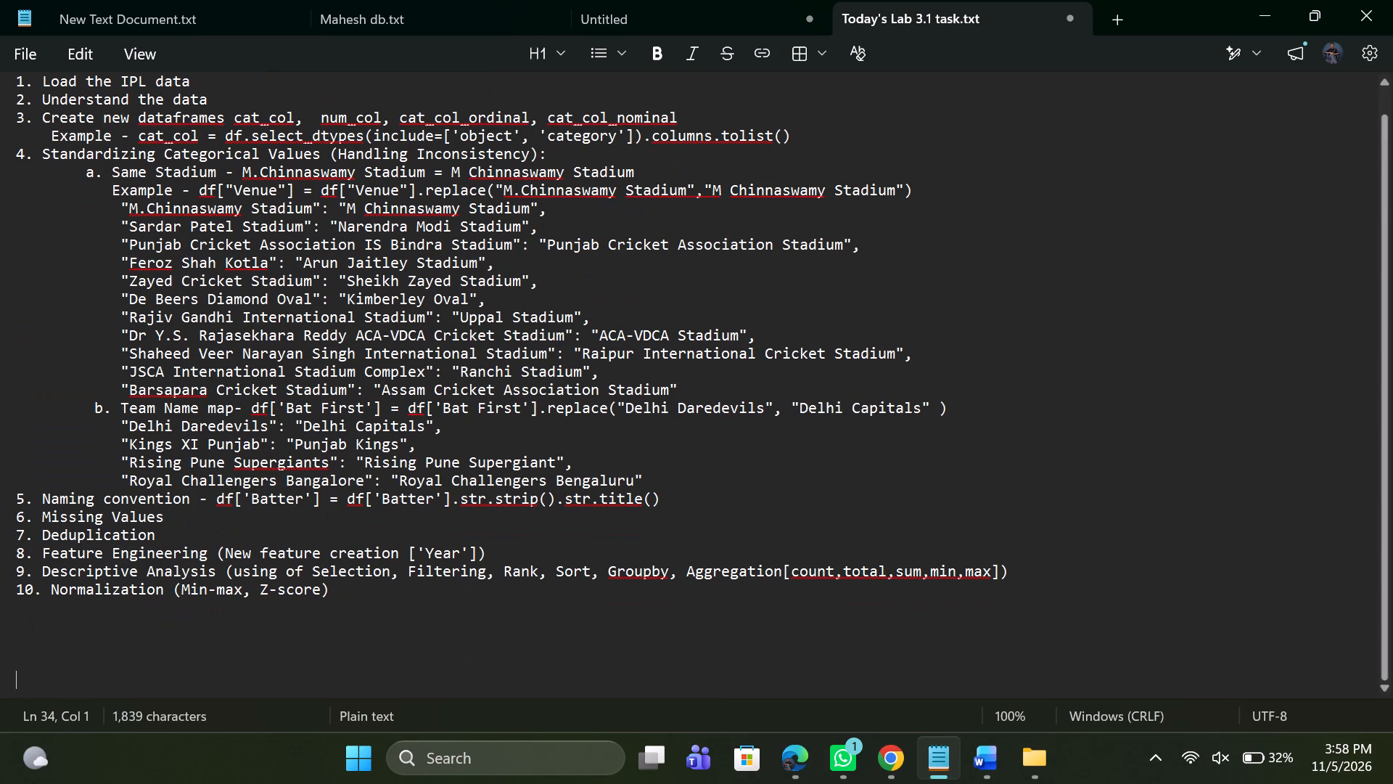
key("ctrl+v")
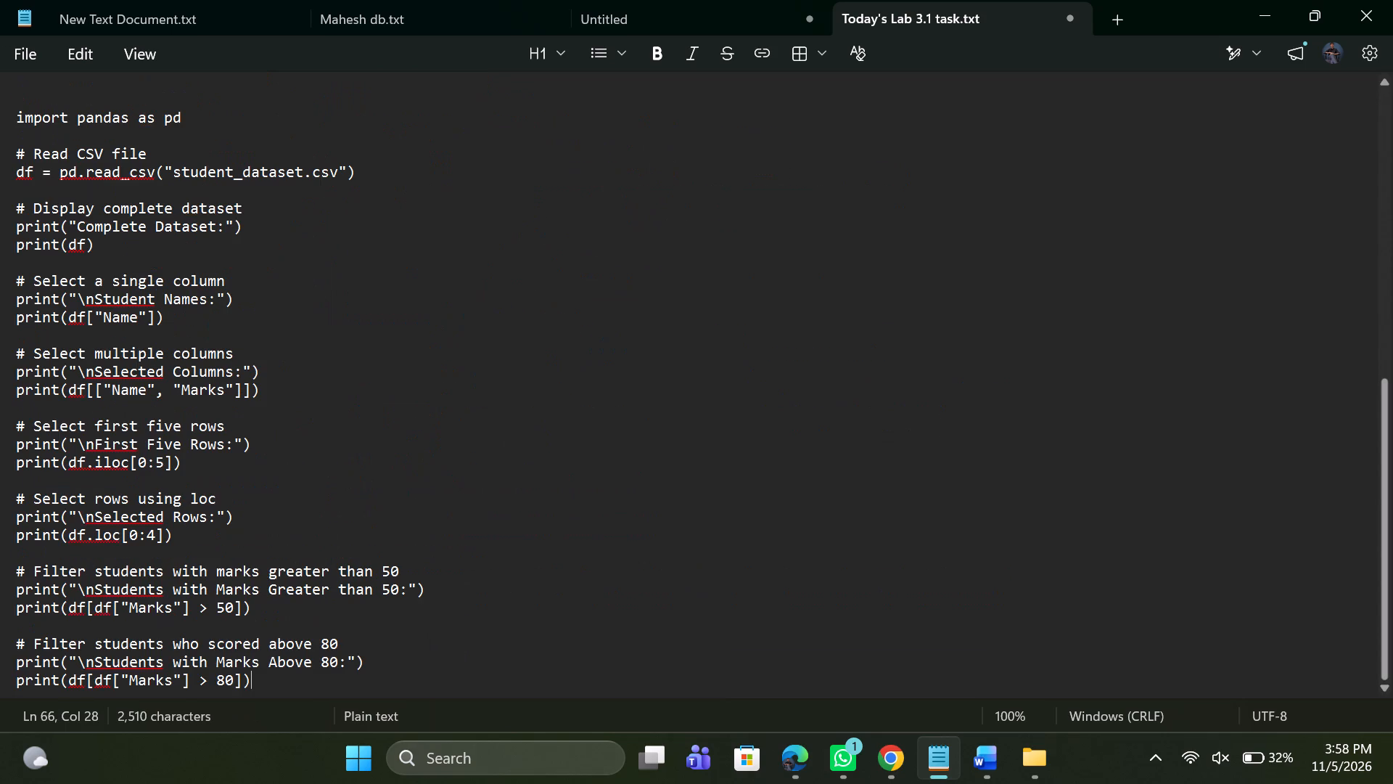
Delete the comments above the Marks Above 80, Marks Greater than 50 and Selected Rows prints, keeping one blank line between blocks.
left_click_drag(365, 651, 7, 624)
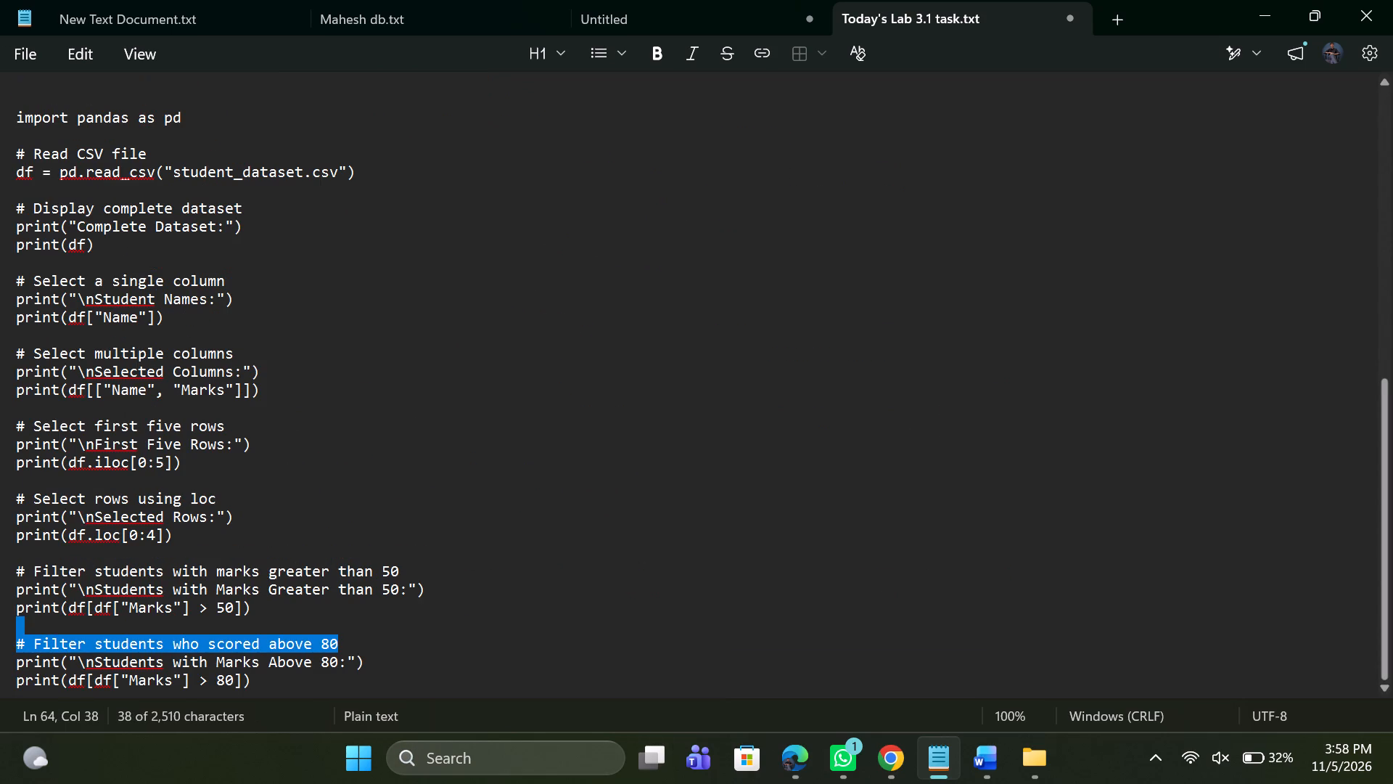
key("BackSpace")
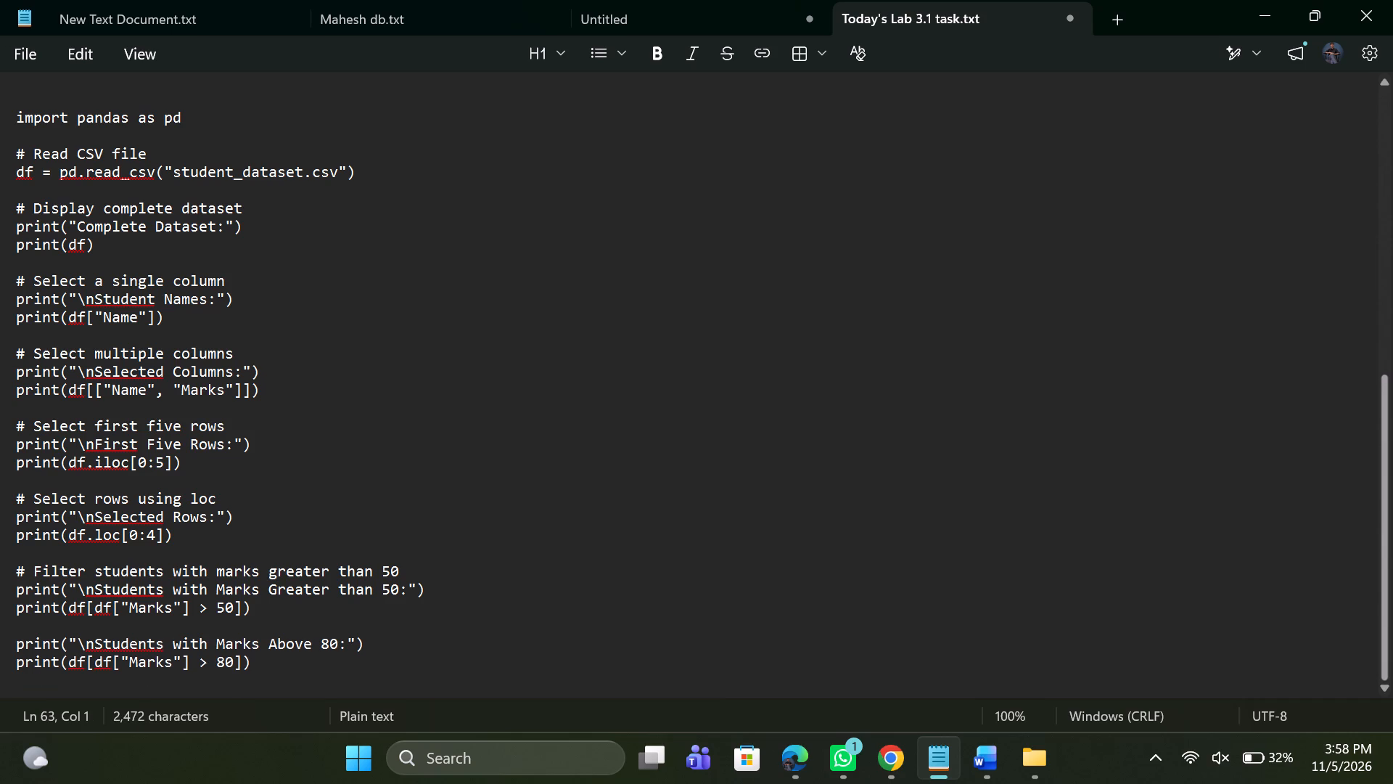
left_click_drag(413, 557, 408, 561)
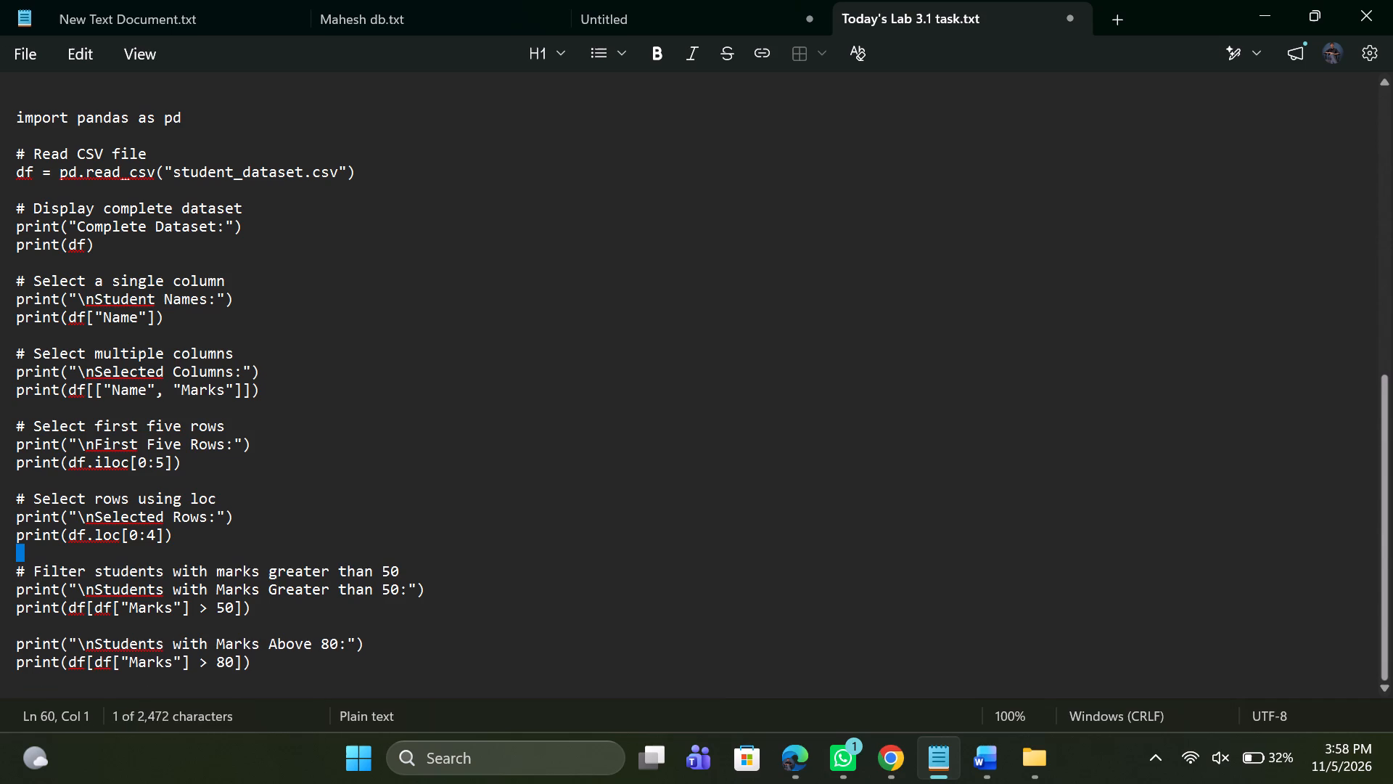
left_click_drag(408, 561, 417, 568)
key("BackSpace")
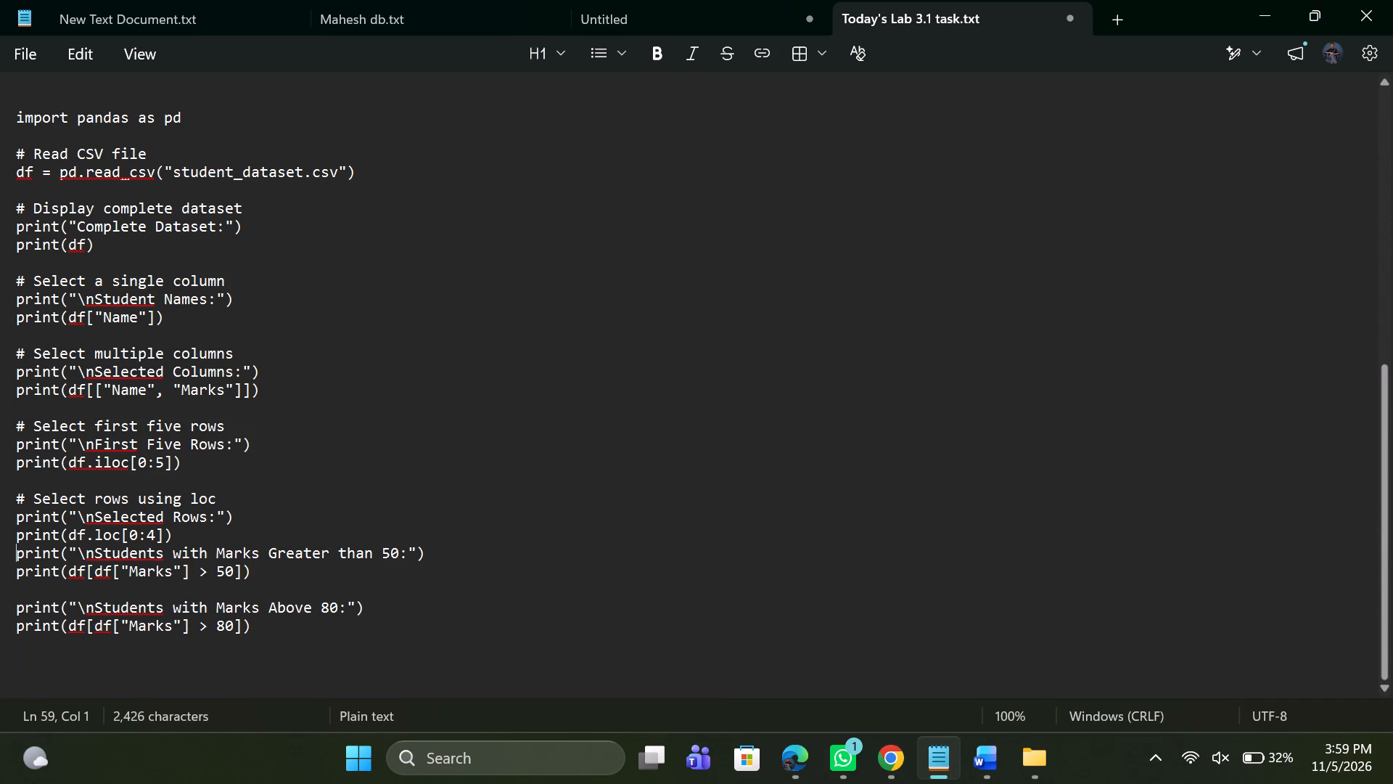
left_click(201, 537)
key("Return")
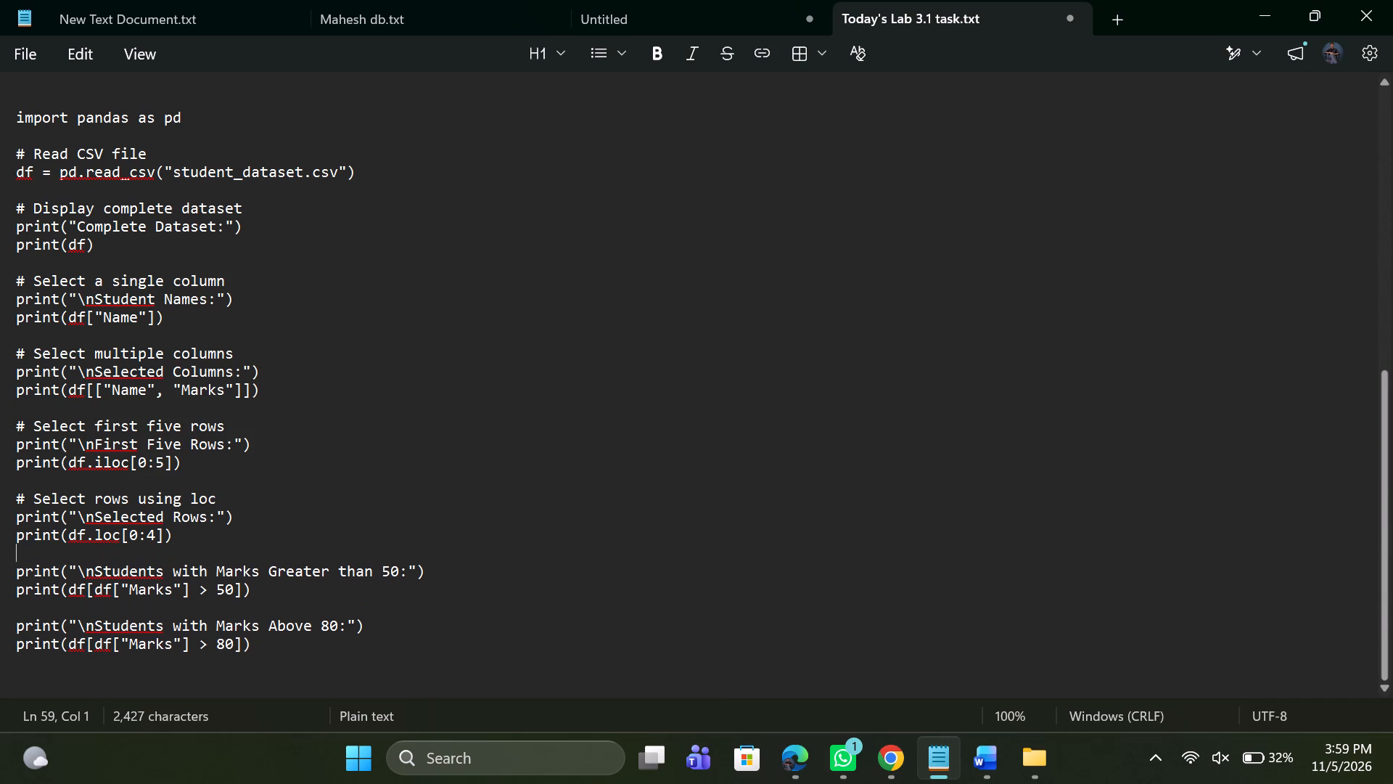
left_click_drag(235, 501, 51, 506)
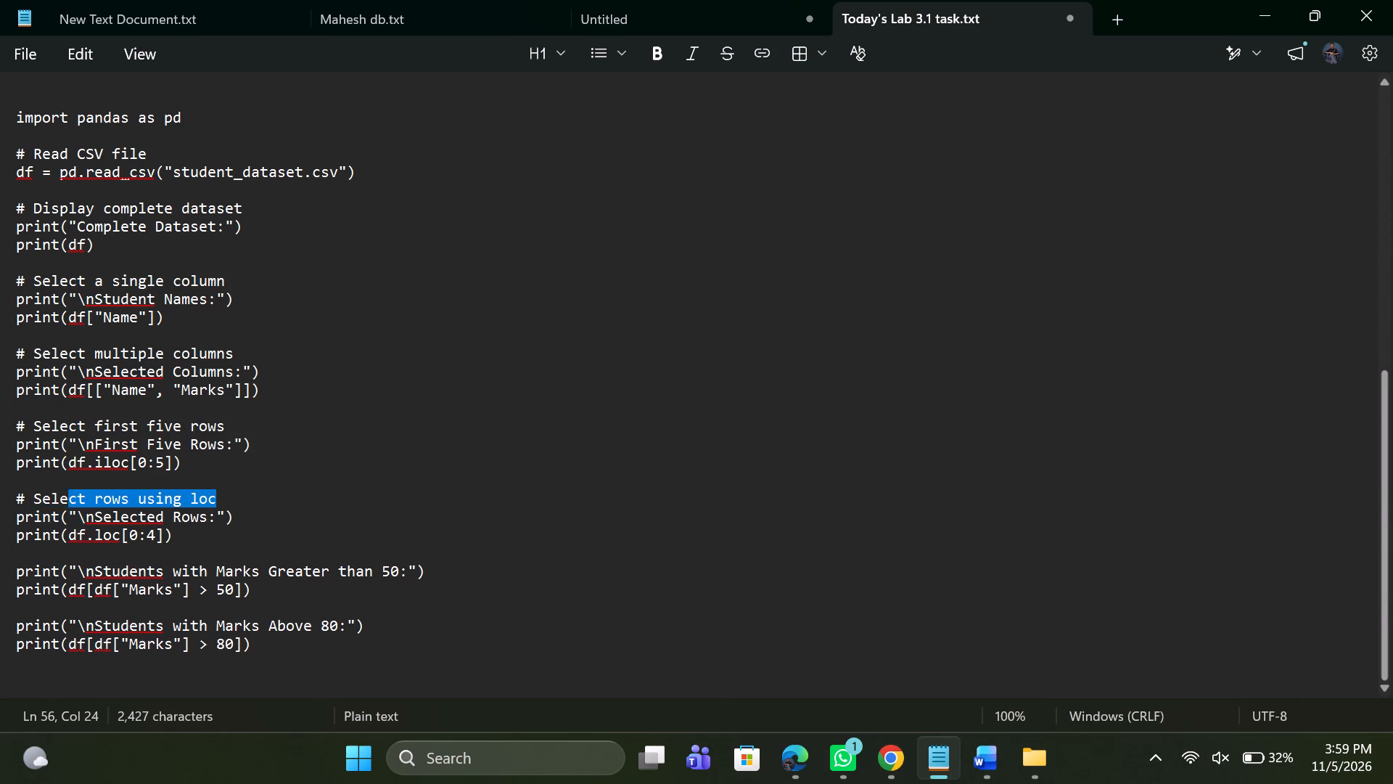
left_click_drag(51, 506, 12, 497)
key("BackSpace")
key("BackSpace")
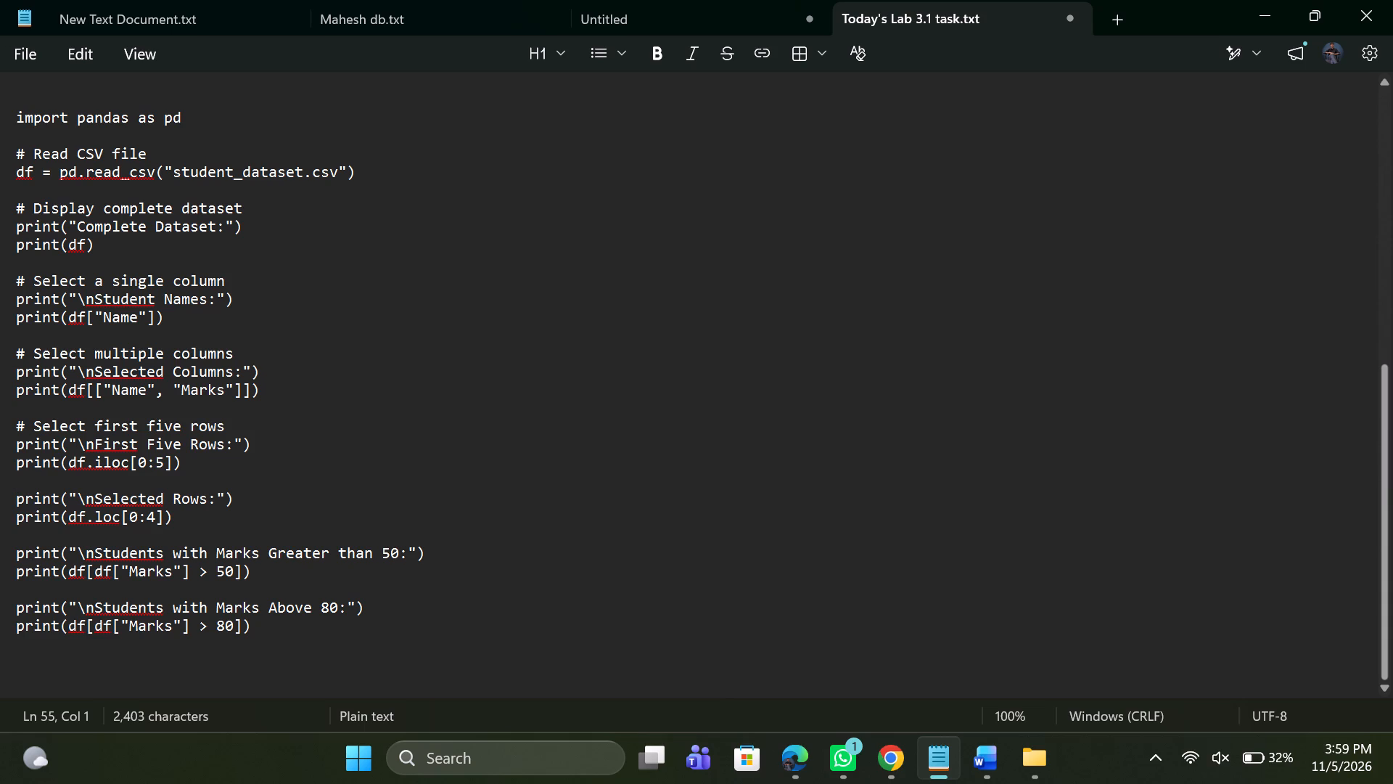
Delete the "# Read CSV file" and "# Display complete dataset" comment lines, keeping one blank line between code blocks.
scroll(176, 150, "up", 1)
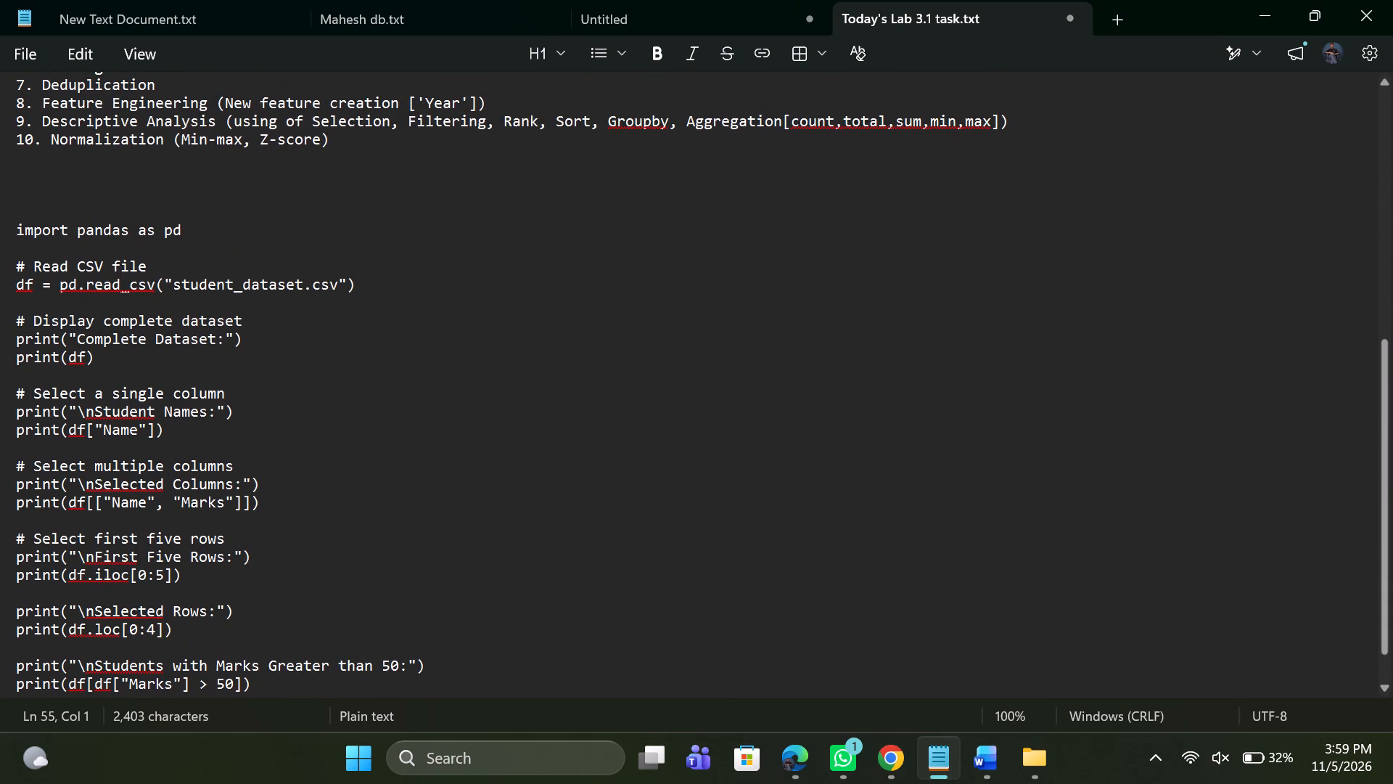
left_click(168, 261)
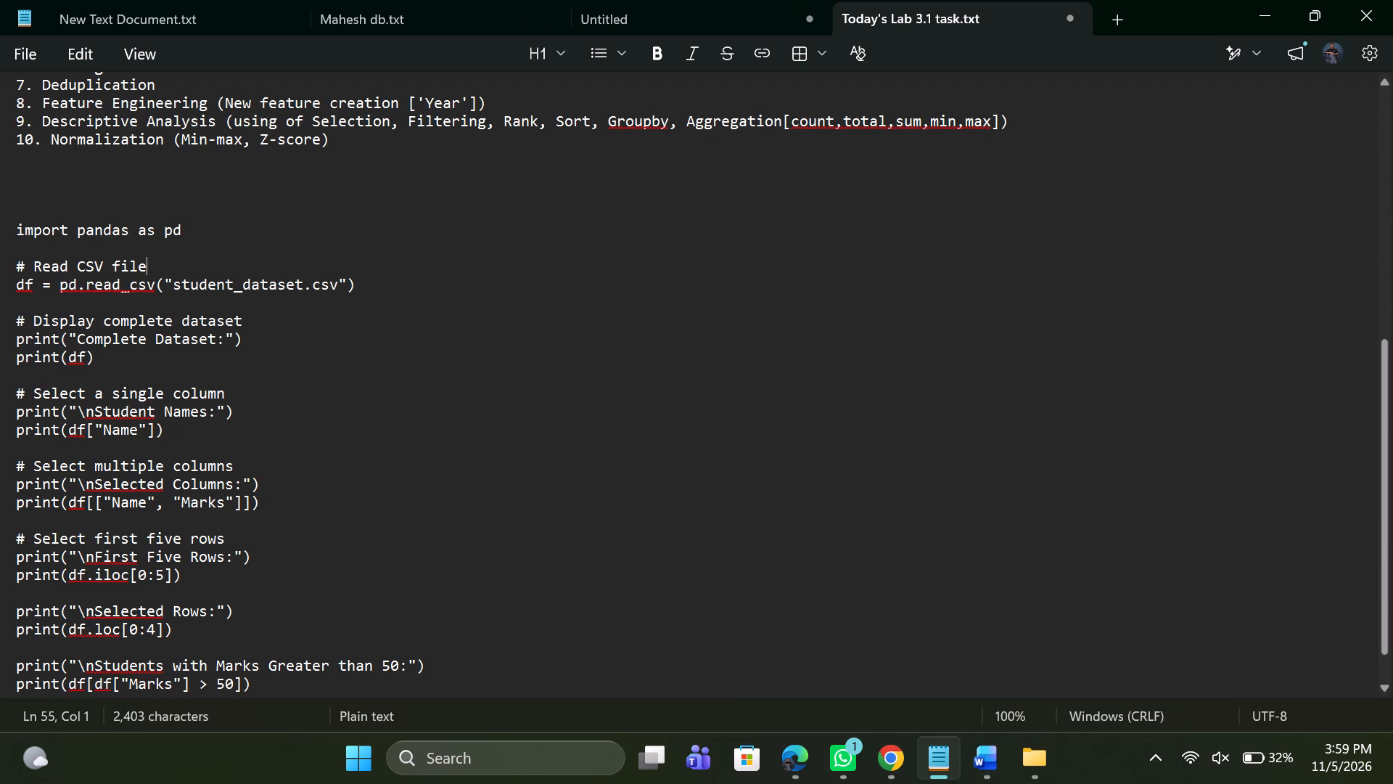
left_click_drag(168, 261, 25, 252)
key("BackSpace")
key("BackSpace")
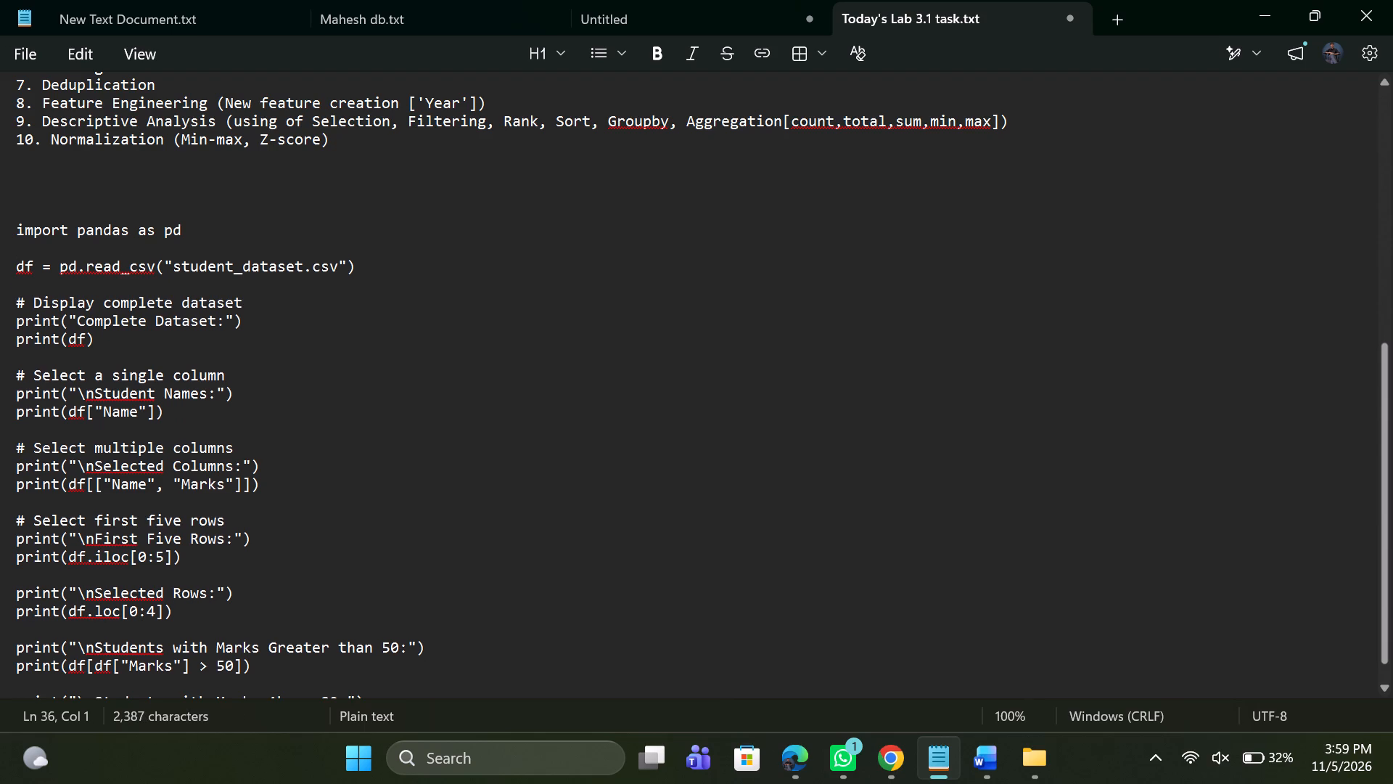
left_click_drag(260, 297, 7, 281)
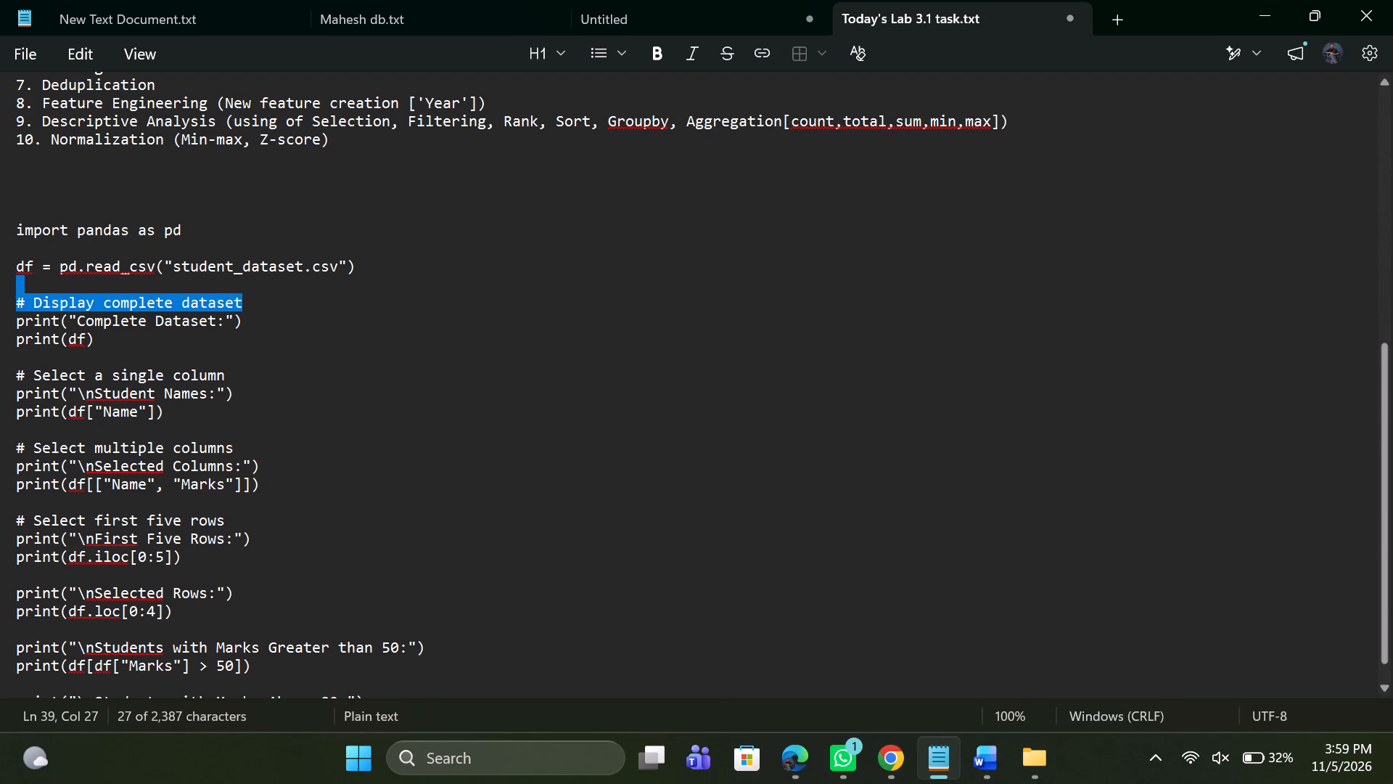
key("BackSpace")
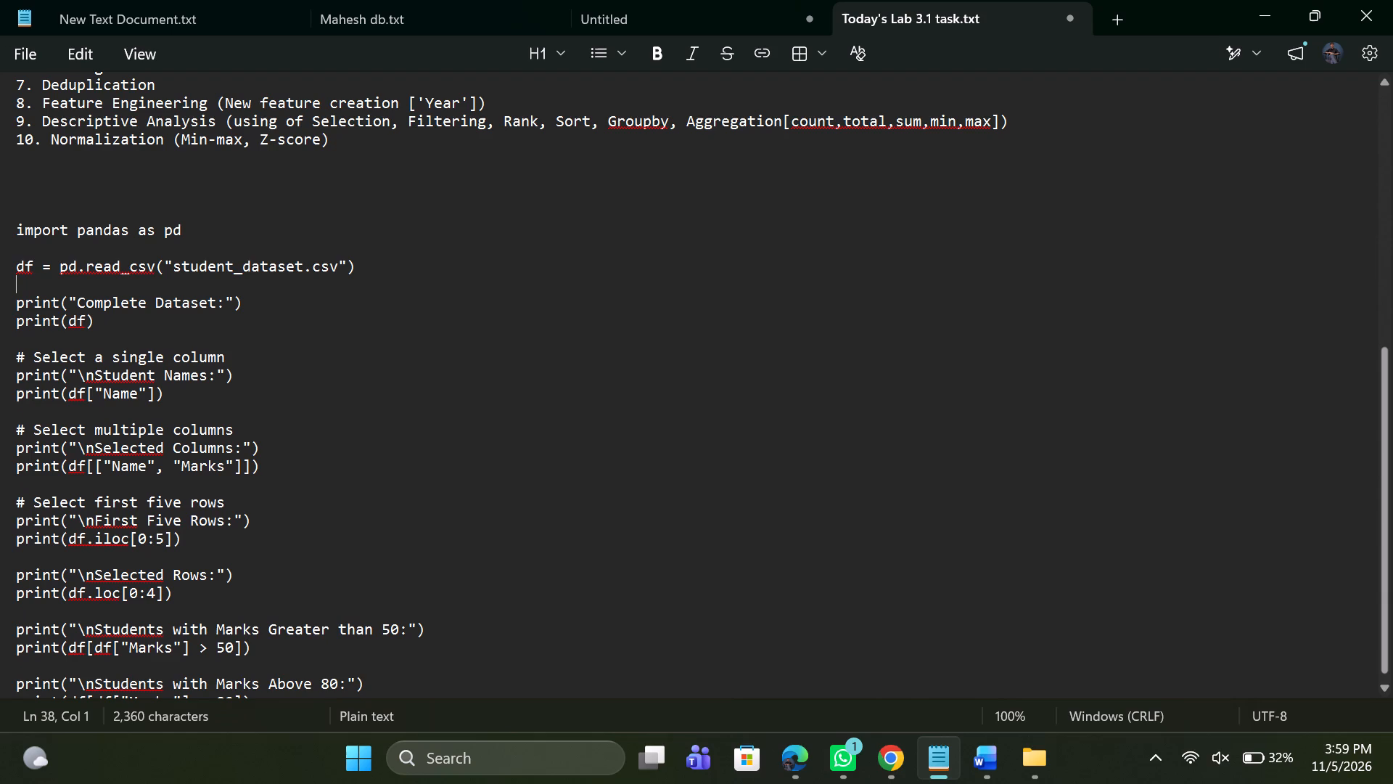
Delete the "# Select a single column", "# Select multiple columns" and "# Select first five rows" comments, keeping one blank line between blocks.
left_click_drag(242, 352, 25, 342)
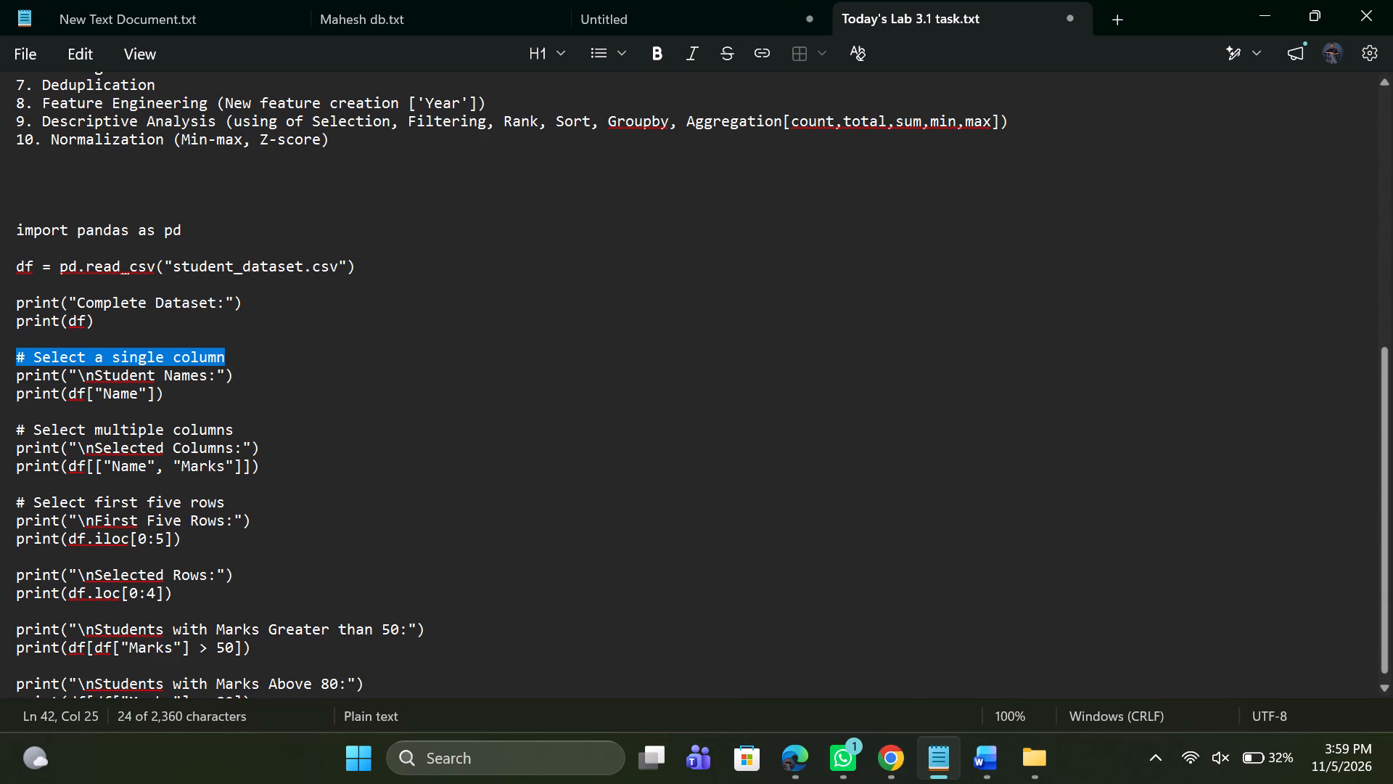
left_click_drag(25, 342, 6, 340)
key("BackSpace")
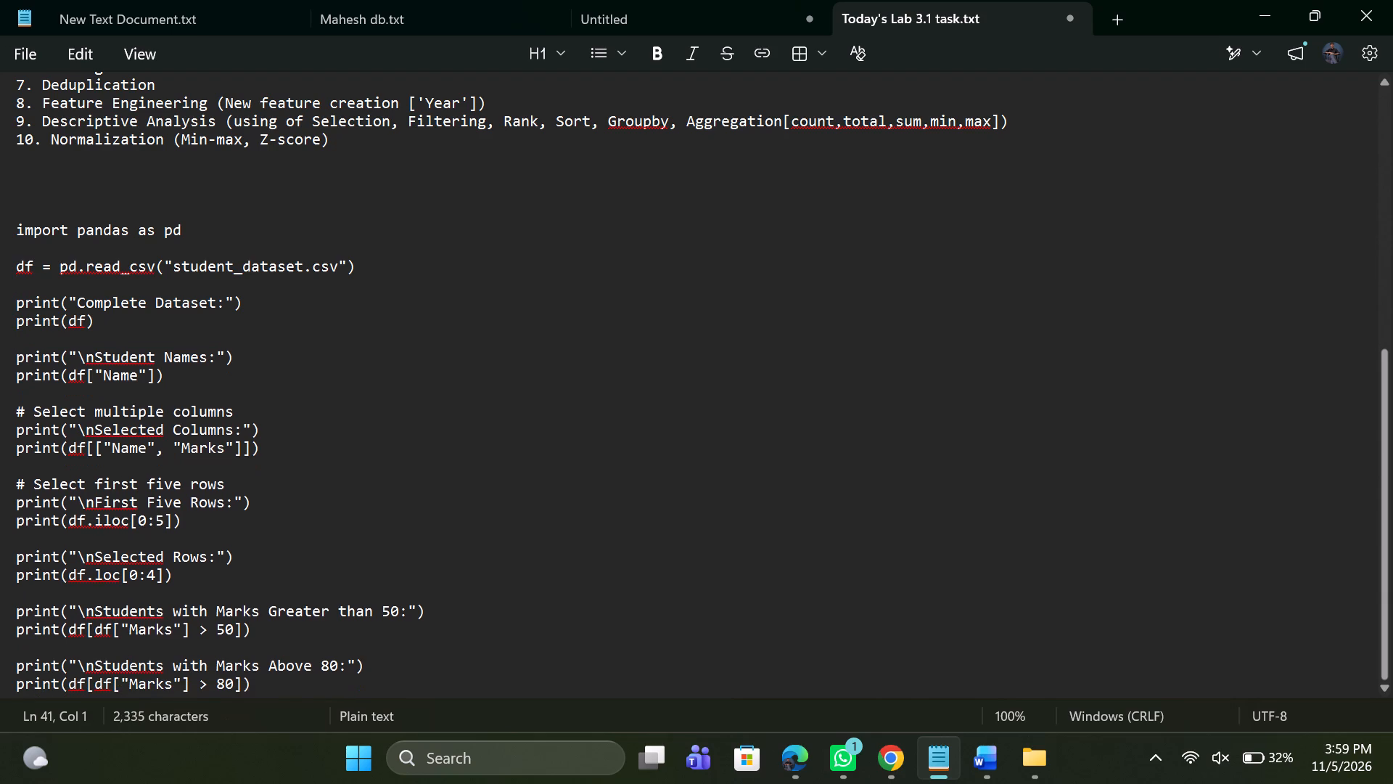
left_click_drag(245, 414, 6, 384)
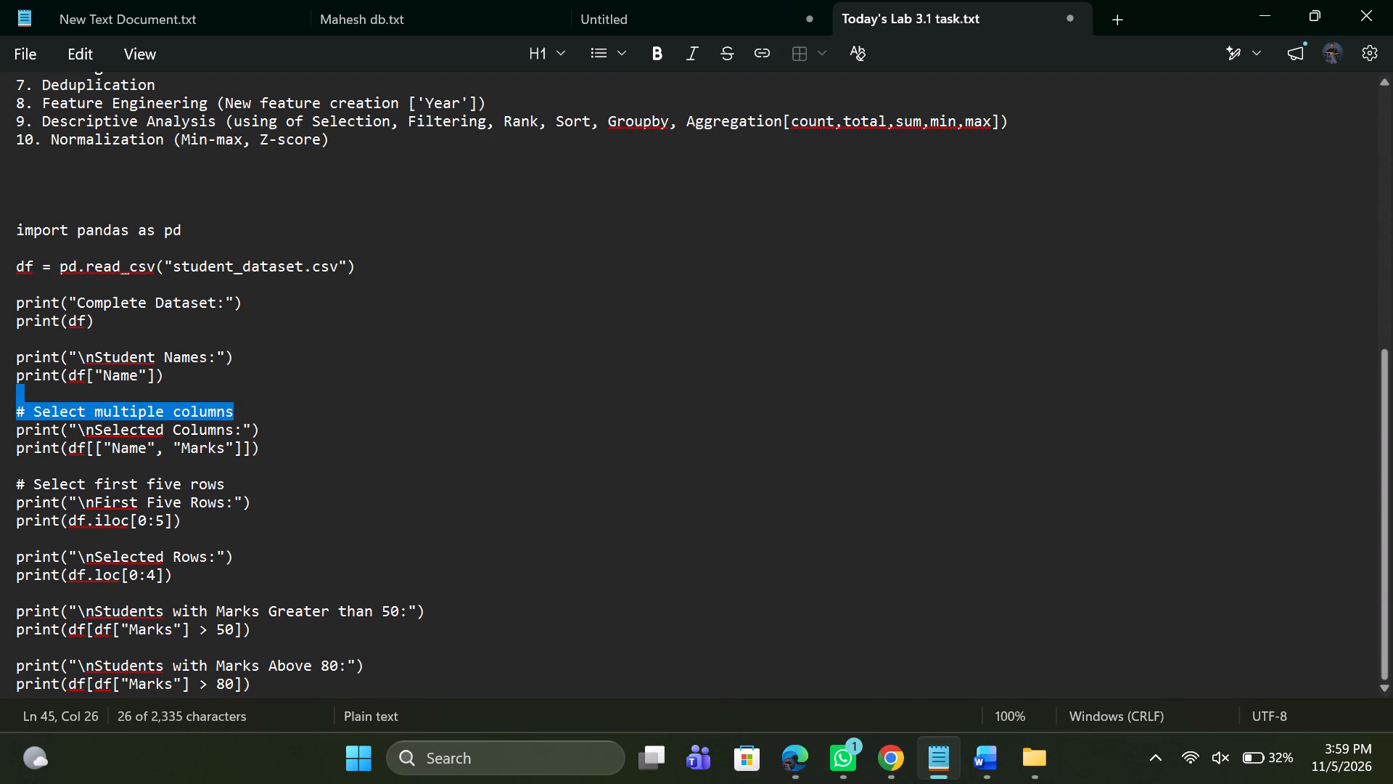
left_click_drag(6, 384, 0, 383)
key("BackSpace")
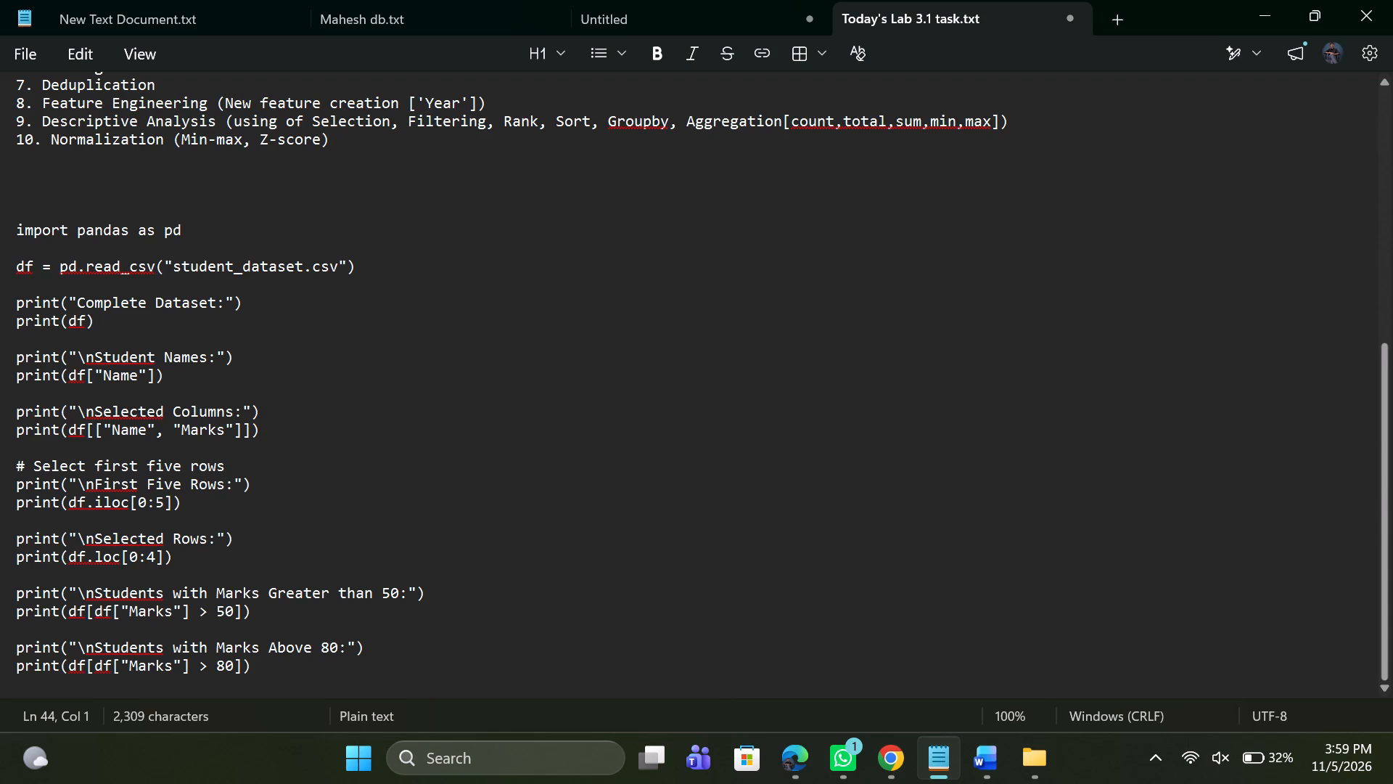
left_click_drag(234, 467, 0, 446)
key("BackSpace")
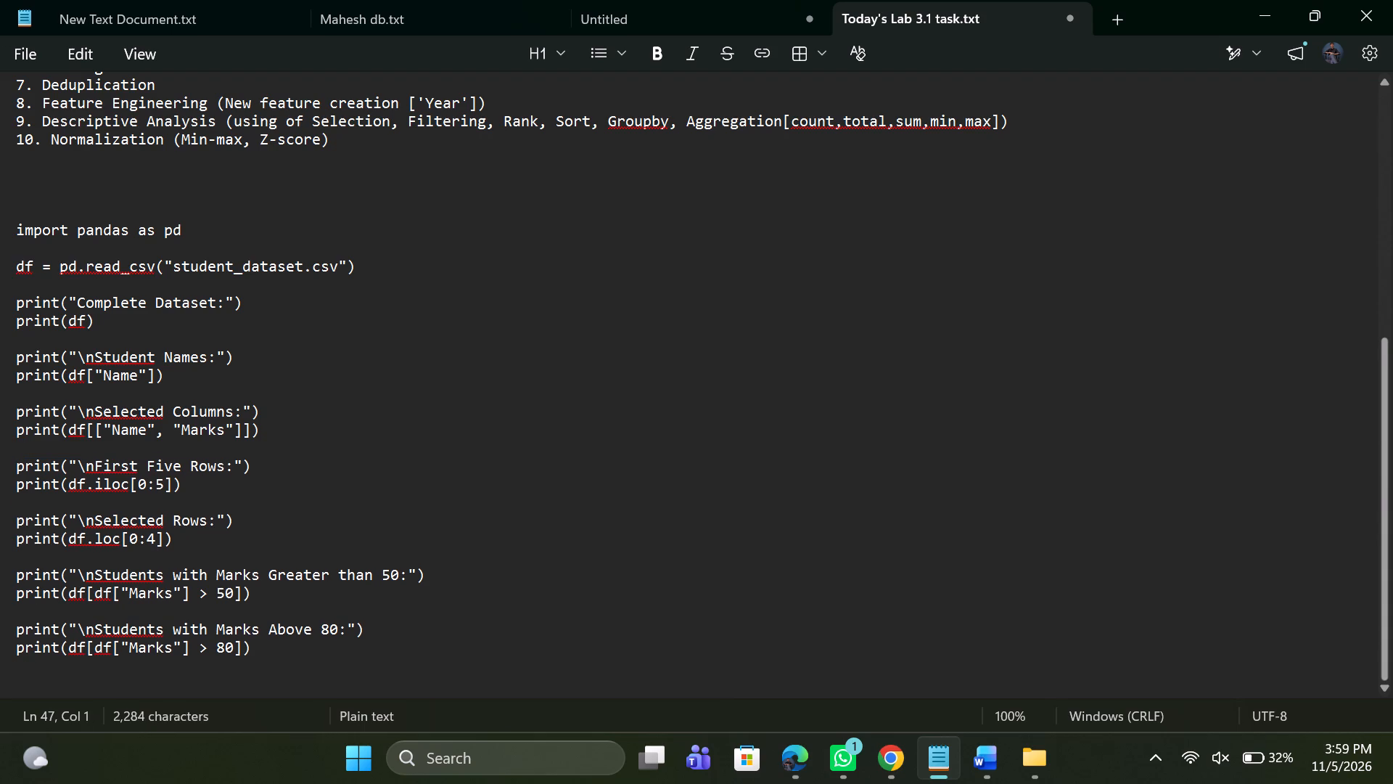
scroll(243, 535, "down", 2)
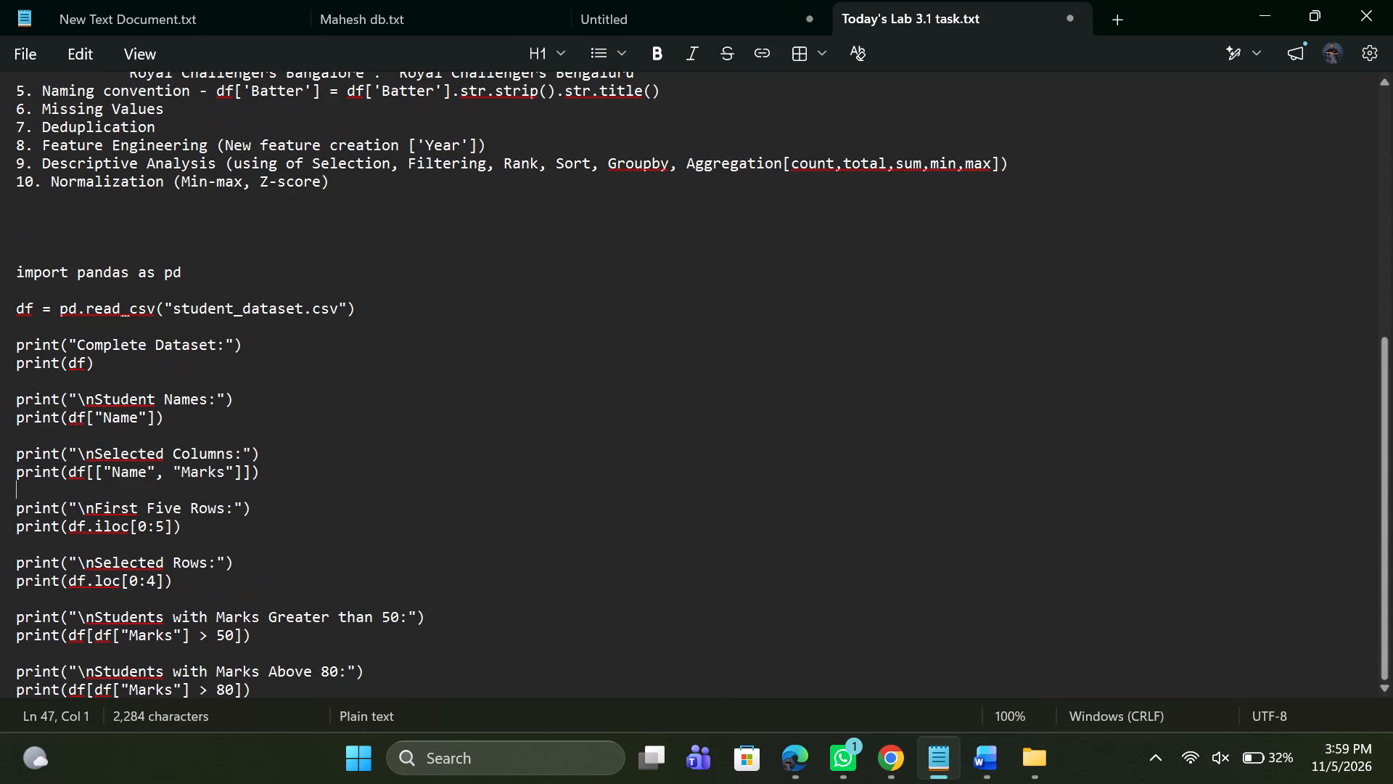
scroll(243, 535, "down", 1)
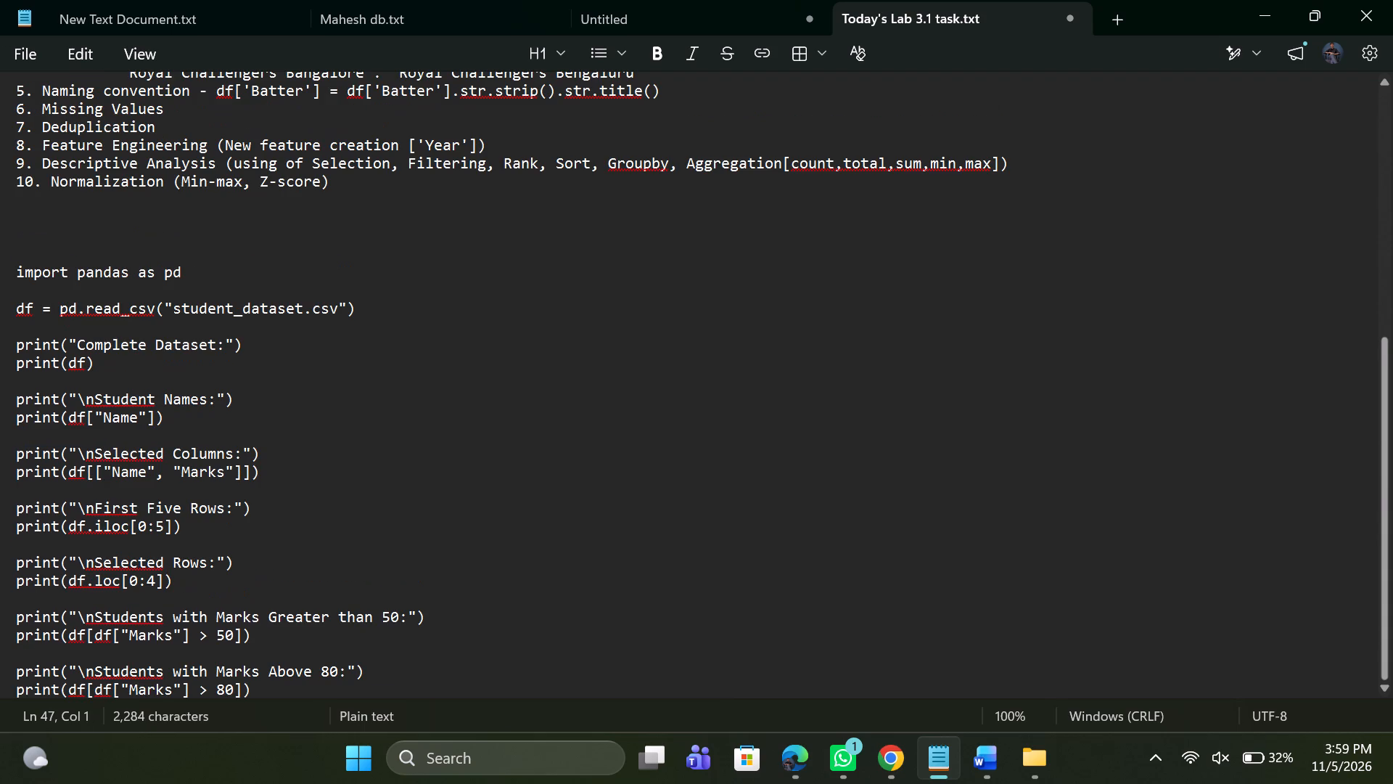